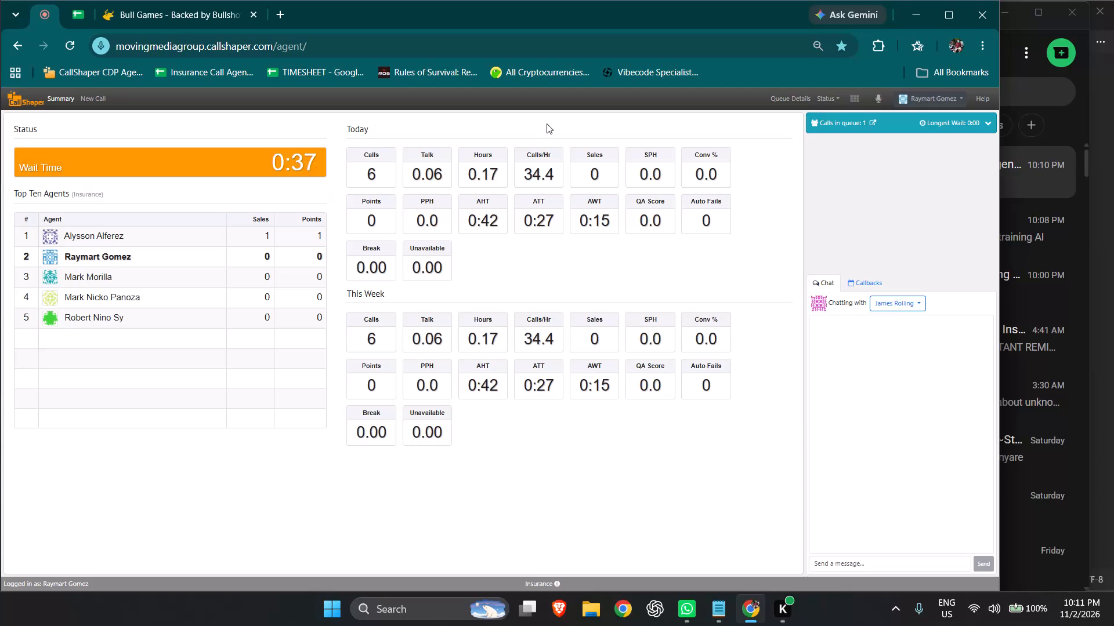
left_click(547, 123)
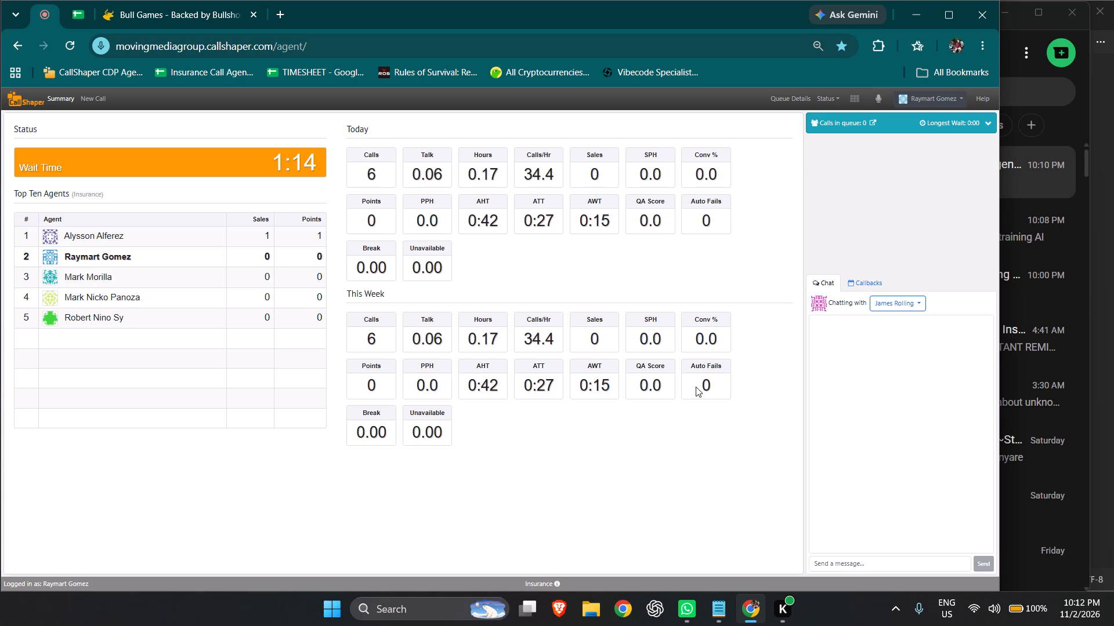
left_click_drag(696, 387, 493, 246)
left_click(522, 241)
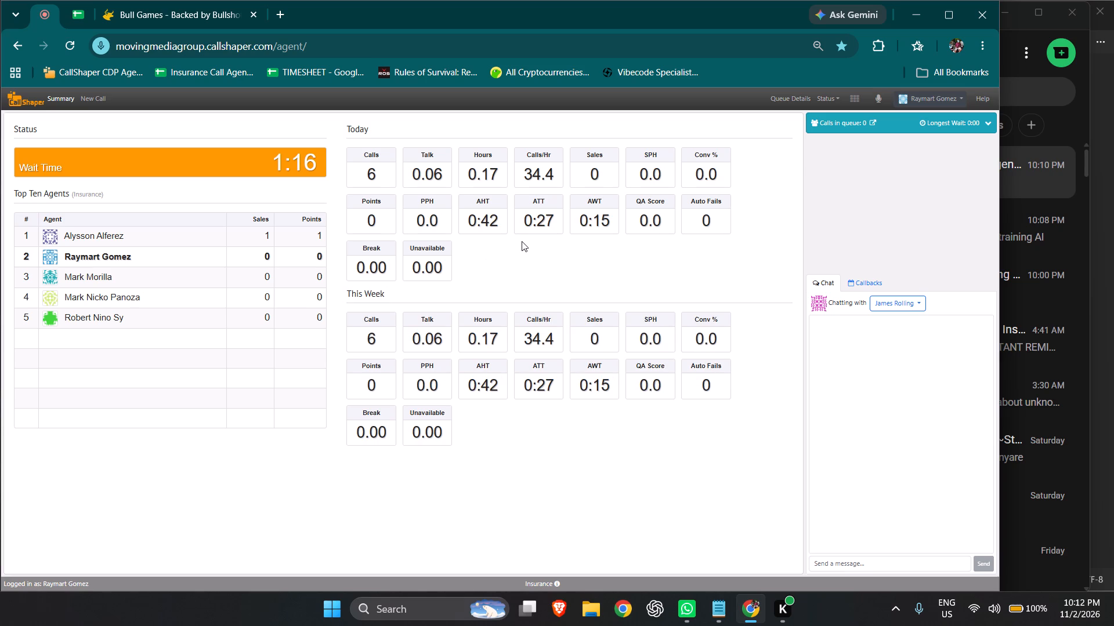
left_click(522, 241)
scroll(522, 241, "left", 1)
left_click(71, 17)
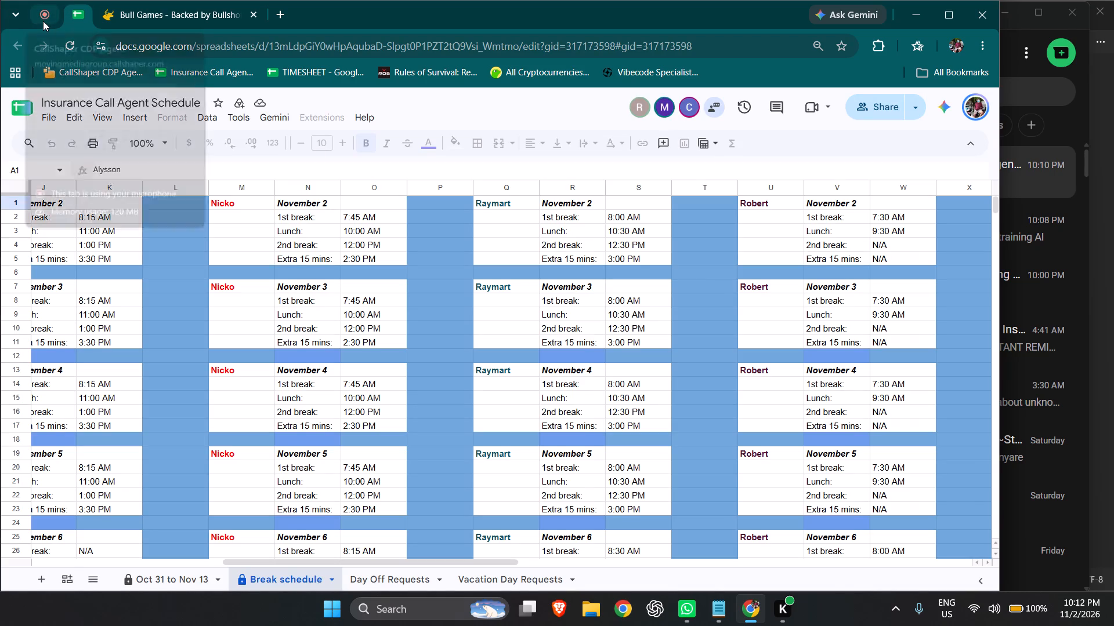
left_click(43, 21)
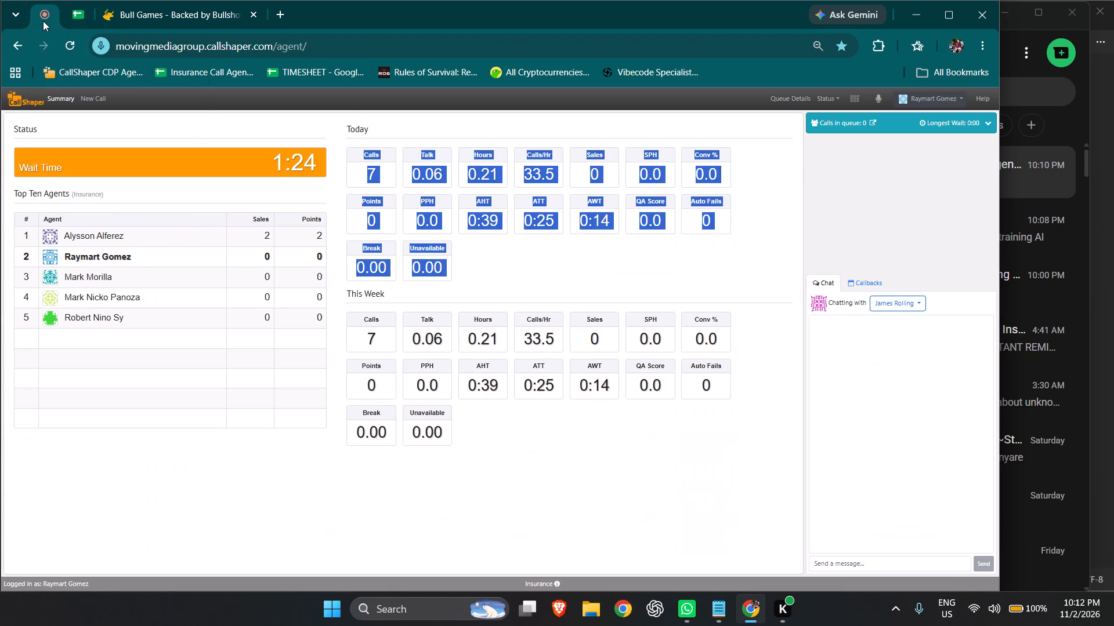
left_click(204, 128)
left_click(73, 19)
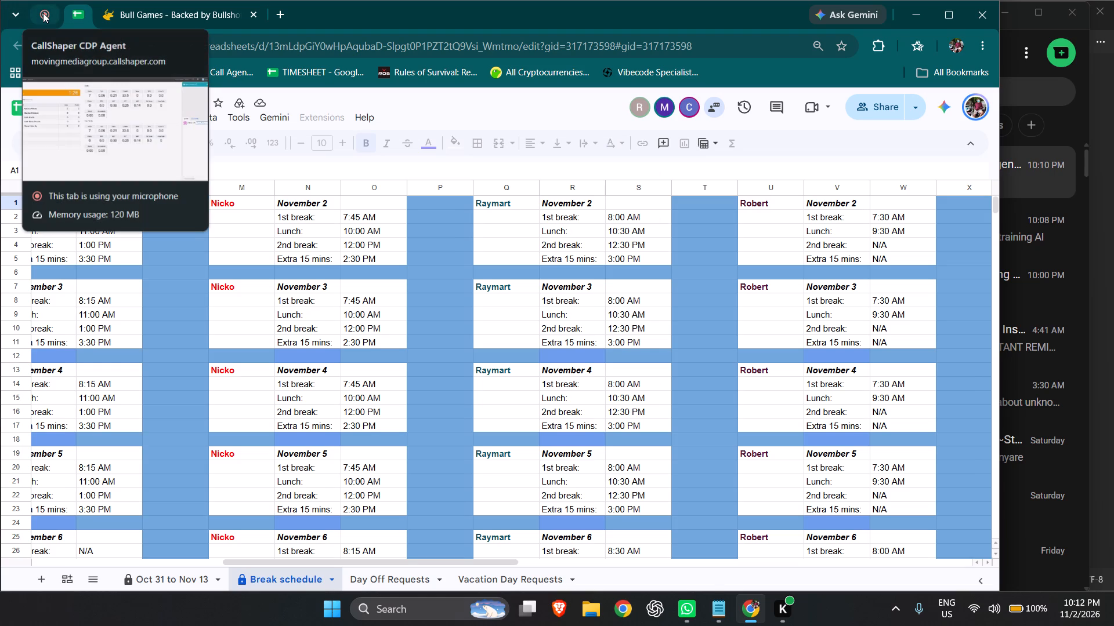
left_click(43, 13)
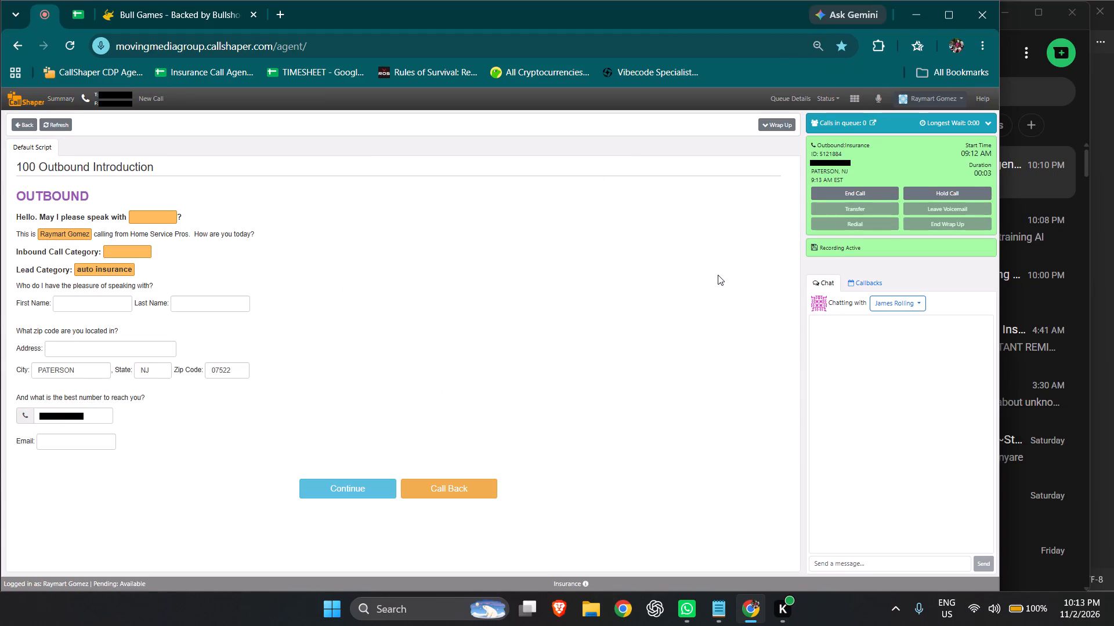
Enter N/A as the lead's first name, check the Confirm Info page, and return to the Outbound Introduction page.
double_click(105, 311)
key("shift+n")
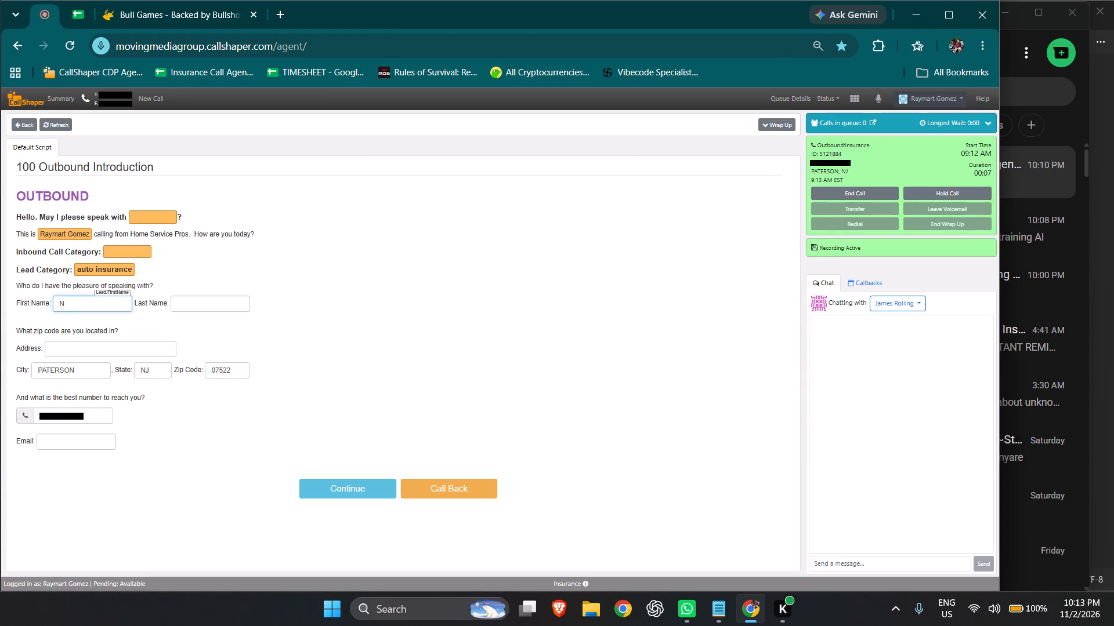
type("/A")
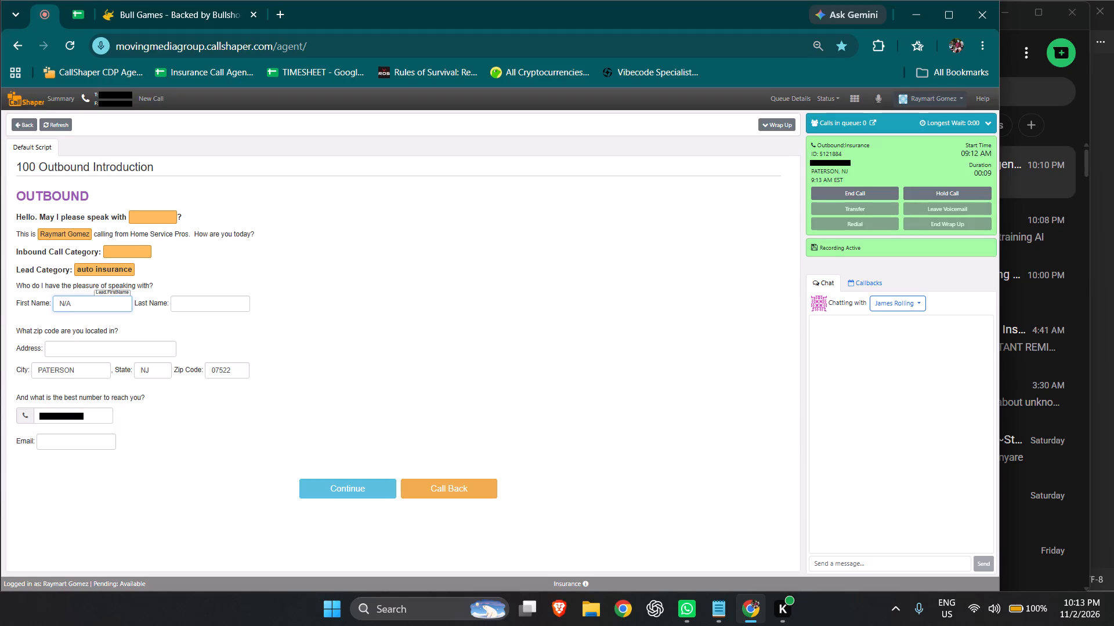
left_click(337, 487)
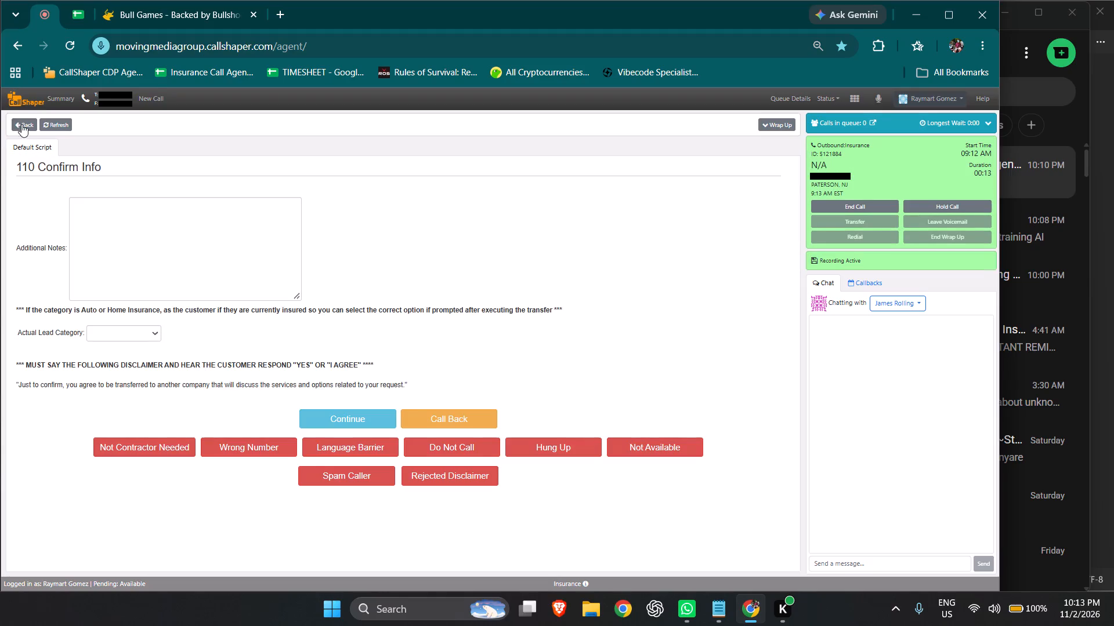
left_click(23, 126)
Set the lead's zip code to 07035 on the Outbound Introduction page.
triple_click(77, 306)
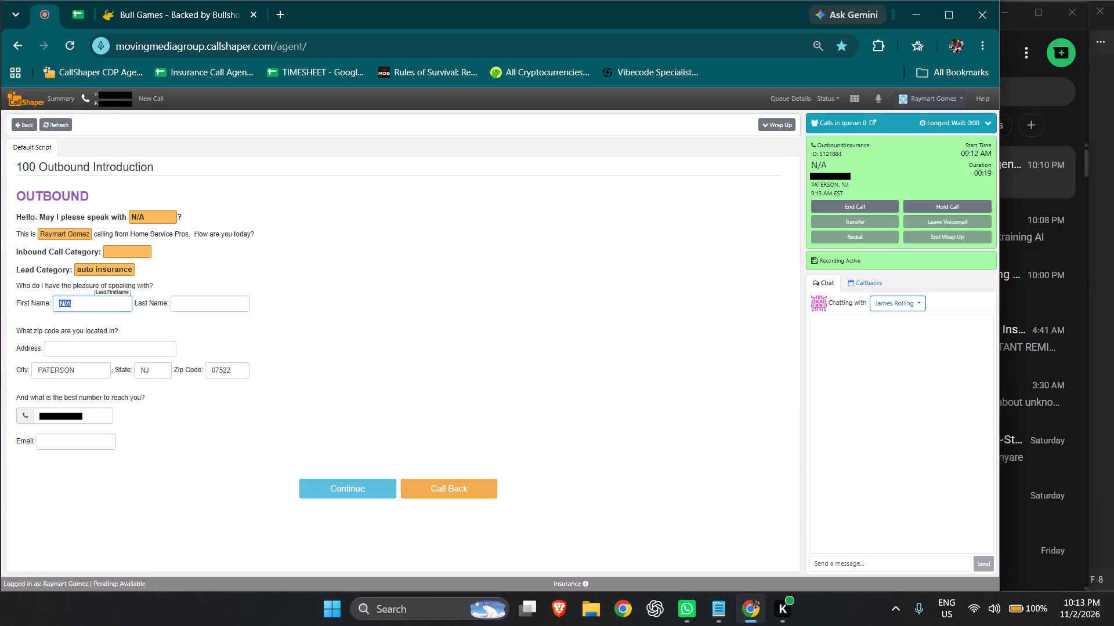
double_click(225, 376)
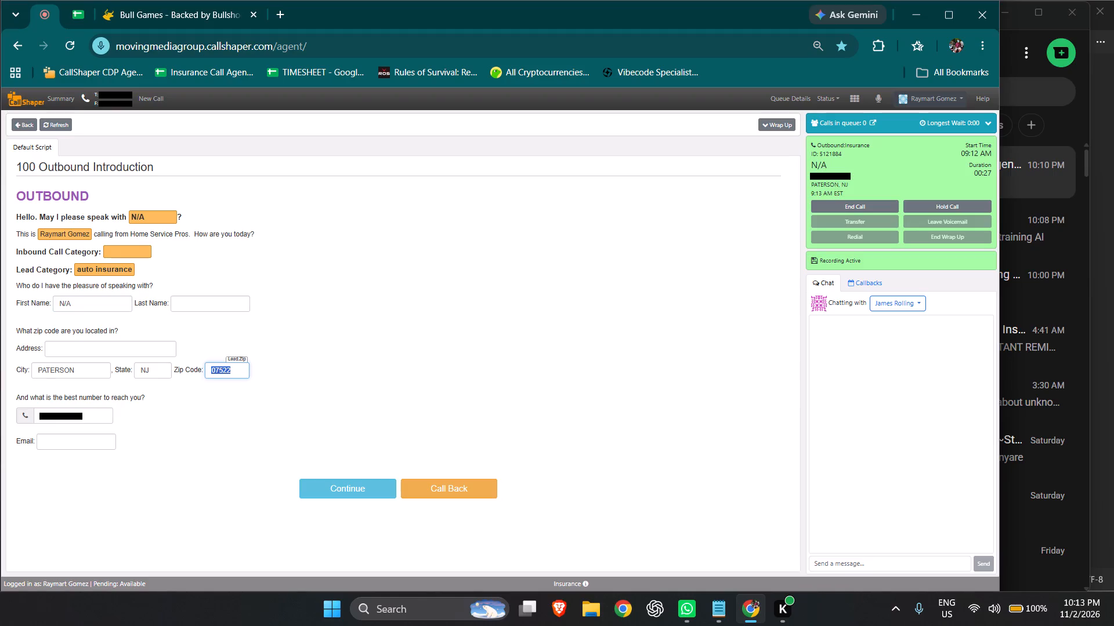
type("07035")
Replace the lead's first name with Sonia, capitalised, and continue to the Confirm Info page.
triple_click(103, 307)
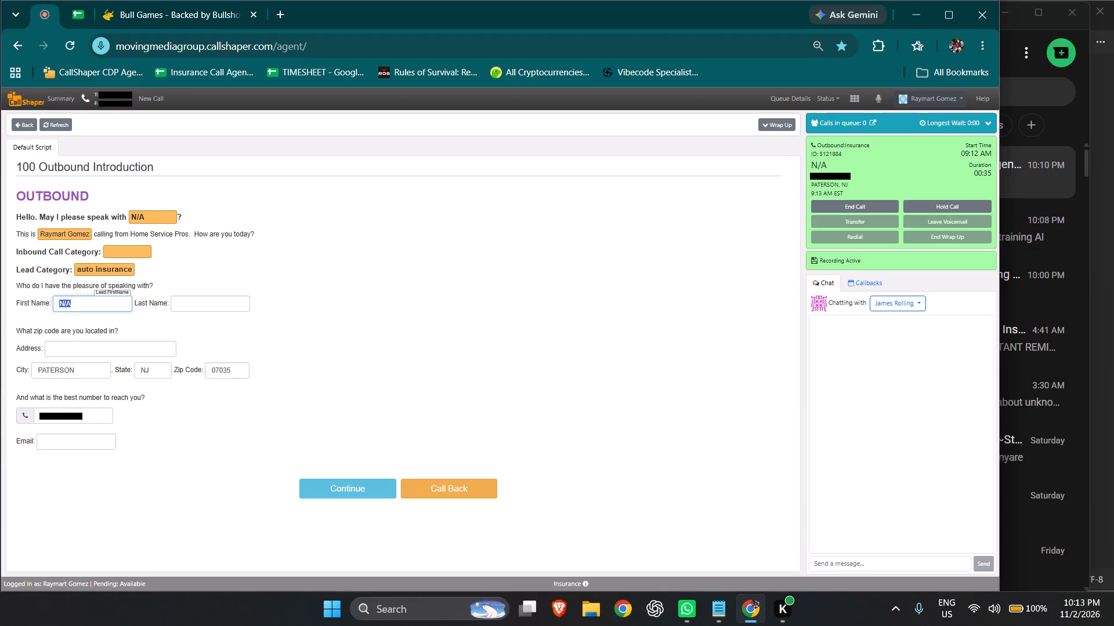
type("sonia")
key("BackSpace")
key("BackSpace")
key("BackSpace")
key("BackSpace")
key("BackSpace")
type("Sonia")
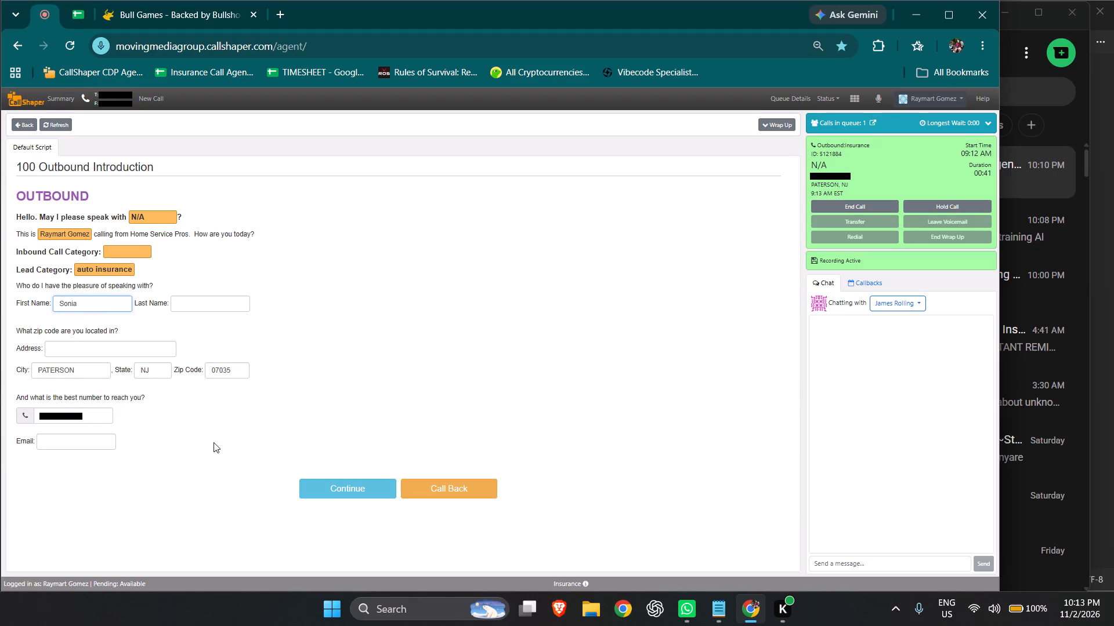
left_click(339, 486)
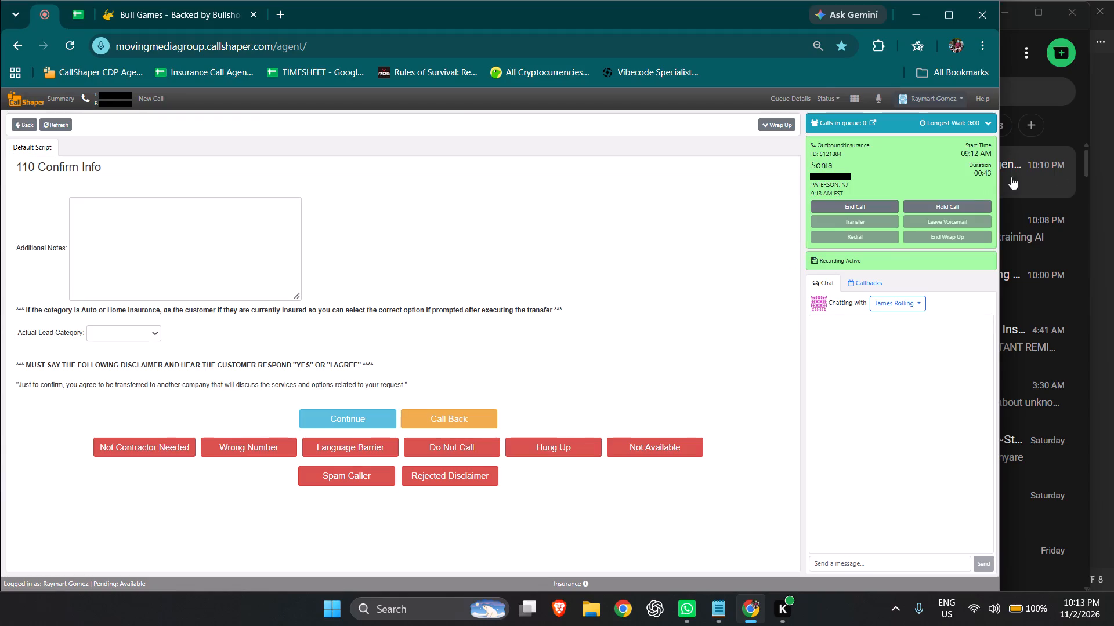
Copy the phrase "Interested - CATD" from the Notepad call notes into the Additional Notes on the Confirm Info page.
left_click(1097, 157)
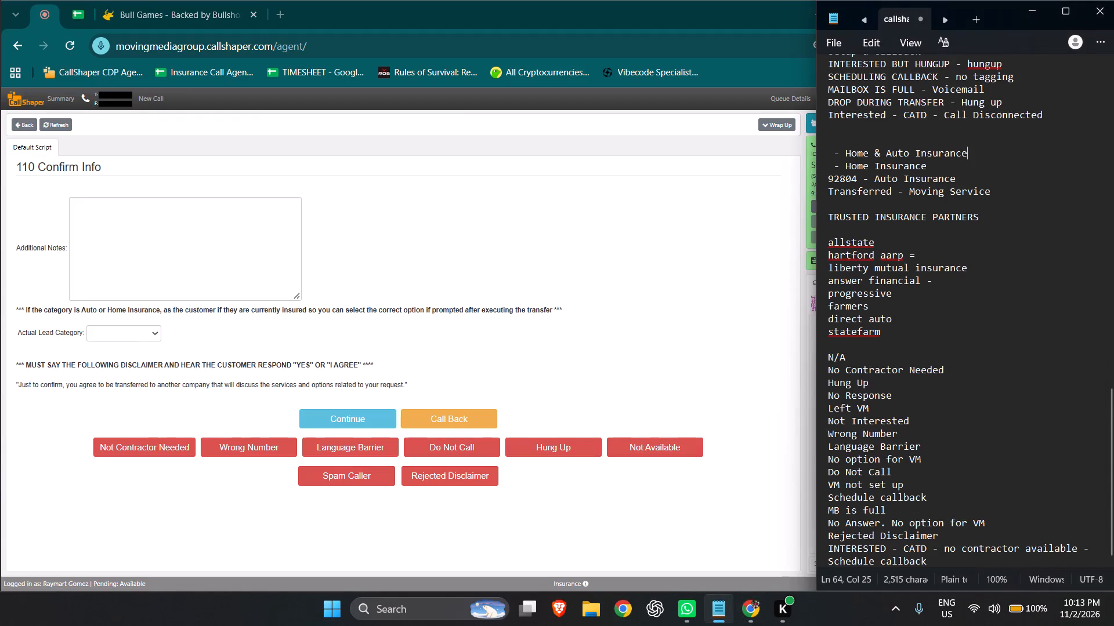
left_click(929, 110)
left_click_drag(929, 110, 813, 115)
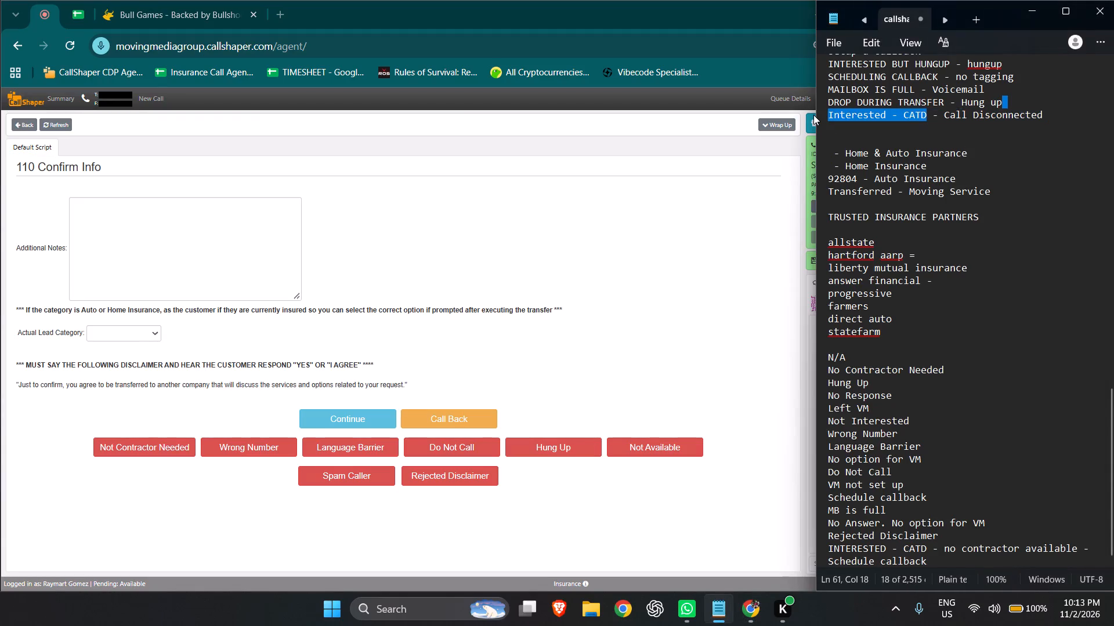
left_click_drag(813, 115, 833, 114)
key("ctrl+c")
left_click(268, 281)
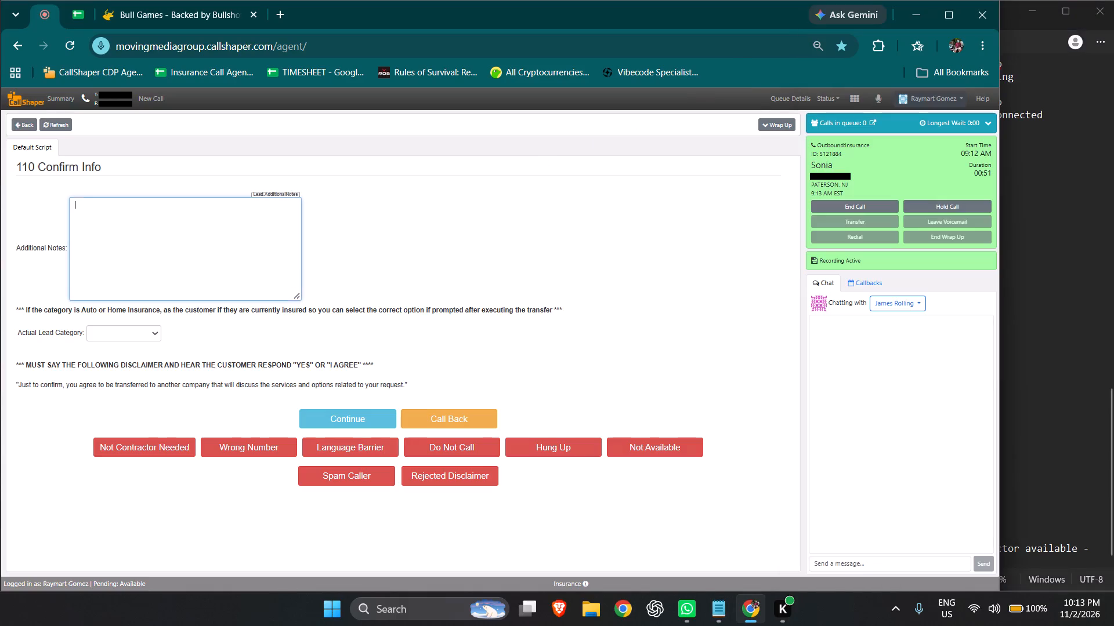
key("ctrl+v")
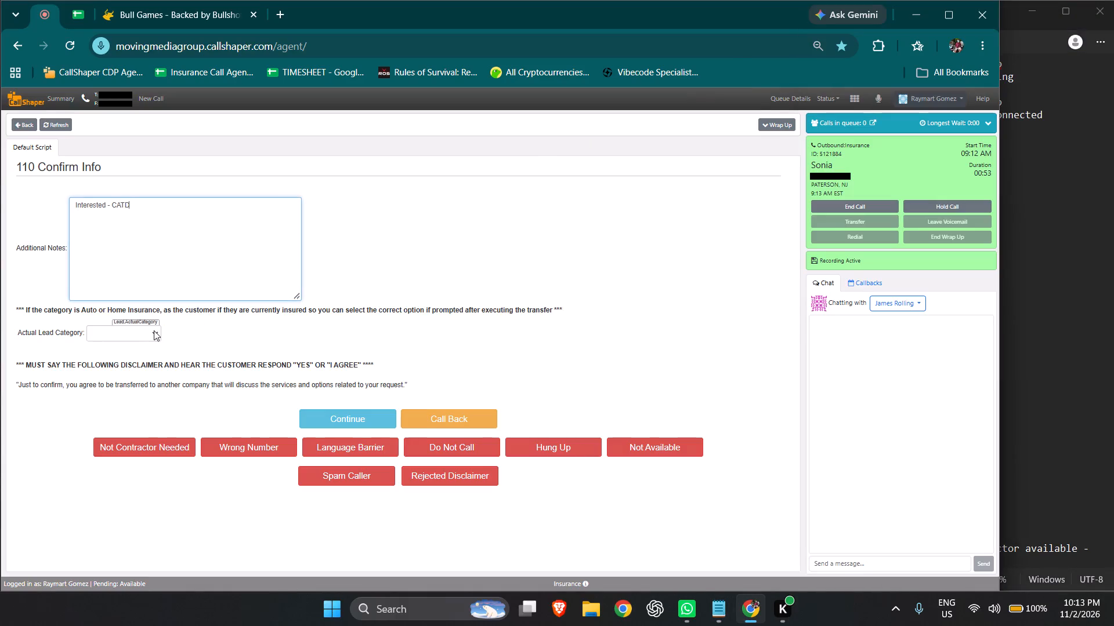
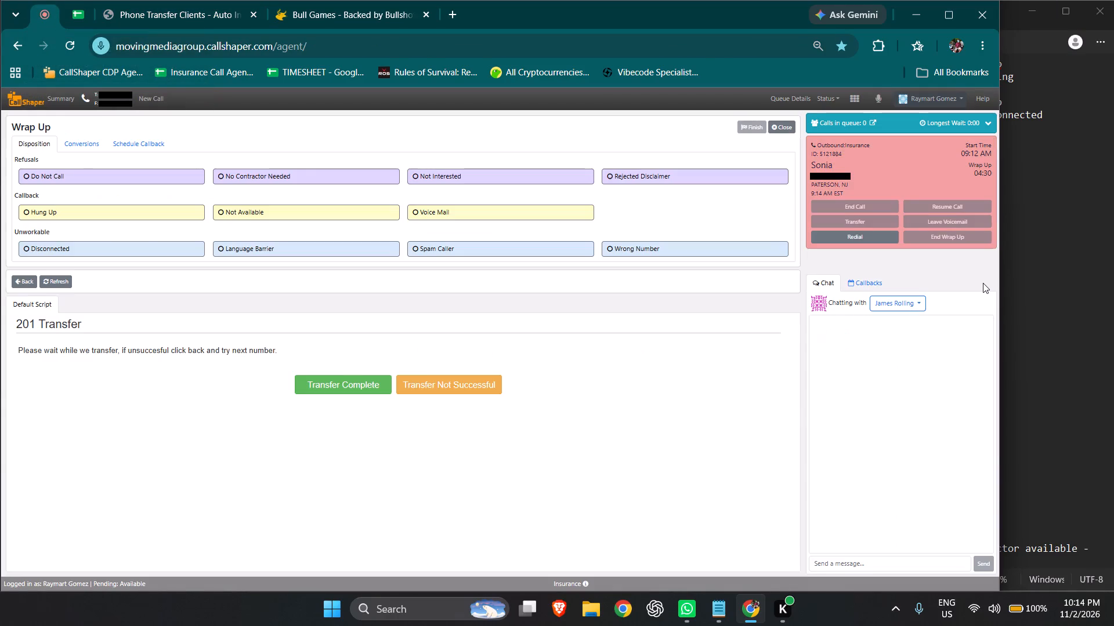
Return to the Confirm Info page and replace the Additional Notes with "Interested - CATD - Call Disconnected" copied from the Notepad call notes.
left_click(20, 280)
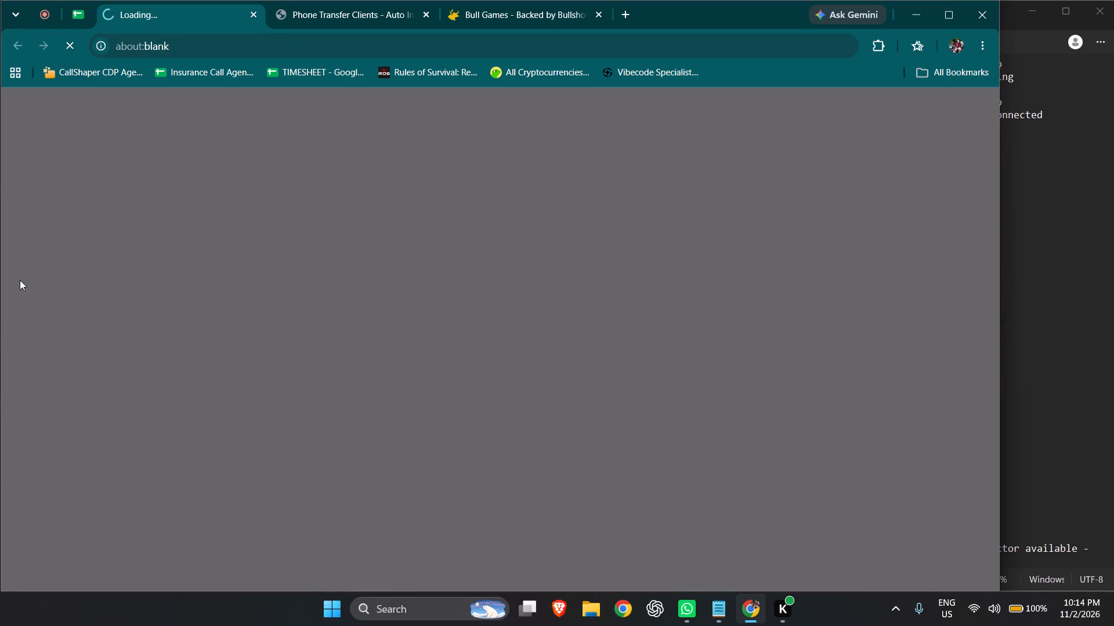
left_click(46, 27)
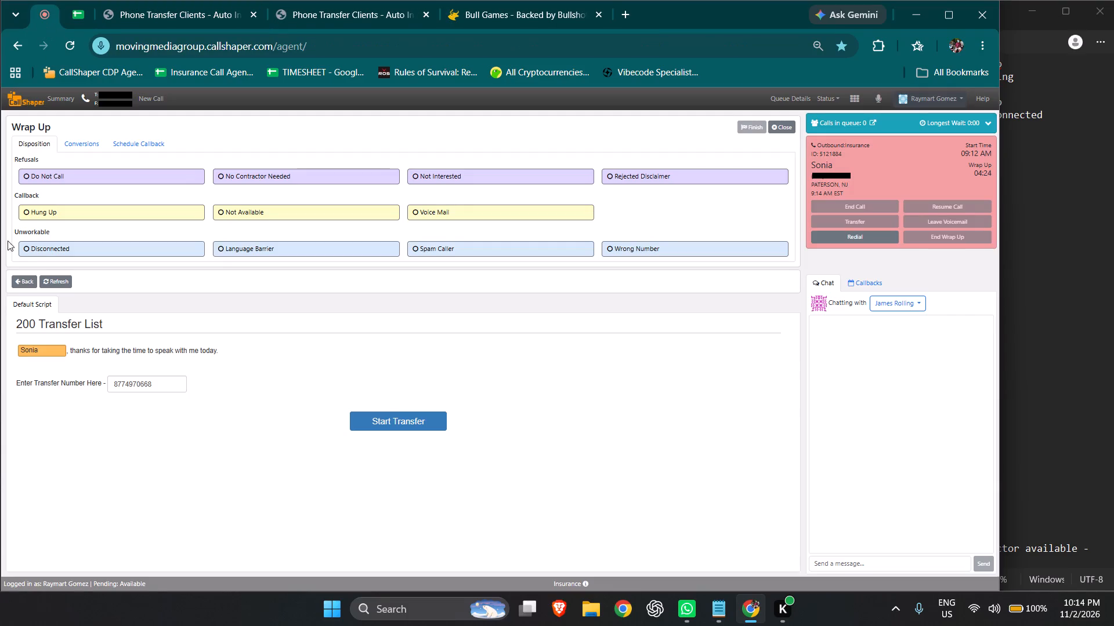
left_click(24, 279)
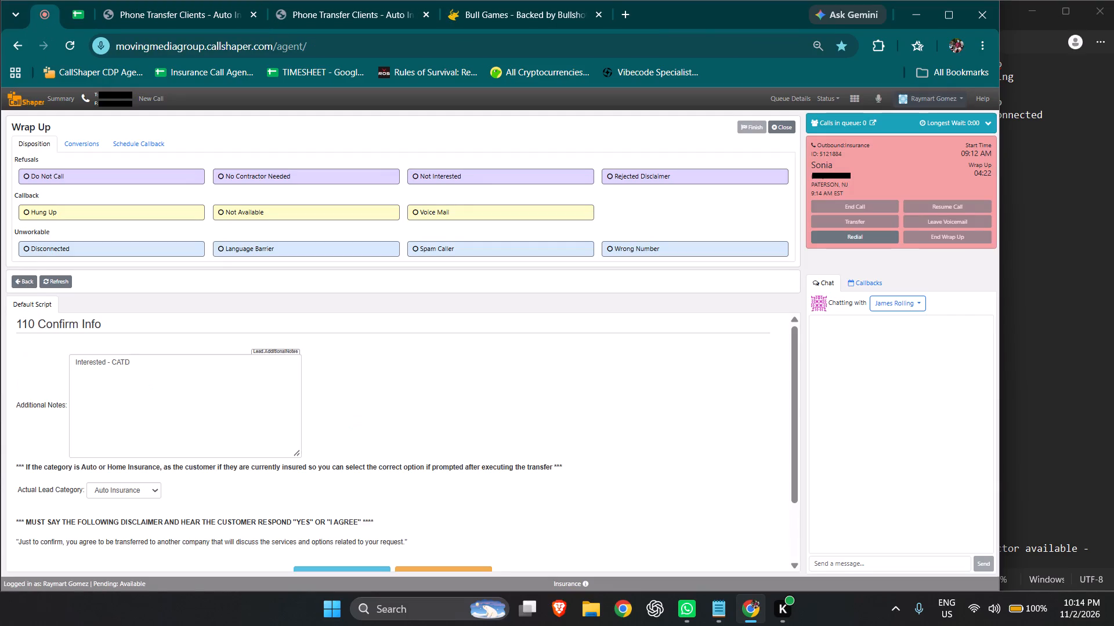
left_click(176, 376)
left_click(1078, 123)
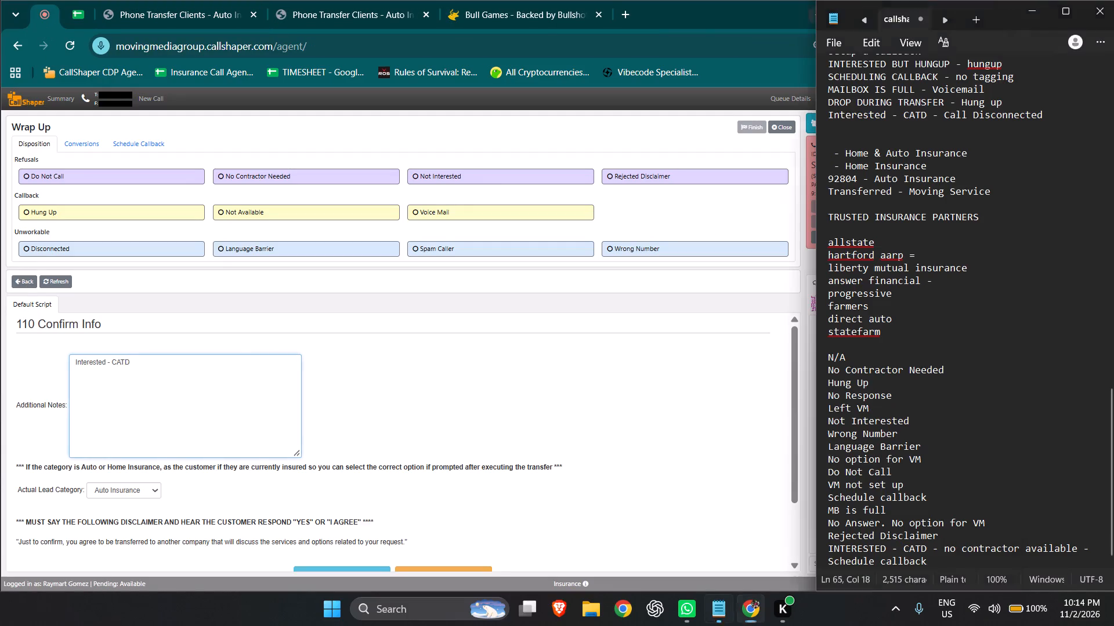
left_click(824, 112)
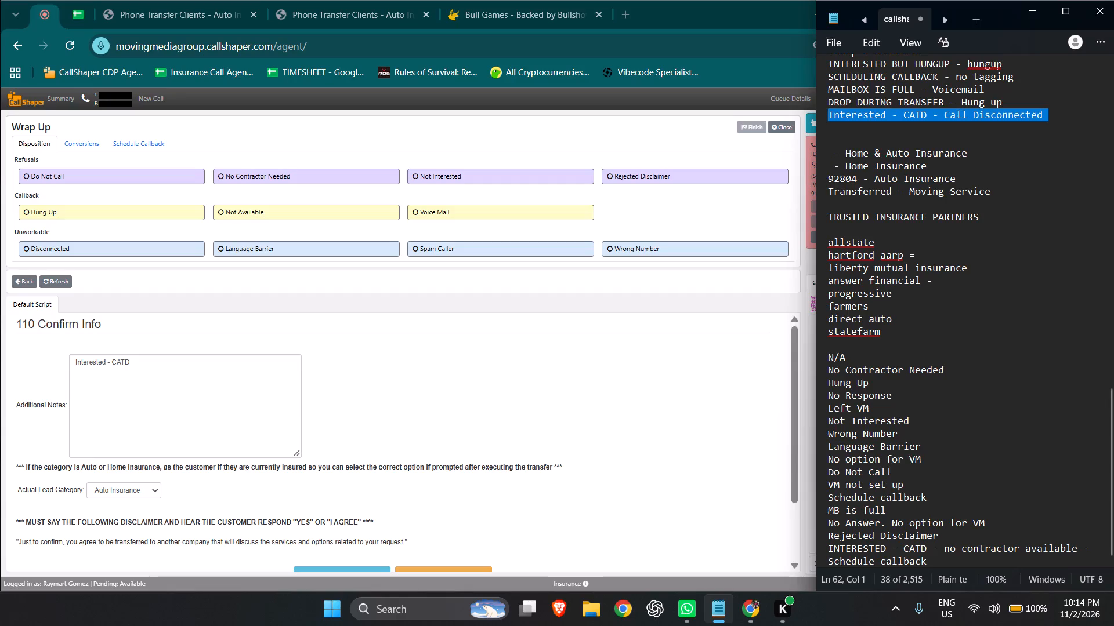
key("ctrl+c")
left_click(197, 406)
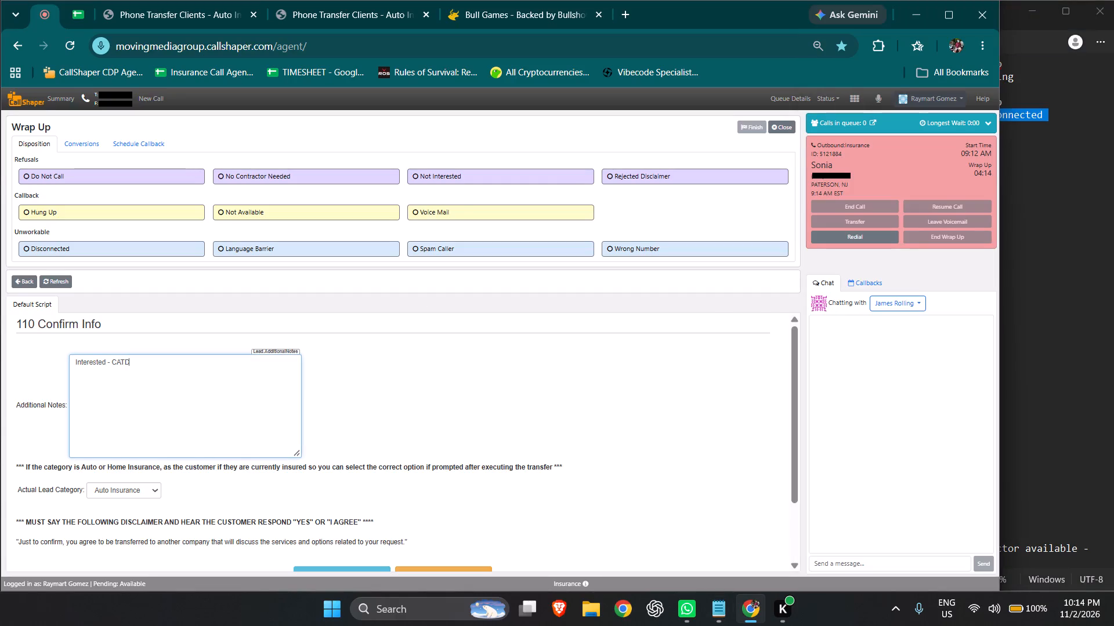
key("ctrl+a")
key("ctrl+v")
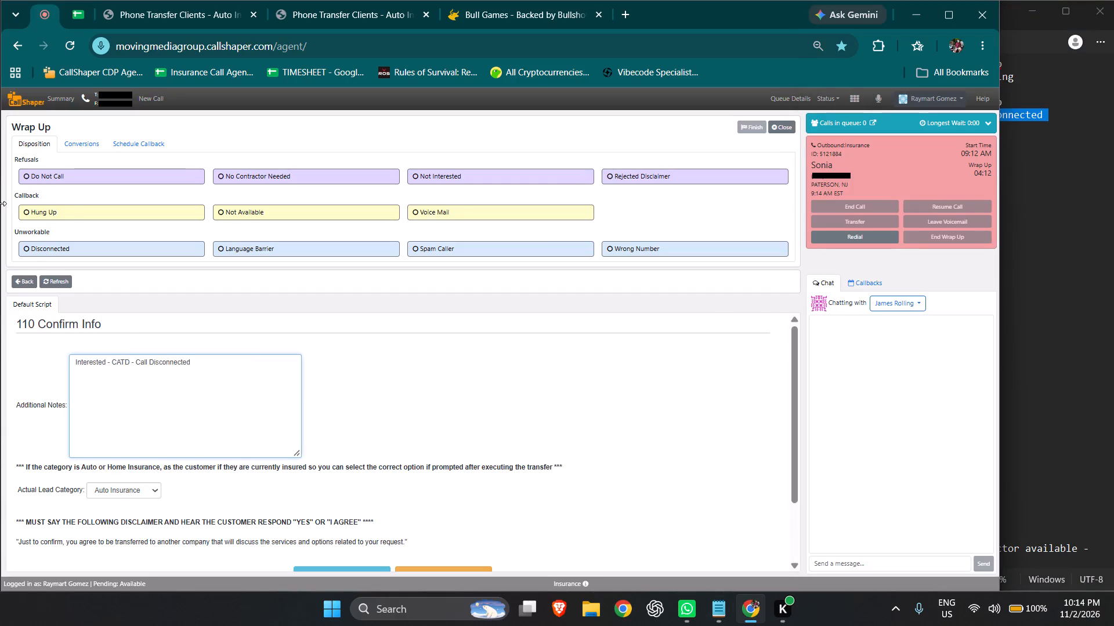
Disposition the call as Hung Up and end the wrap-up.
left_click(71, 204)
left_click(72, 208)
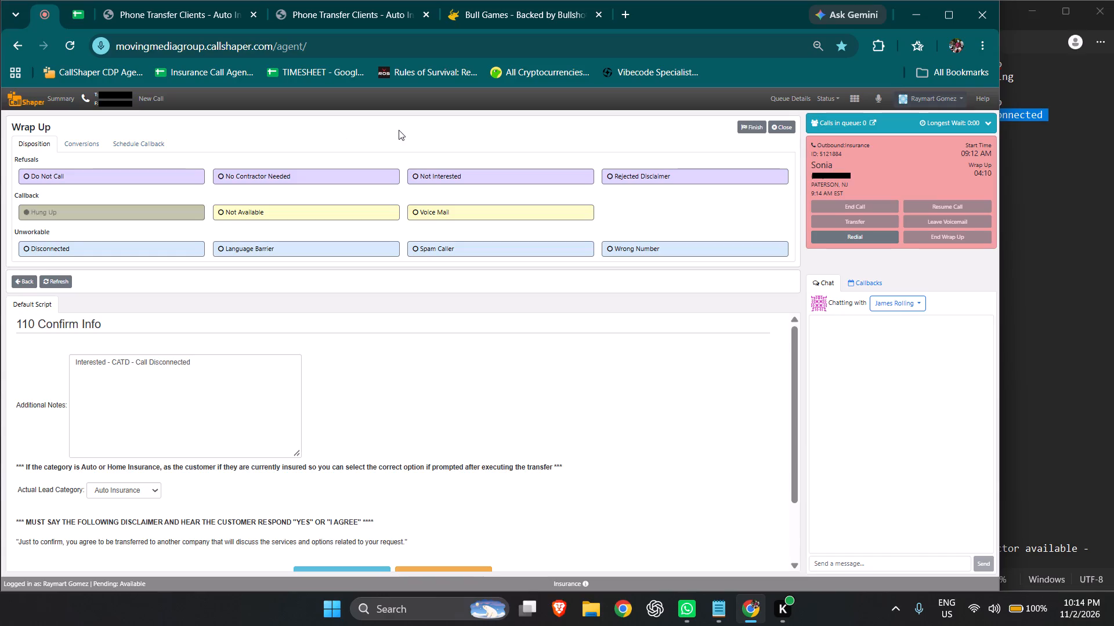
left_click(753, 128)
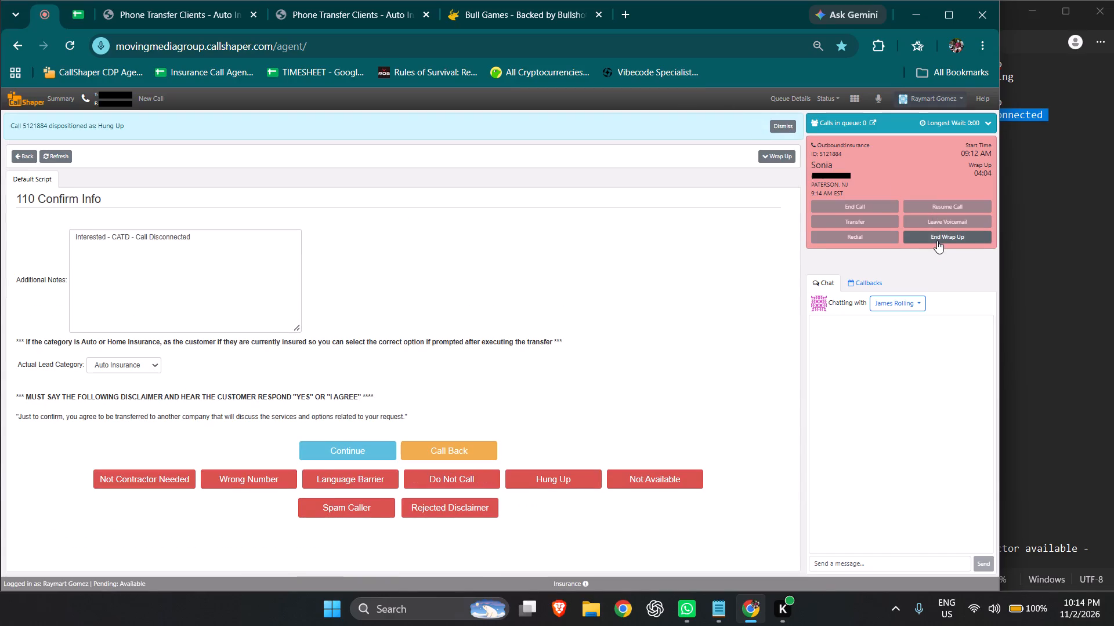
left_click(944, 238)
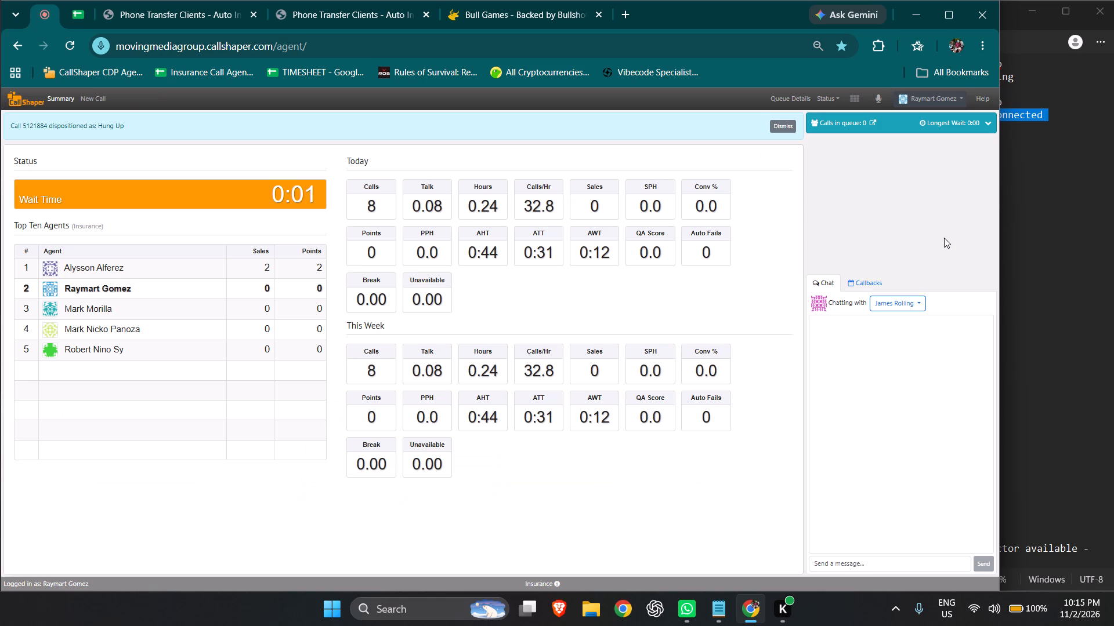
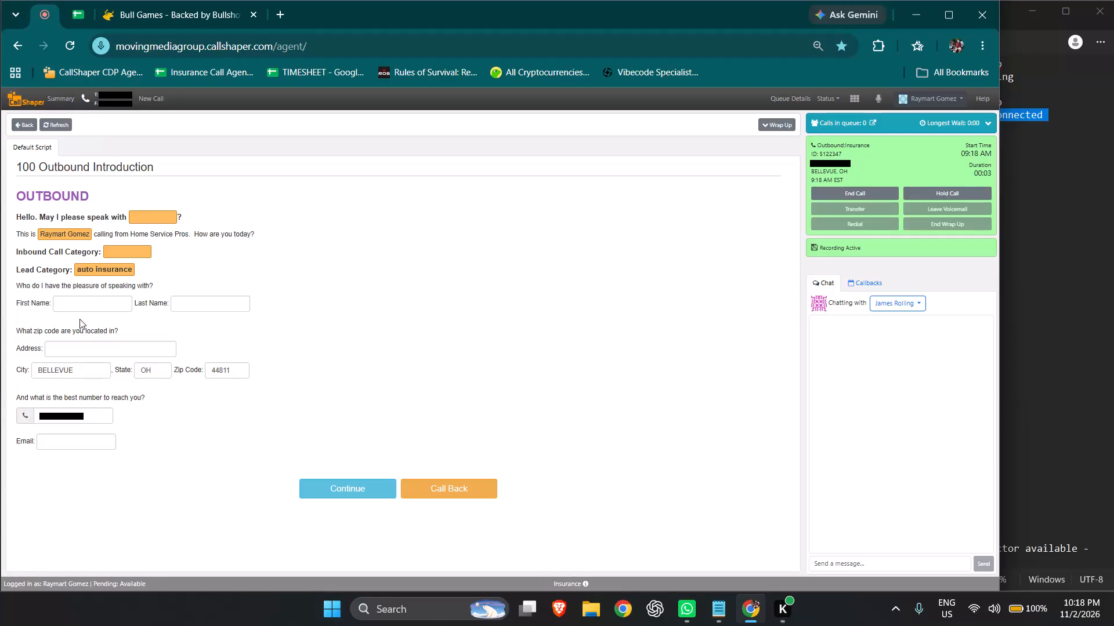
Enter N/A as the lead's first name and continue to the Confirm Info page.
left_click(88, 306)
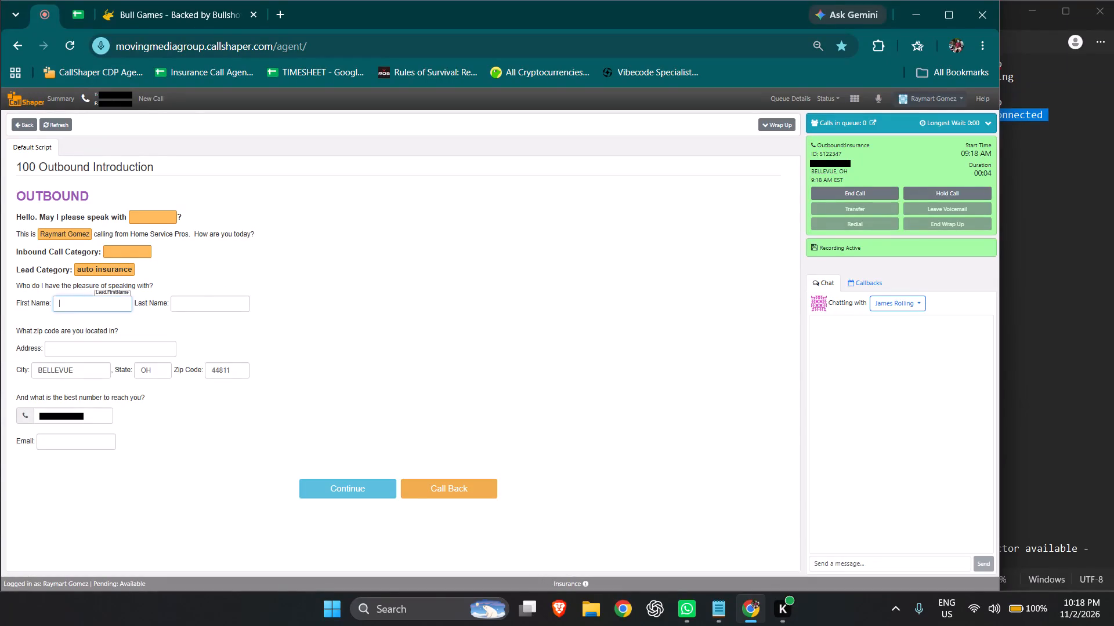
type("N/A")
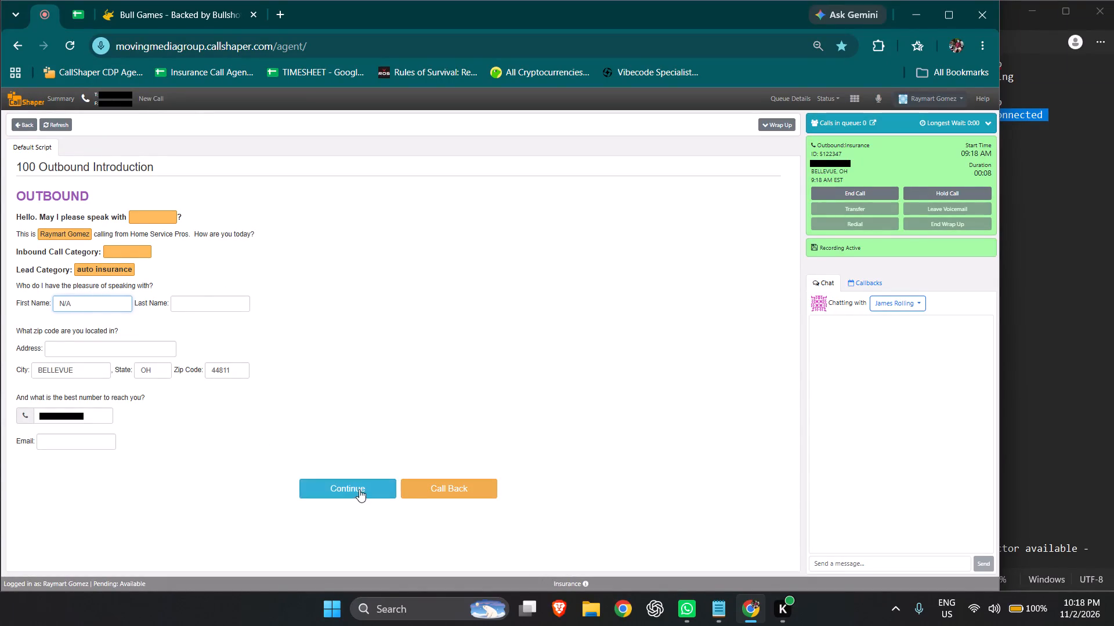
left_click(357, 490)
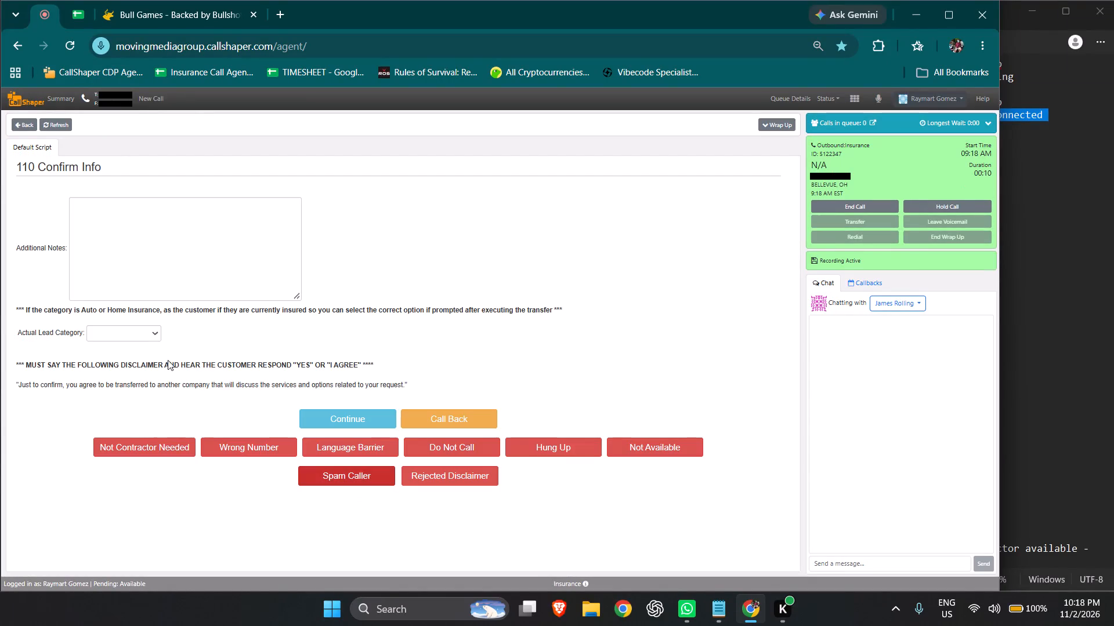
Enter "No Contractor Needed" in the Additional Notes of the Confirm Info page.
left_click(107, 201)
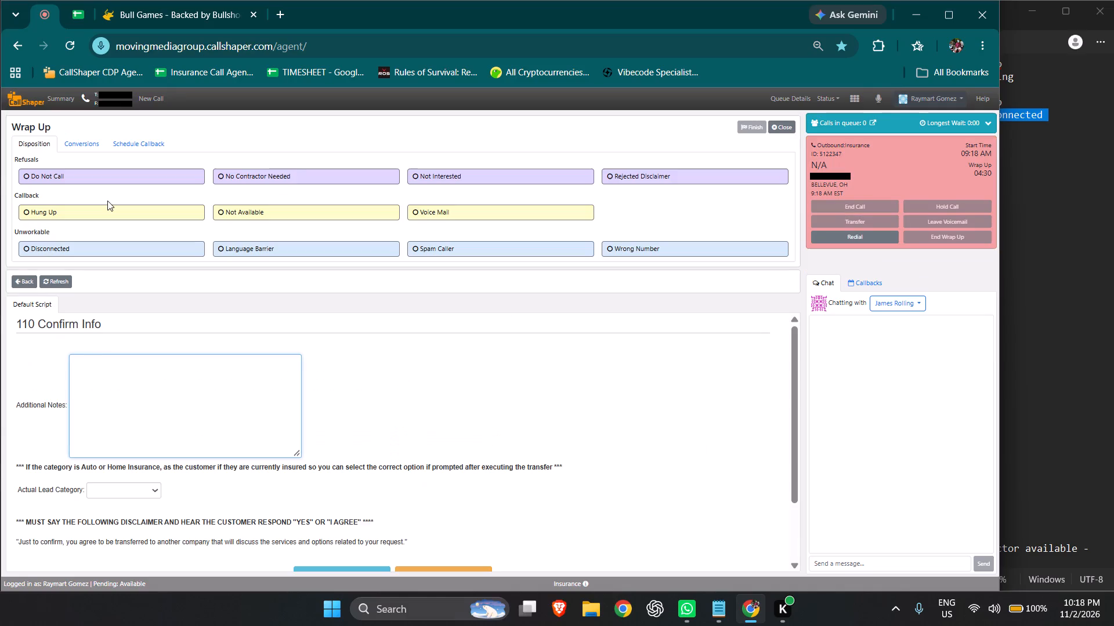
type("No")
key("space")
type("Con")
type("tractor Needed")
scroll(107, 201, "down", 1)
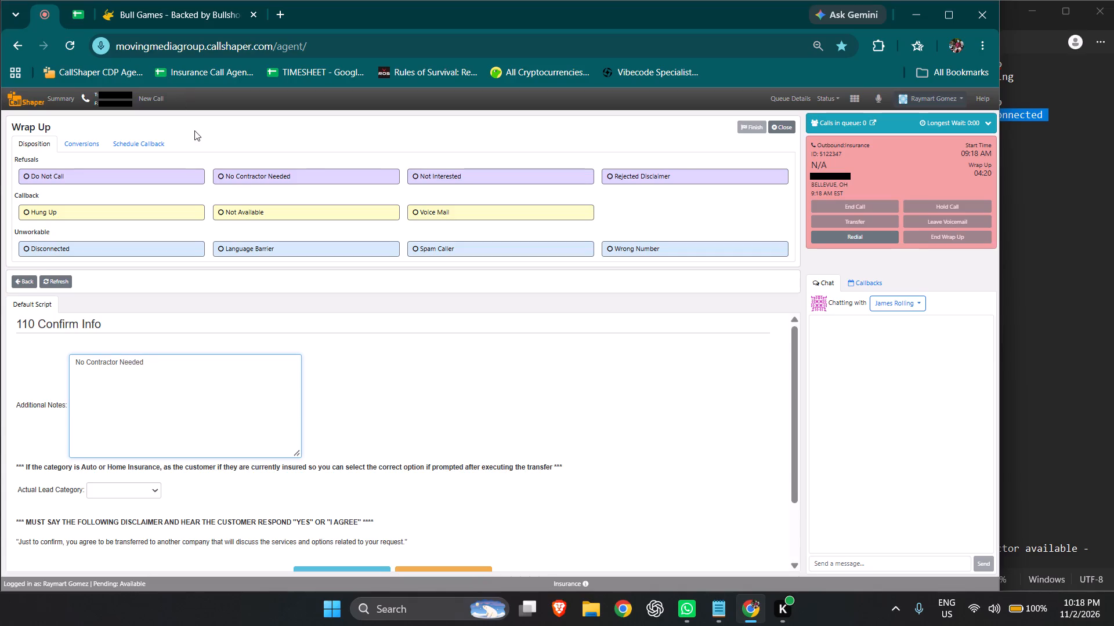
Disposition the call as No Contractor Needed and end the wrap-up.
left_click(284, 178)
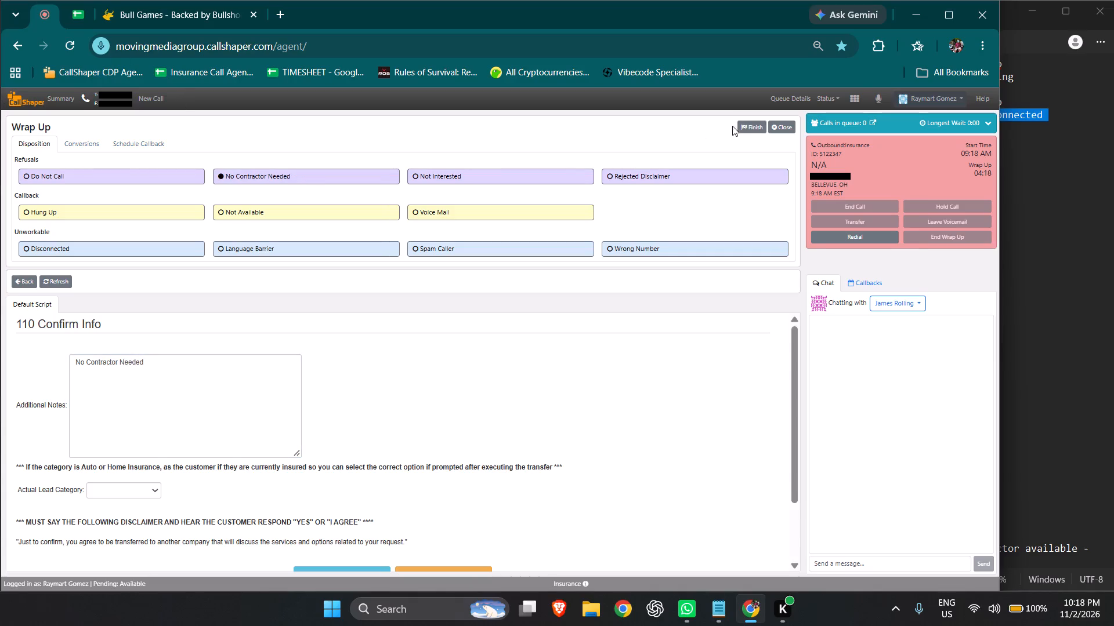
left_click(756, 129)
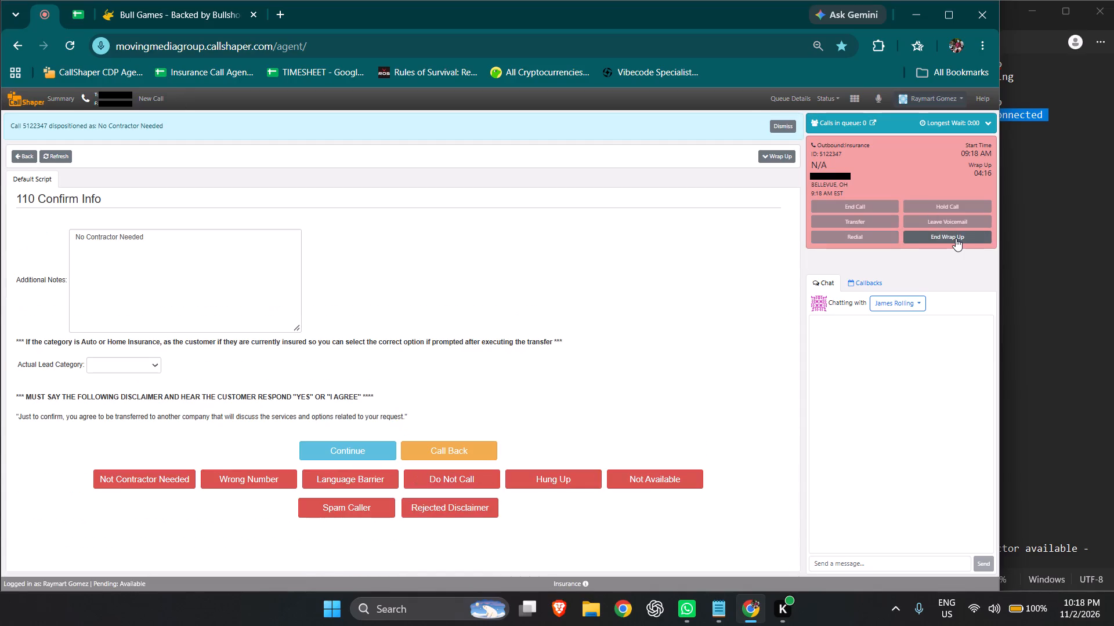
left_click(956, 238)
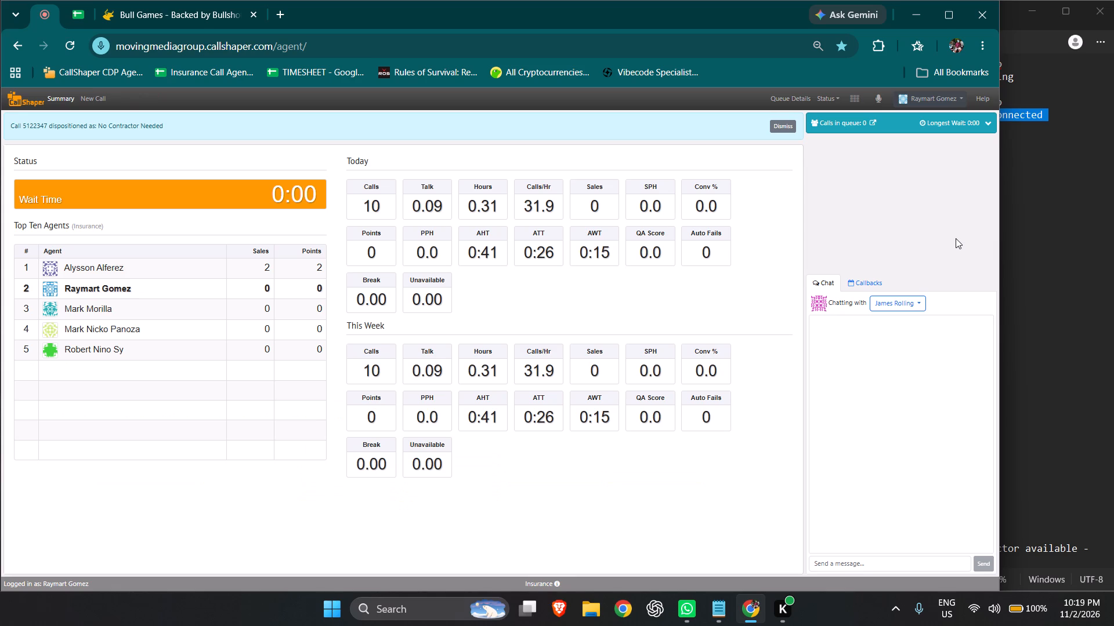
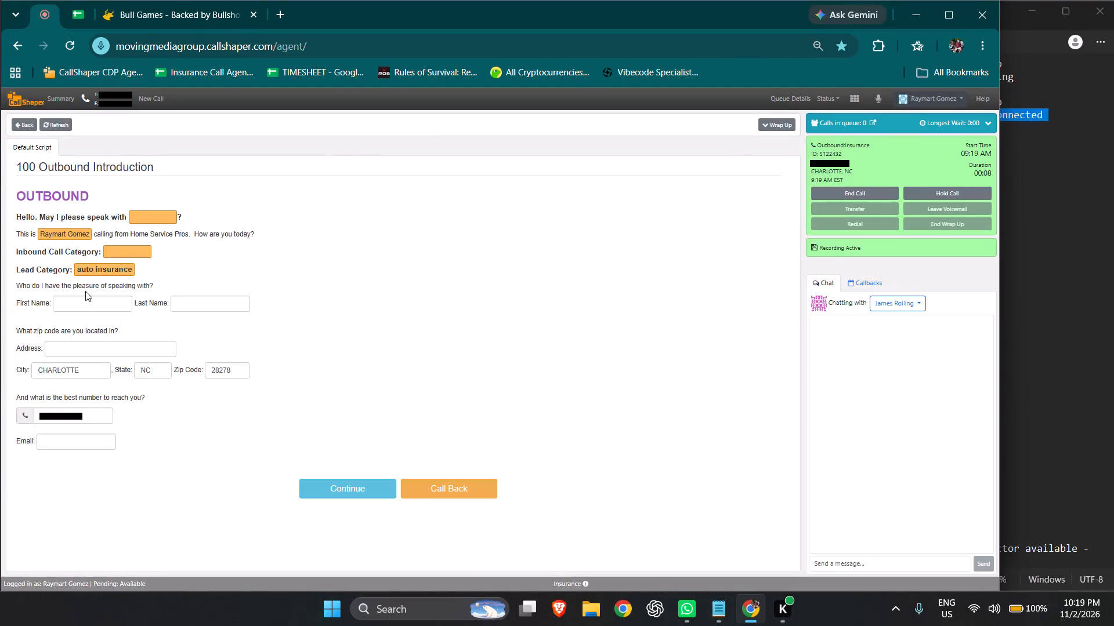
Enter N/A as the lead's first name and continue to the Confirm Info page.
left_click(86, 458)
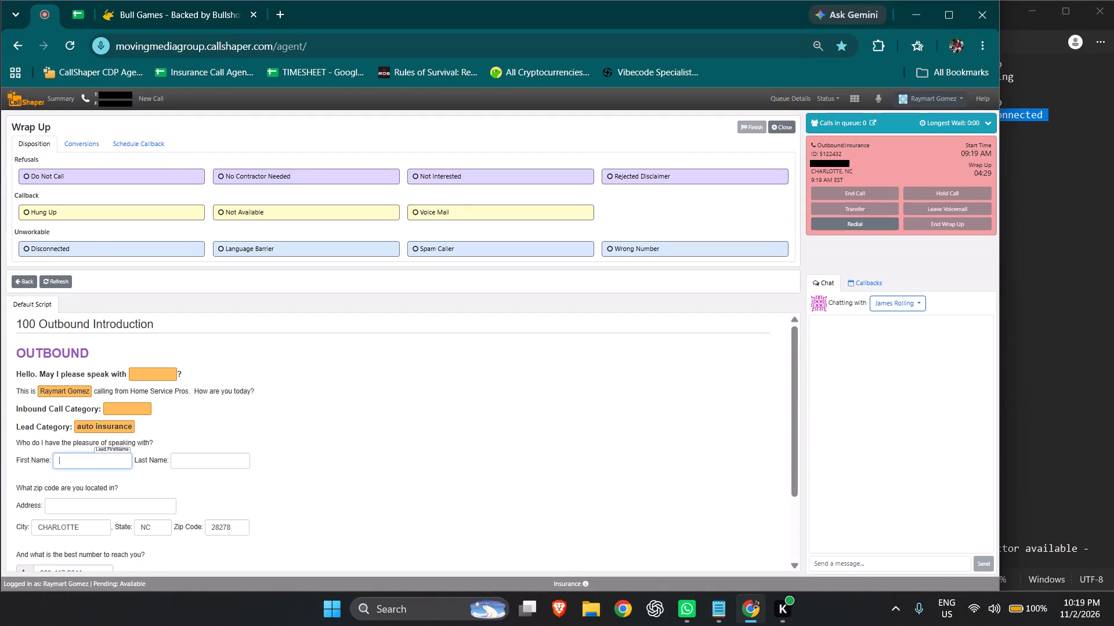
type("N/A")
scroll(218, 449, "down", 2)
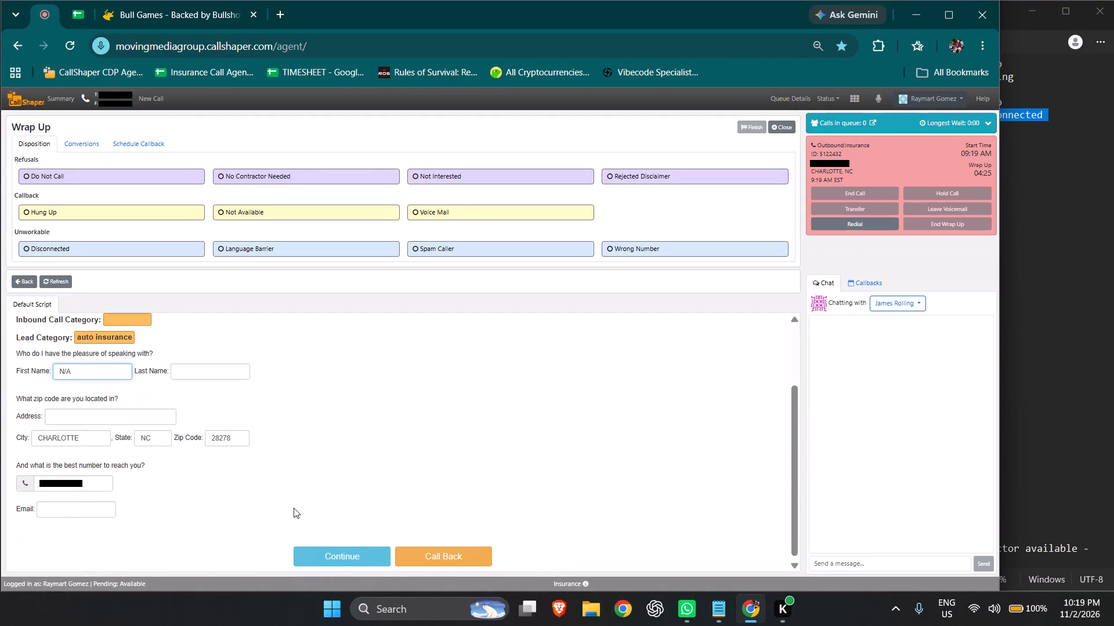
left_click(325, 548)
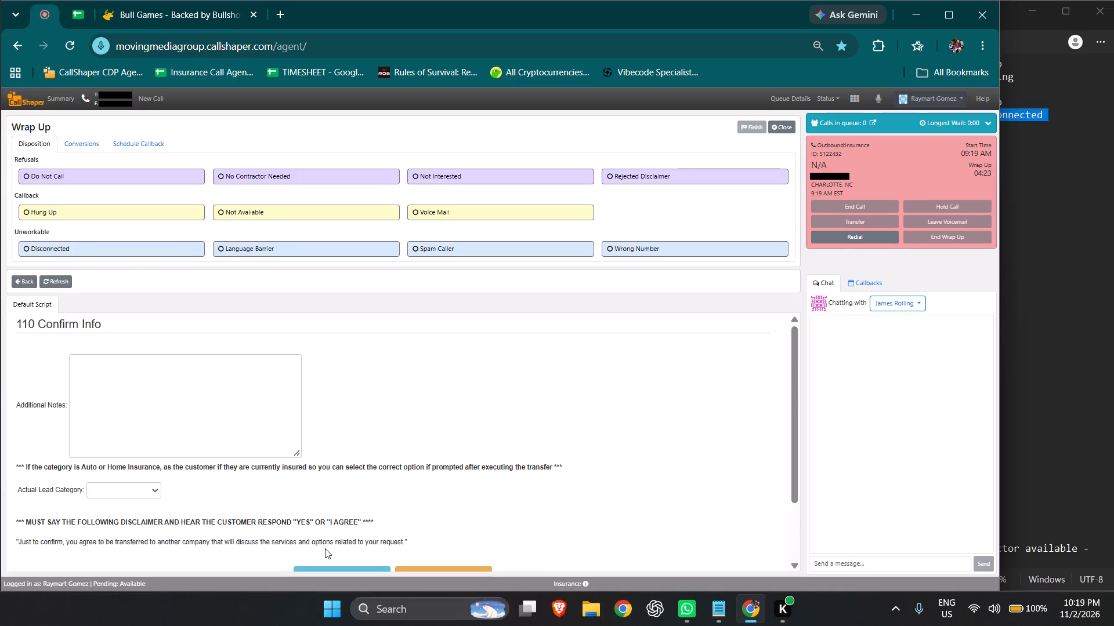
Enter "Hung Up" in the Additional Notes of the Confirm Info page.
left_click(172, 394)
type("Hung")
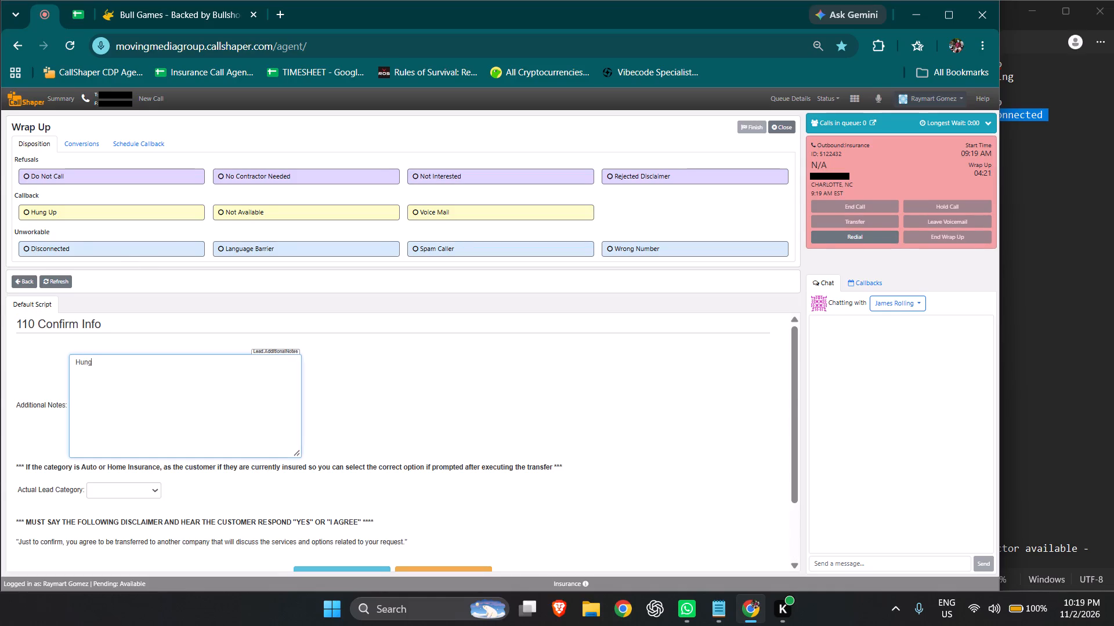
key("space")
type("Up")
Disposition the call as Hung Up and end the wrap-up.
scroll(103, 164, "up", 1)
left_click(94, 212)
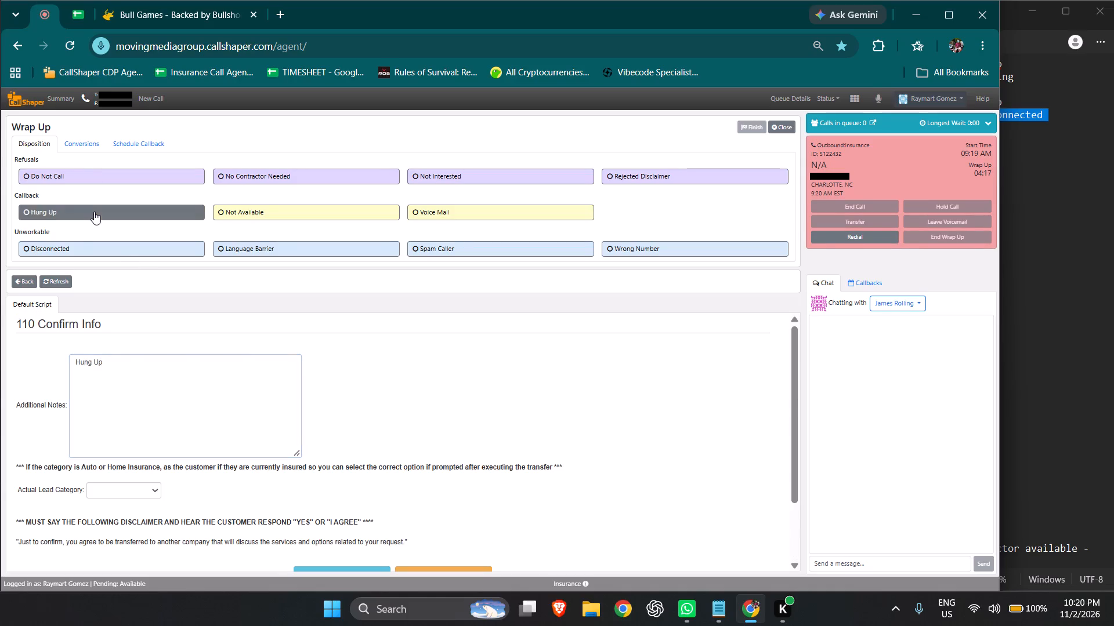
left_click(750, 128)
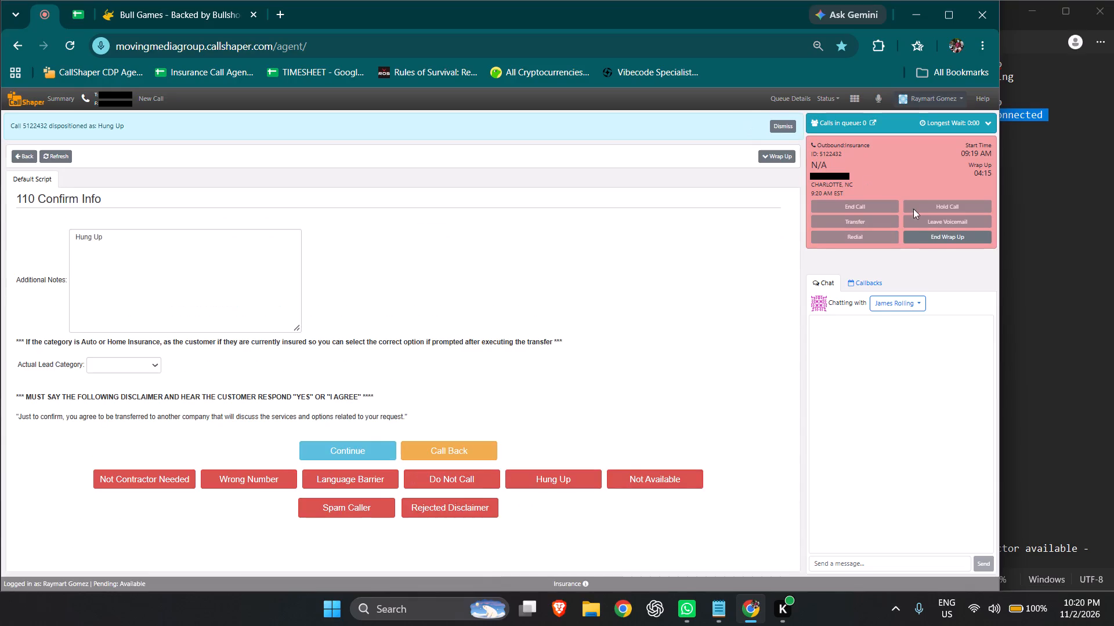
left_click(940, 240)
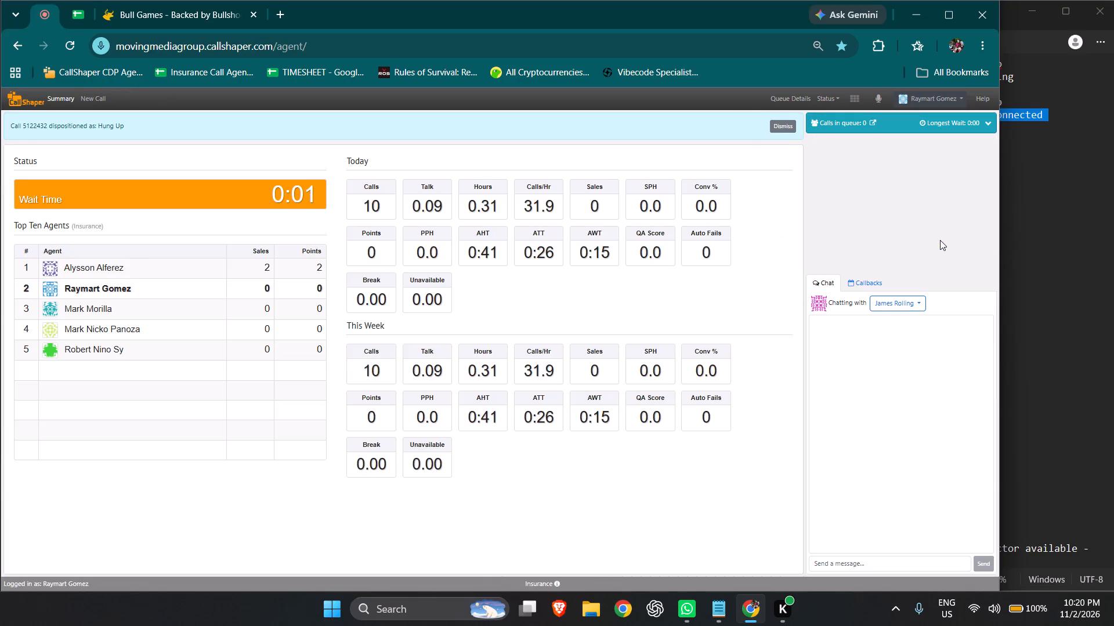
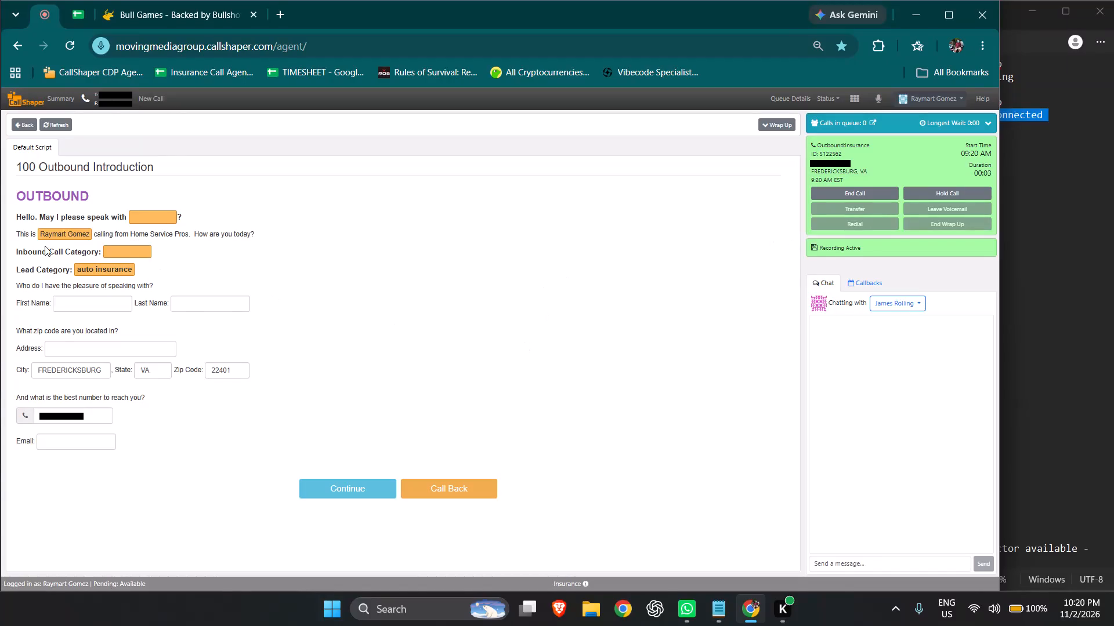
Enter n/a as the lead's first name and continue to the Confirm Info page.
left_click(66, 315)
left_click_drag(66, 315, 80, 300)
left_click(80, 300)
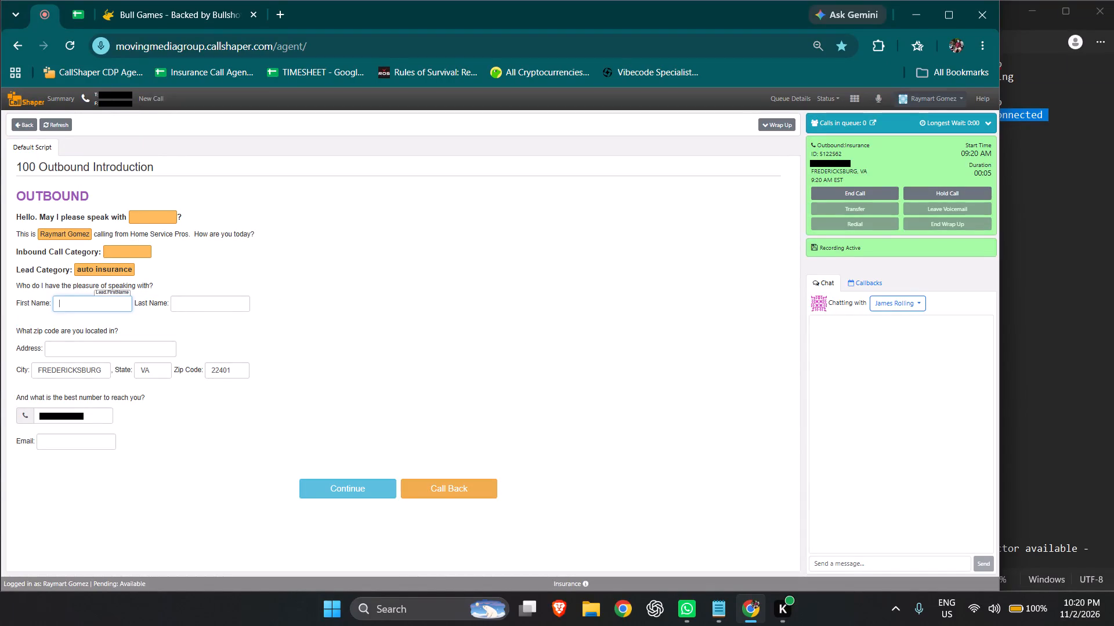
key("n")
type("/a")
left_click(330, 491)
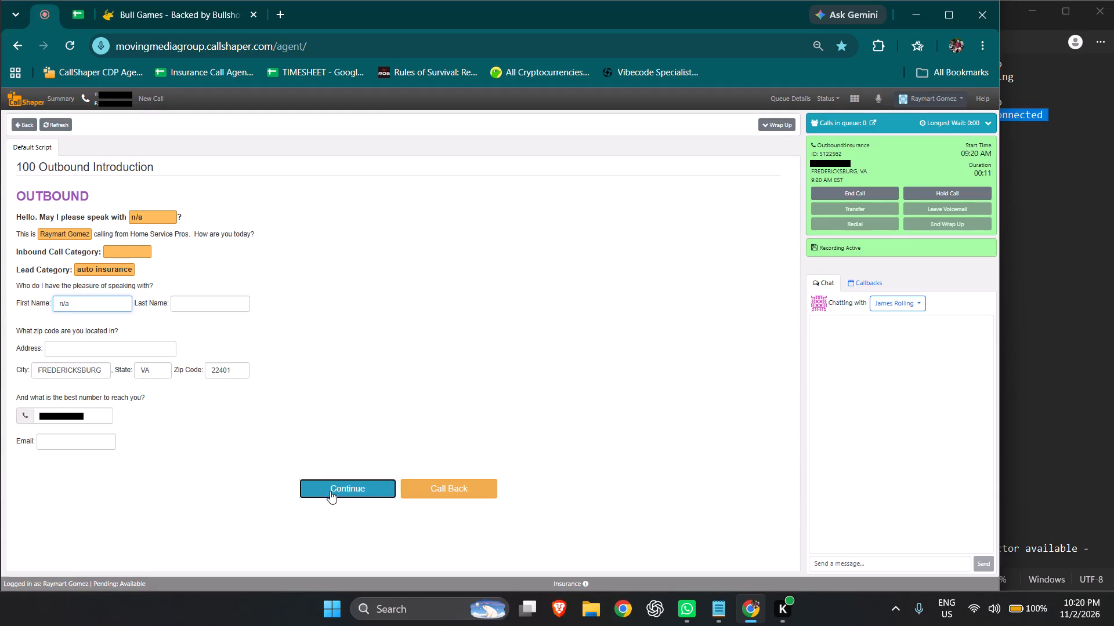
Enter "no contractor needed" in the Additional Notes of the Confirm Info page.
left_click(153, 203)
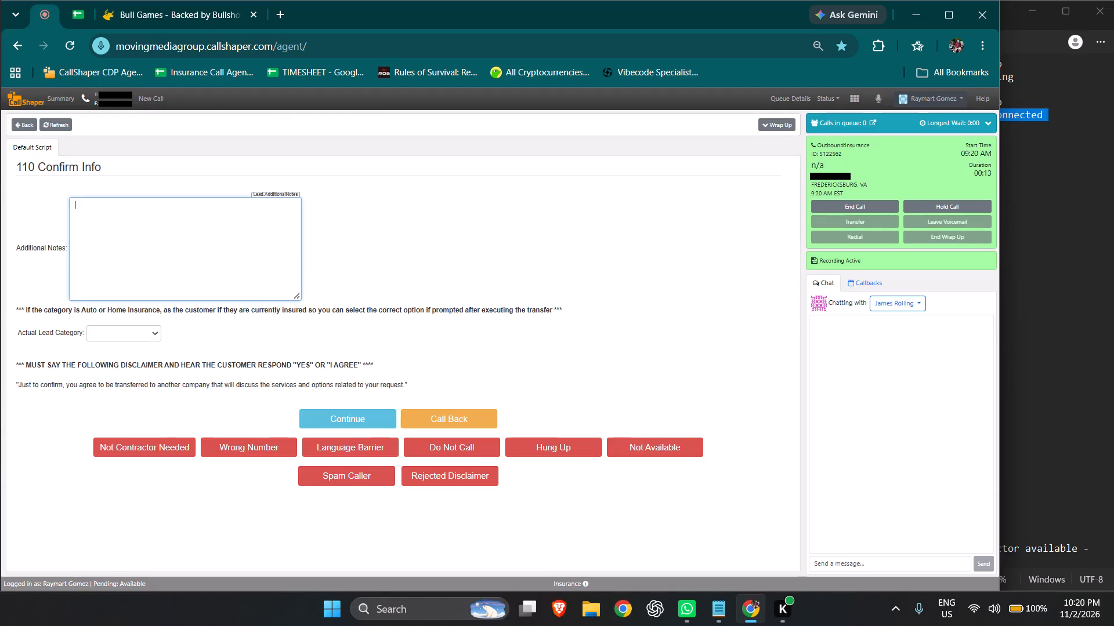
type("no contractor needed")
Disposition the call as No Contractor Needed and end the wrap-up.
left_click(270, 178)
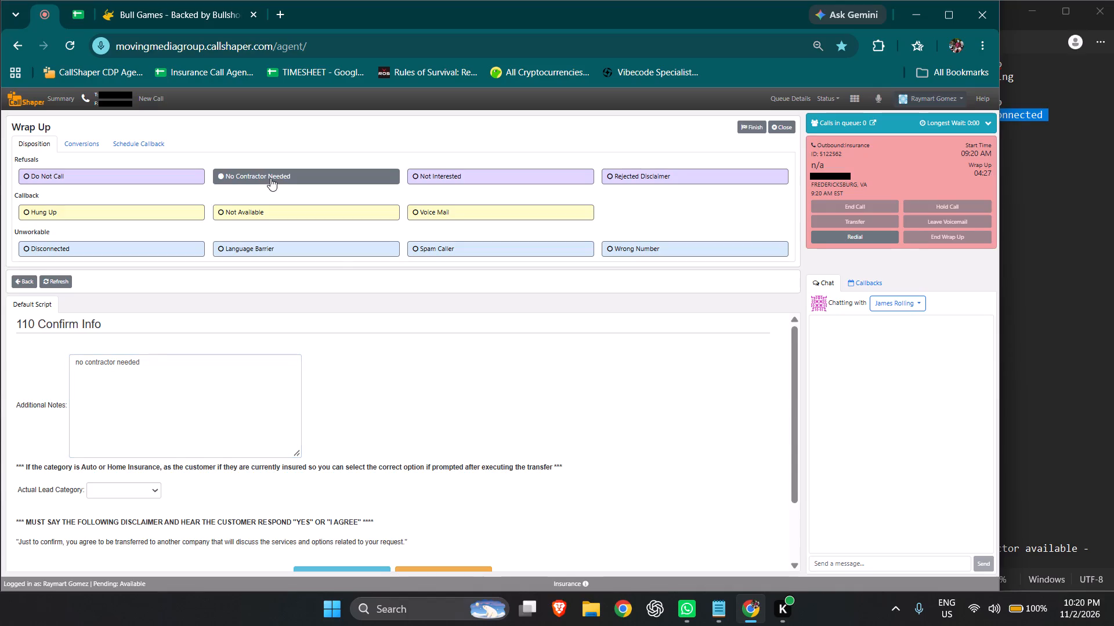
left_click(758, 129)
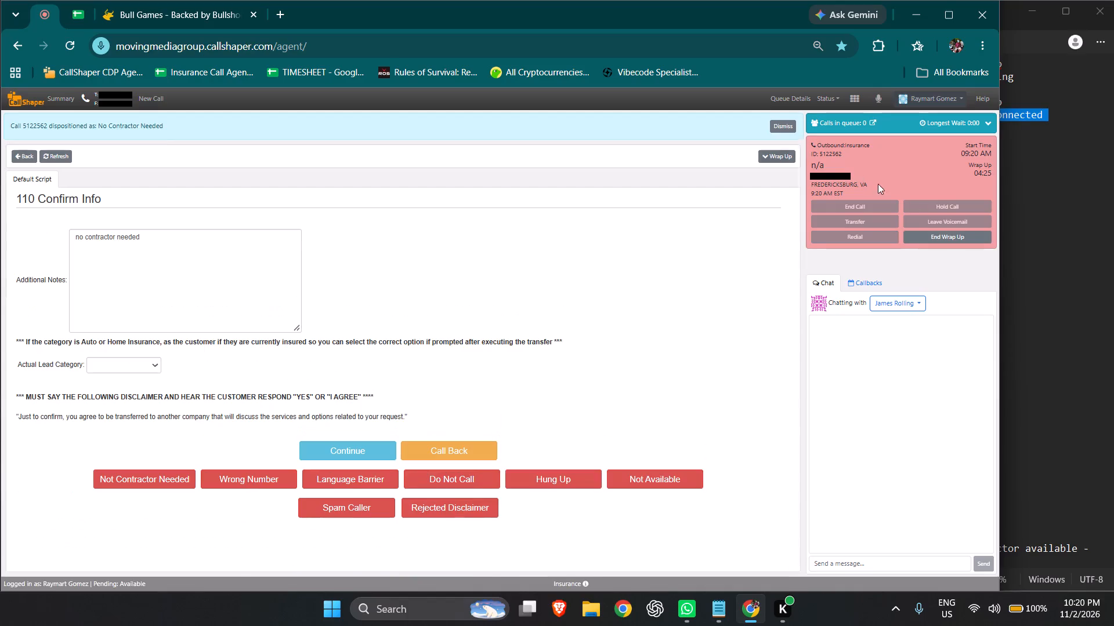
left_click(944, 240)
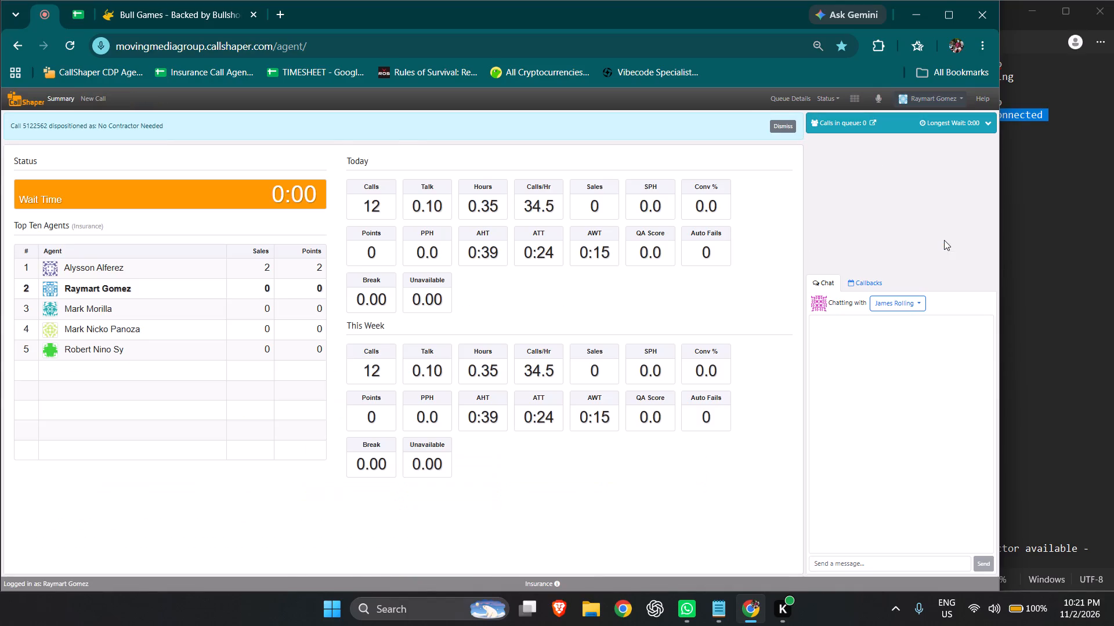
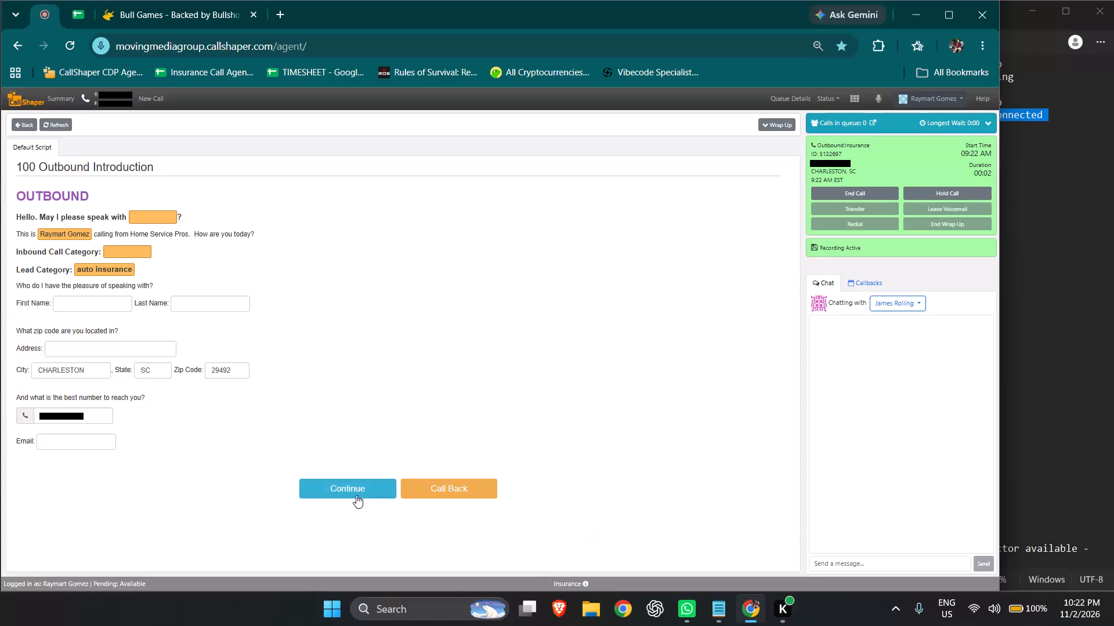
Enter n/a as the lead's first name and continue to the Confirm Info page.
left_click(102, 303)
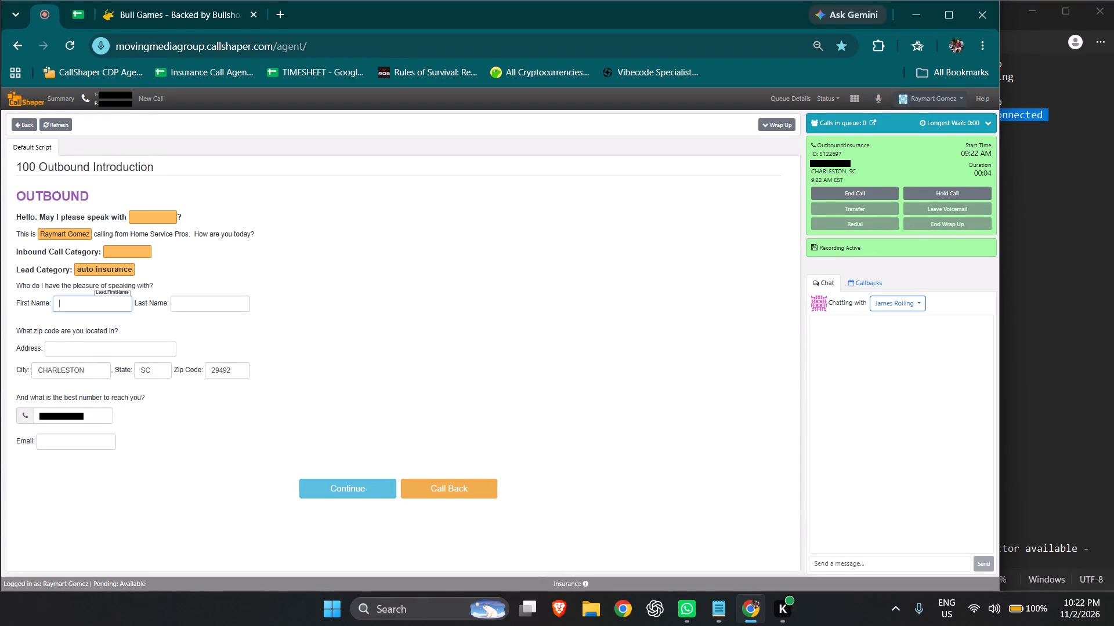
key("n")
type("/a")
key("space")
left_click(336, 485)
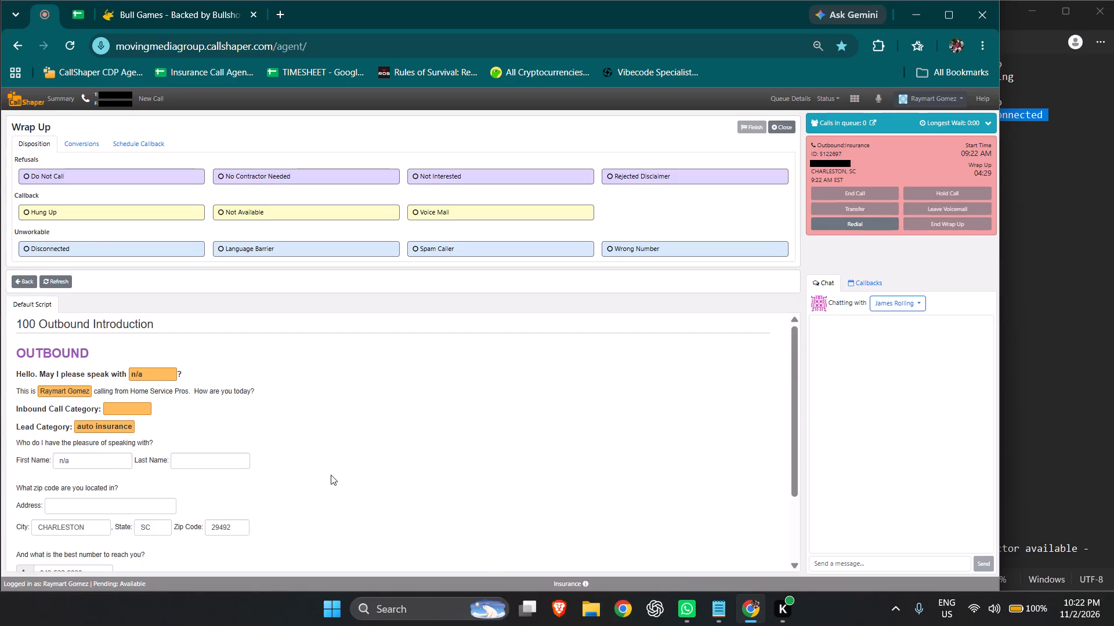
scroll(331, 475, "down", 2)
left_click(317, 540)
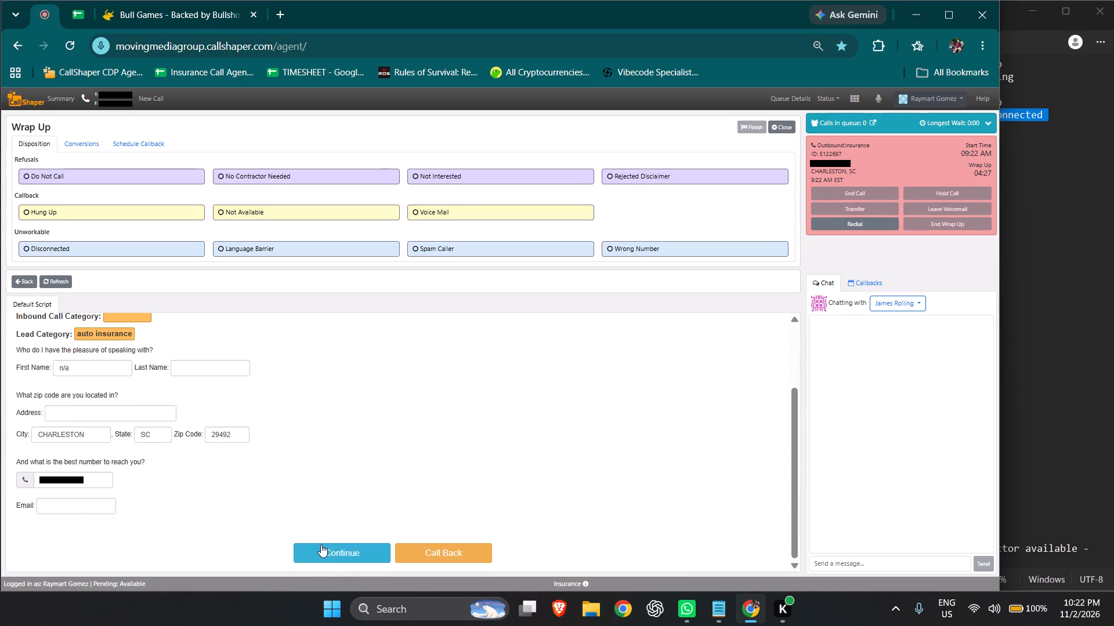
left_click(321, 544)
Enter "no contractor needed" in the Additional Notes of the Confirm Info page.
left_click(216, 454)
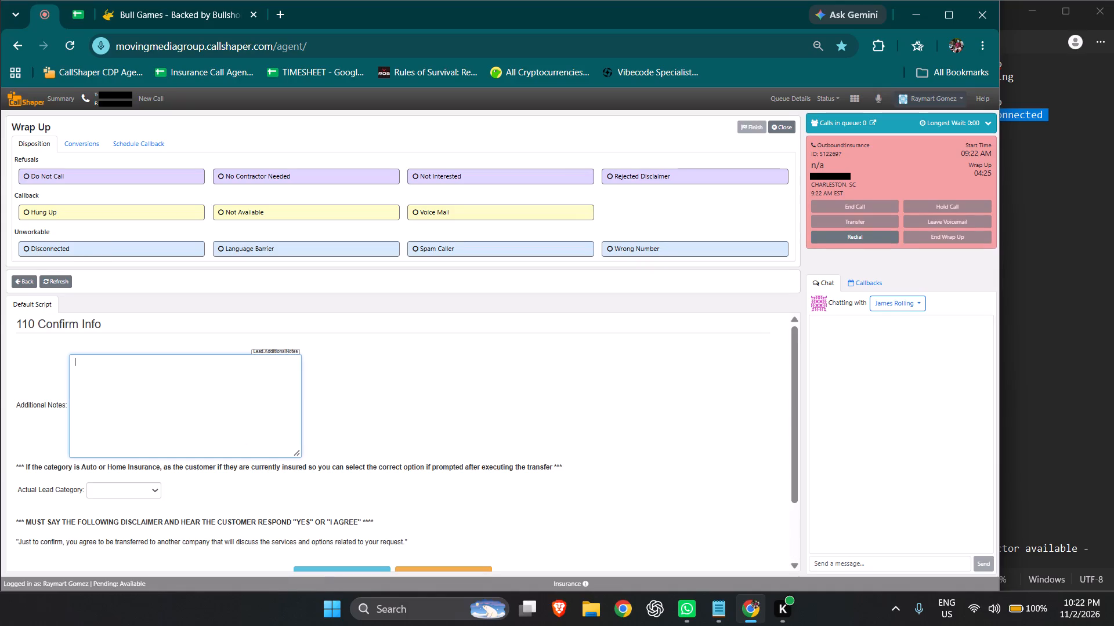
type("no contrracto")
key("BackSpace")
key("BackSpace")
key("BackSpace")
key("BackSpace")
key("BackSpace")
type("acto")
key("space")
key("BackSpace")
type("r needed")
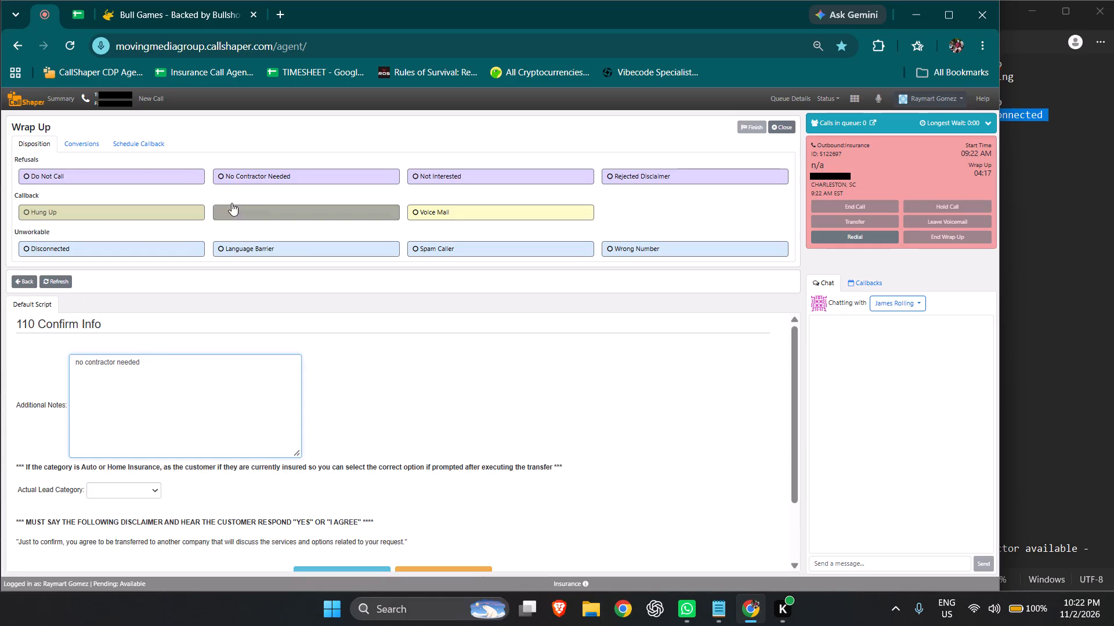
Disposition the call as No Contractor Needed and end the wrap-up.
left_click(285, 170)
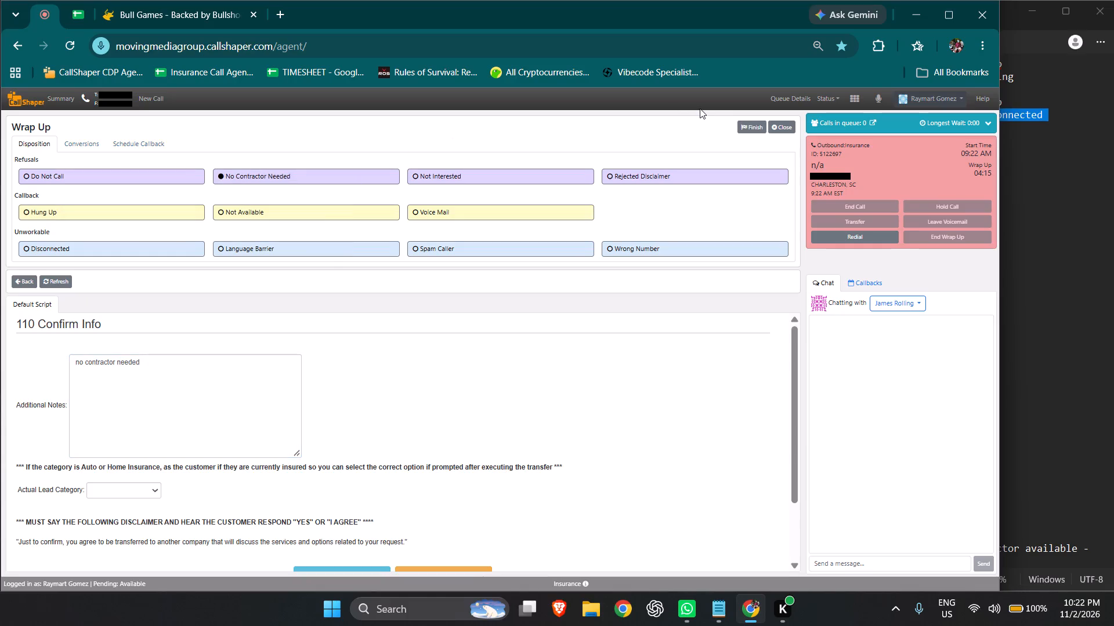
left_click(747, 123)
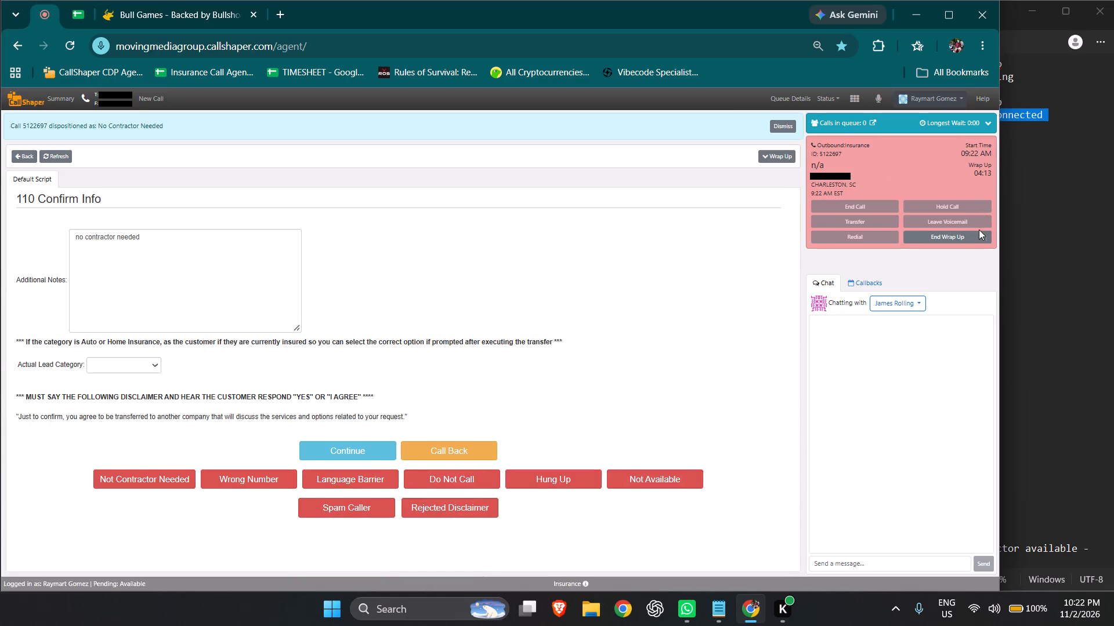
left_click(974, 234)
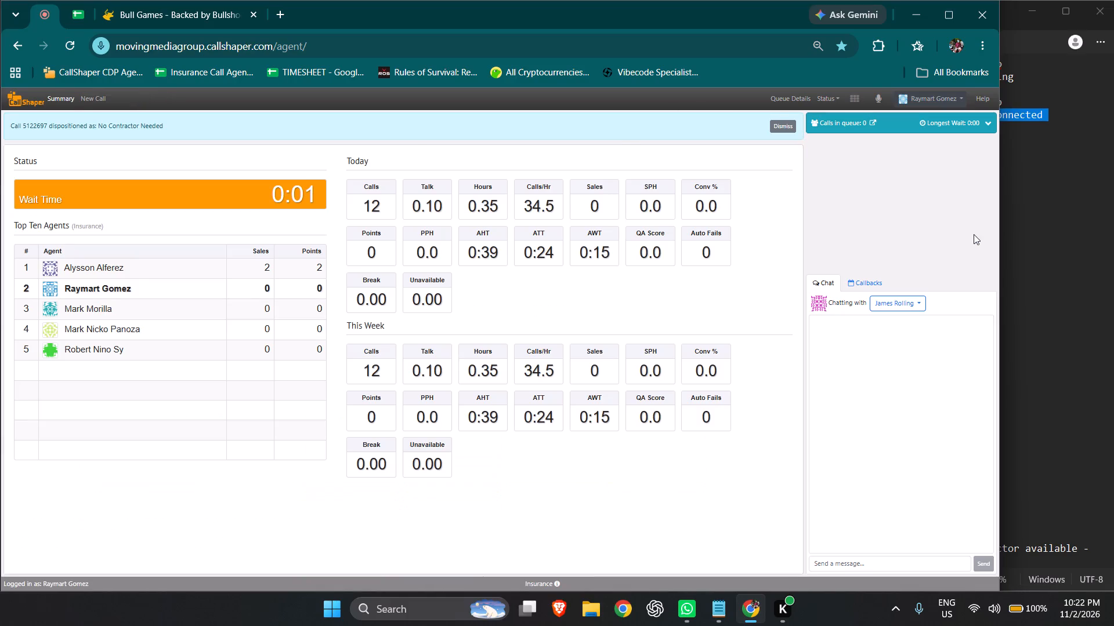
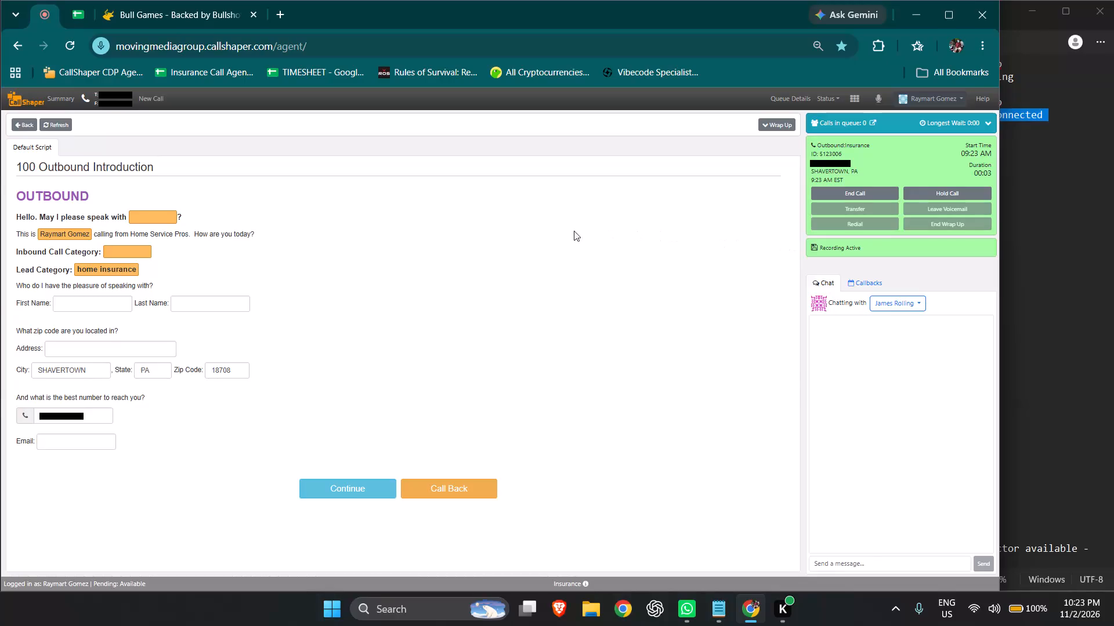
Enter n/a as the lead's first name in the Outbound Introduction script for the new home insurance call.
left_click(81, 303)
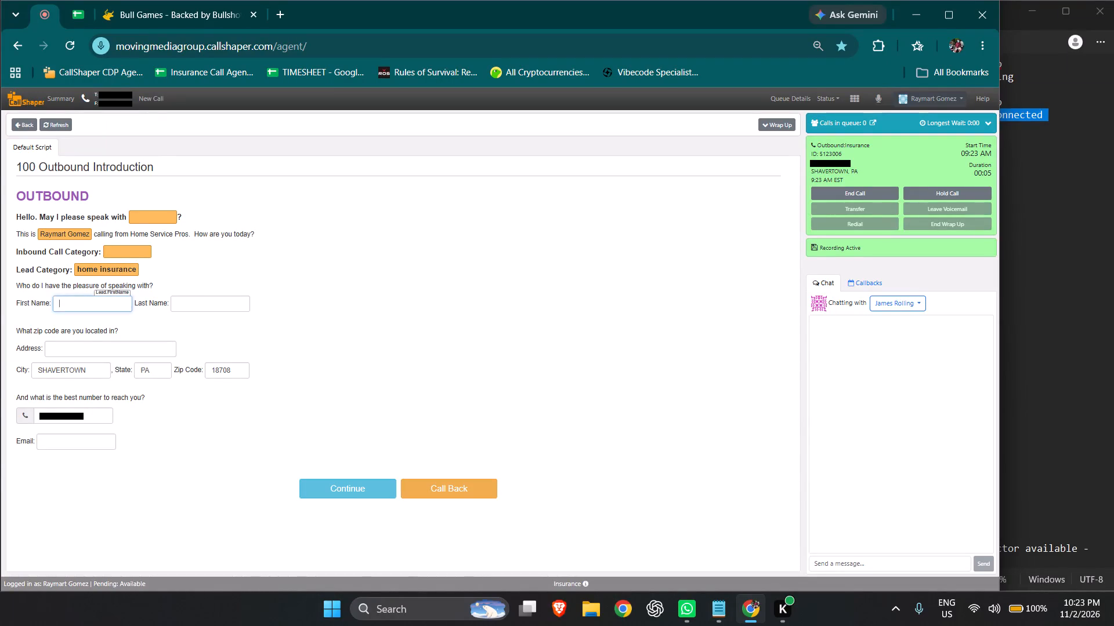
key("n")
type("/a")
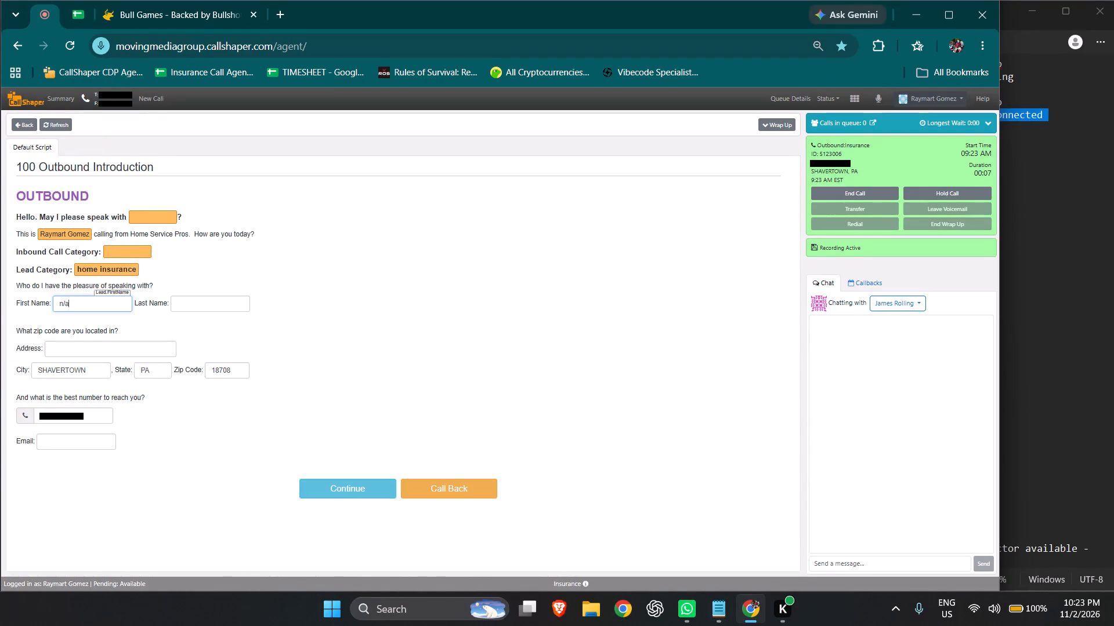
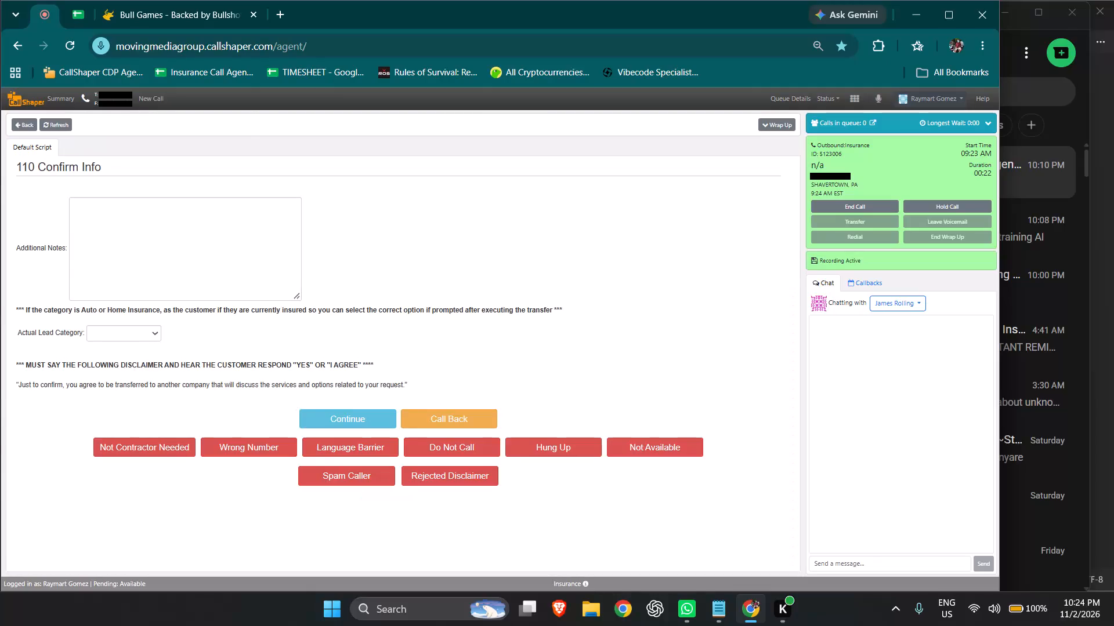
Disposition the home insurance call as No Contractor Needed with the additional note "no contractor needed", and end its wrap-up.
left_click(185, 285)
left_click(190, 368)
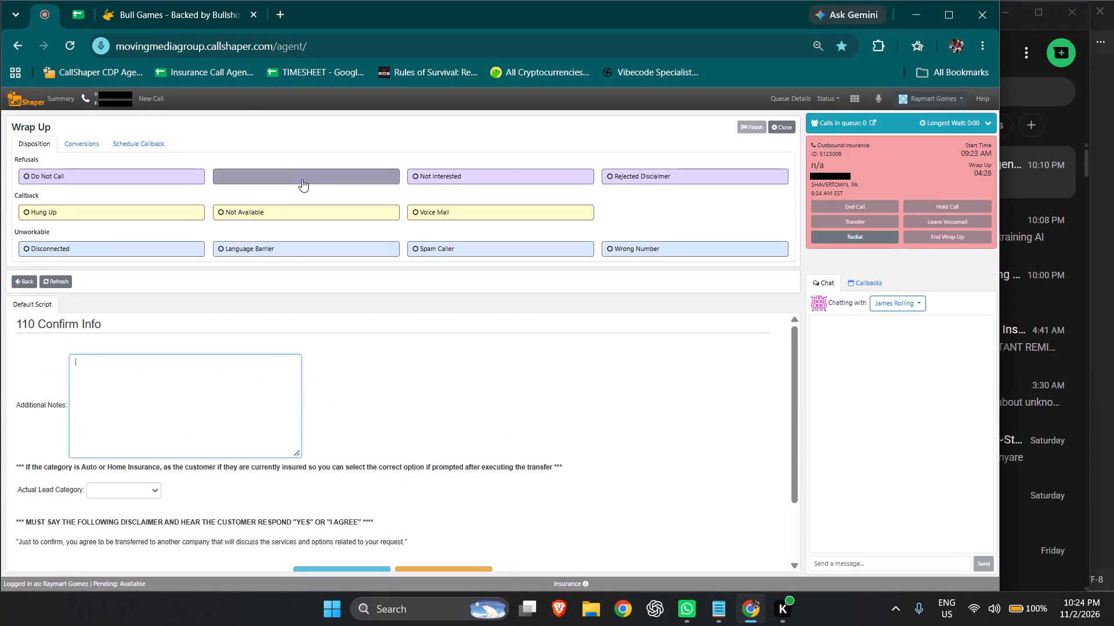
left_click(305, 179)
left_click(171, 375)
type("no contractor needed")
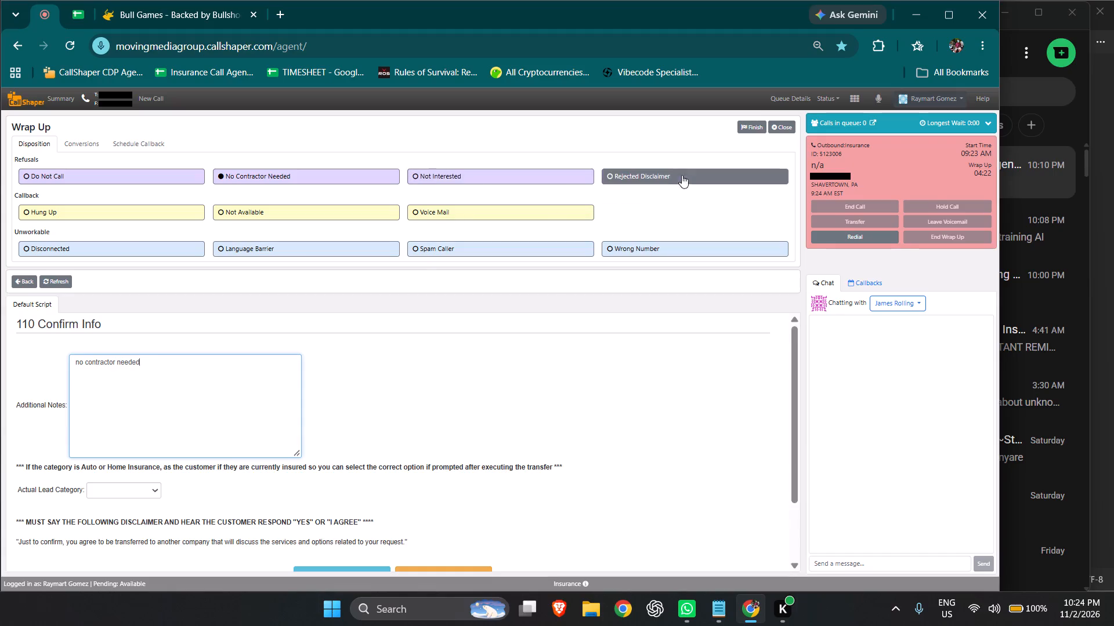
left_click(753, 128)
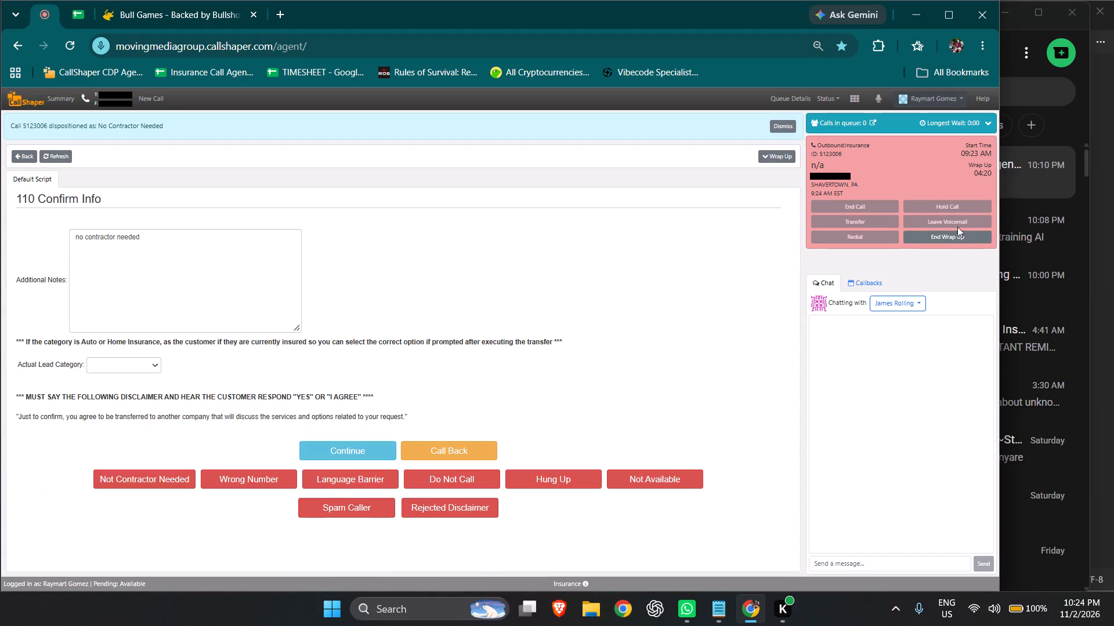
left_click(960, 240)
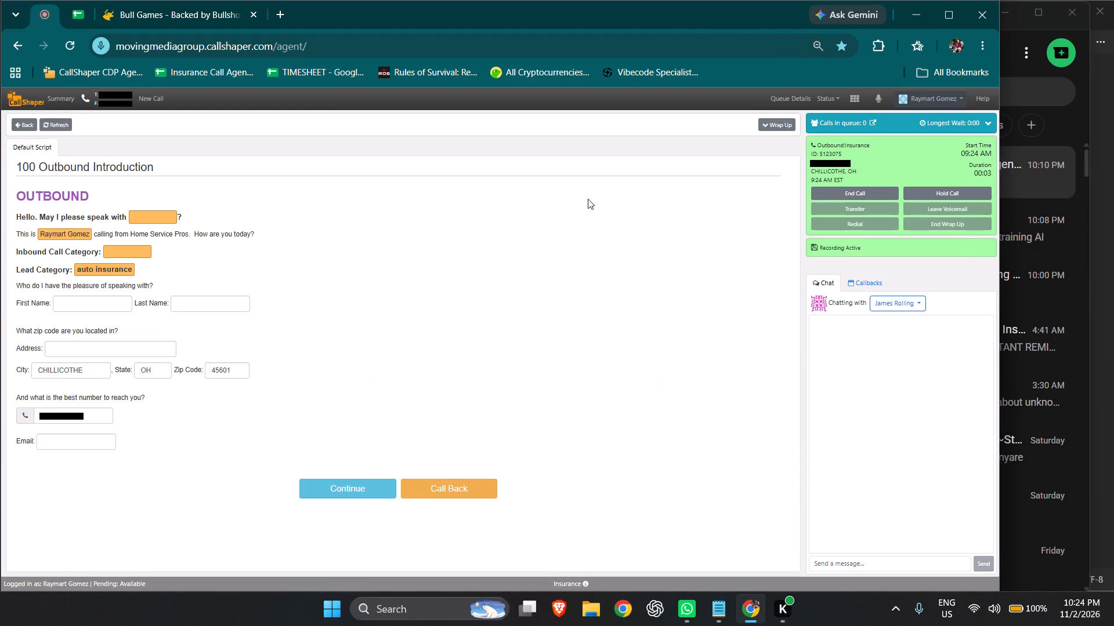
Enter n/a as the first name for the new auto insurance lead in Chillicothe and continue to Confirm Info.
left_click(61, 302)
key("n")
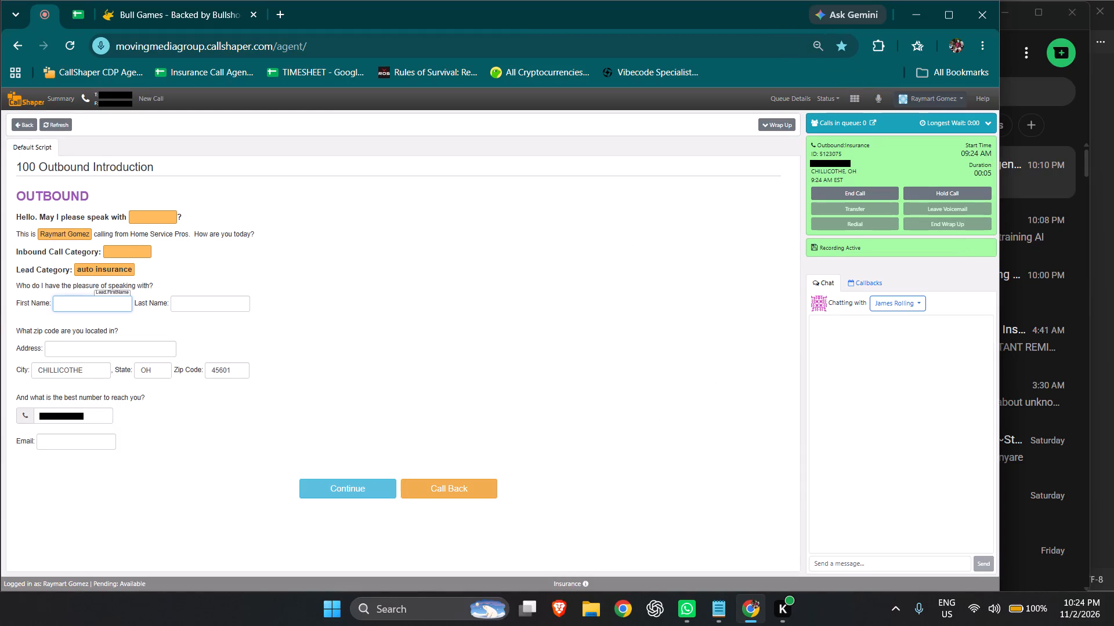
type("/a")
key("space")
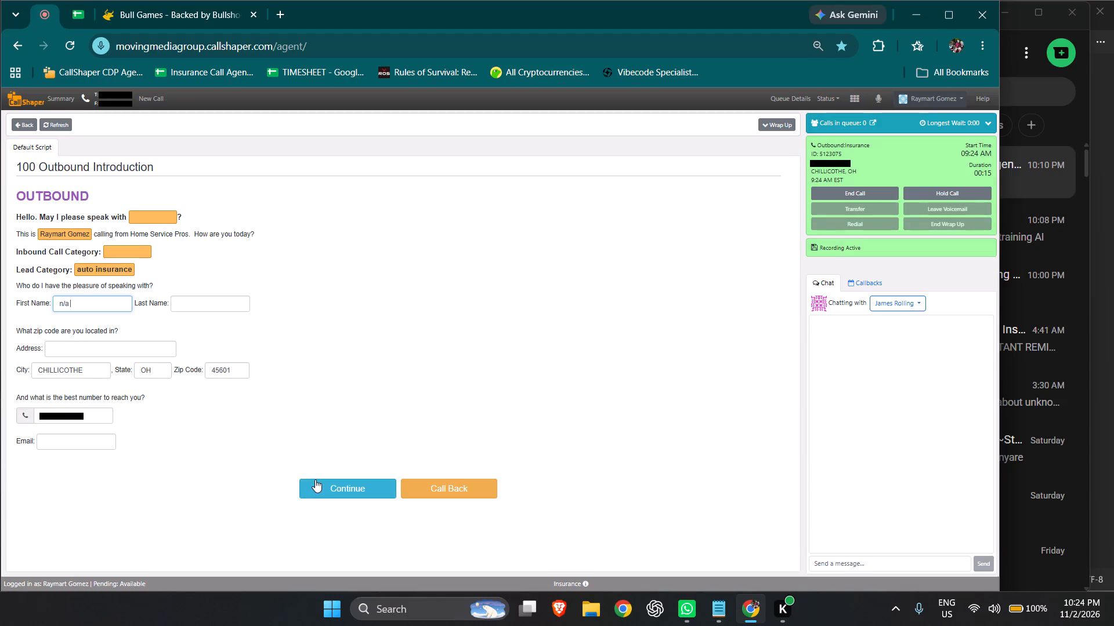
left_click(326, 484)
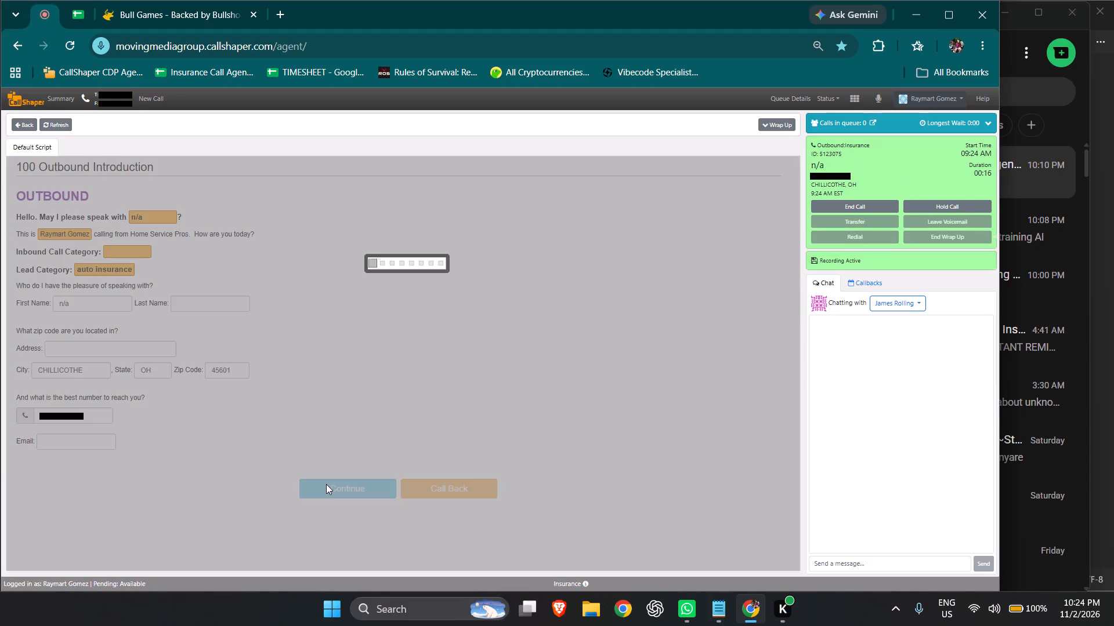
left_click(326, 484)
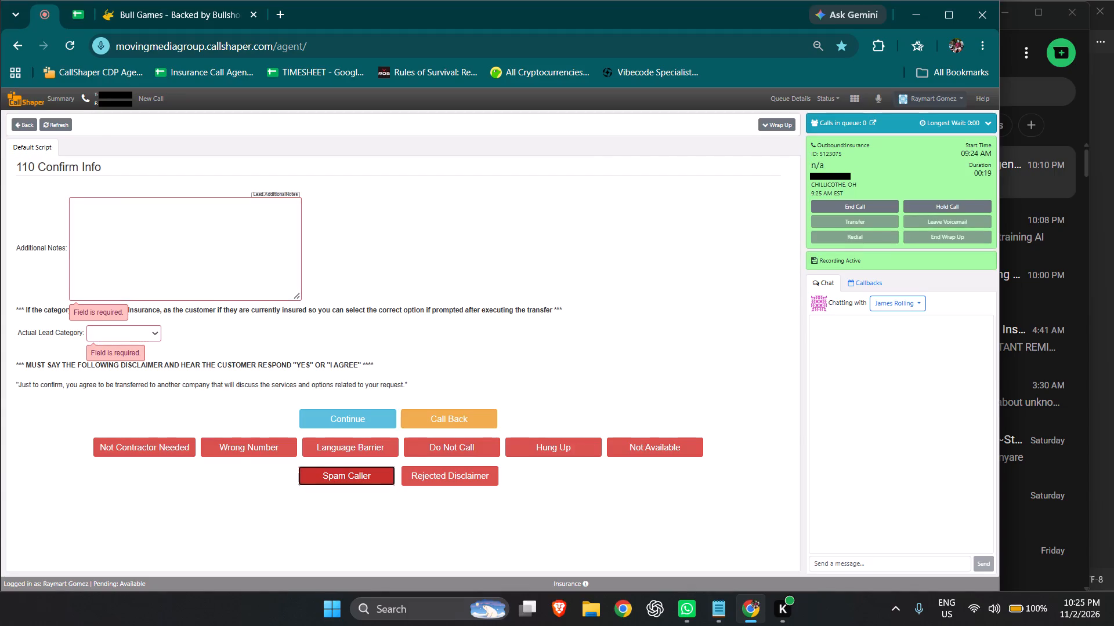
Enter "do not call" as the additional note for the auto insurance lead.
left_click(122, 235)
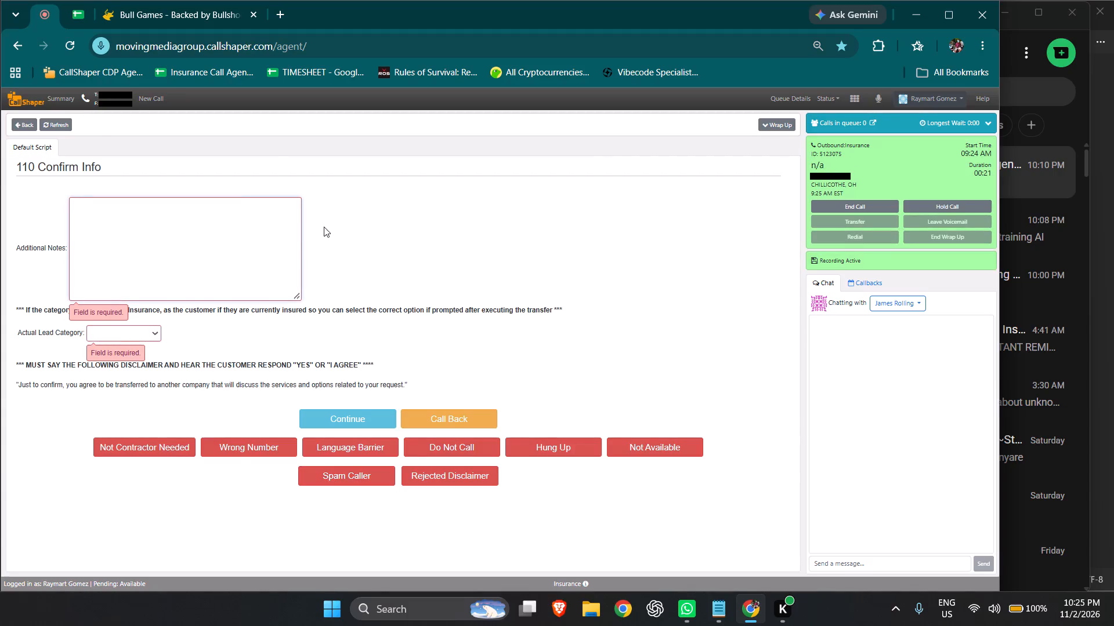
type("do notcall")
key("BackSpace")
key("BackSpace")
key("BackSpace")
key("BackSpace")
key("space")
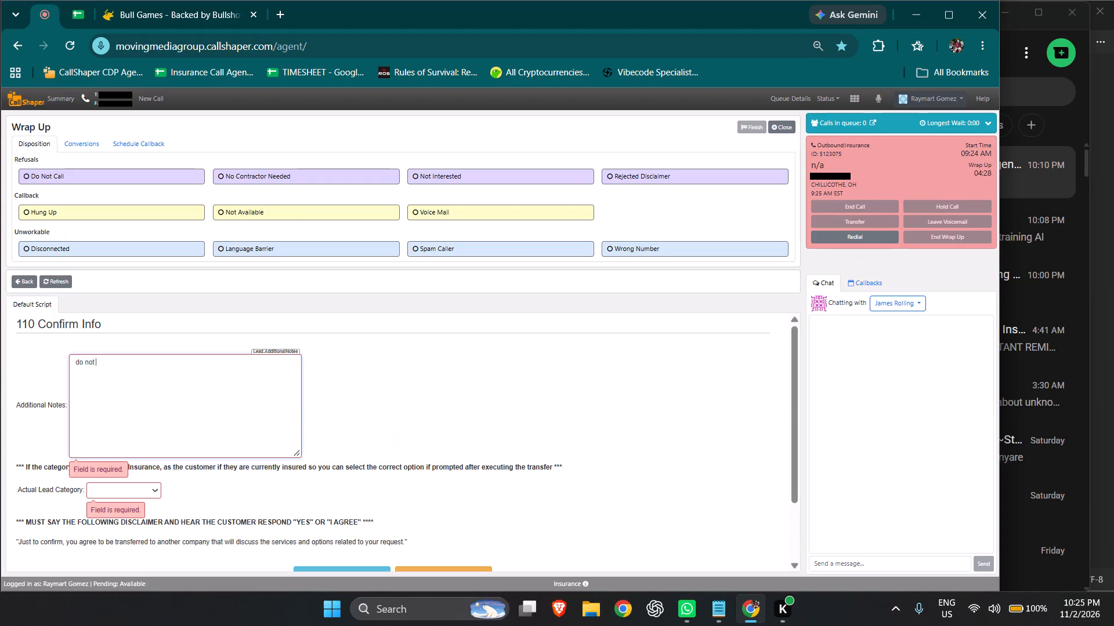
type("call")
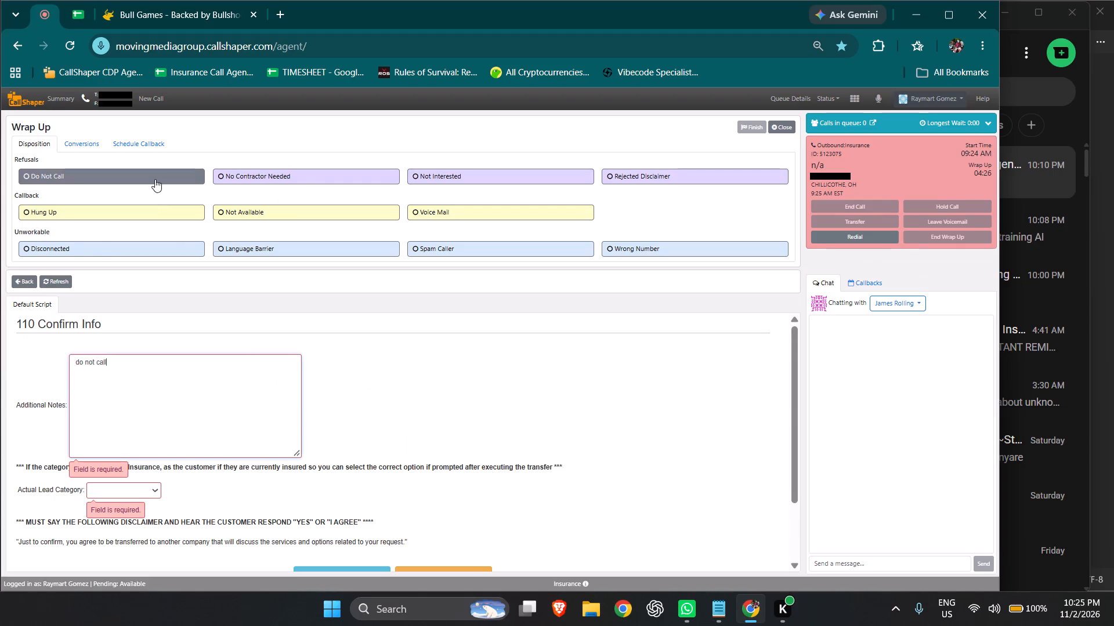
Disposition the auto insurance call as Do Not Call and end its wrap-up.
left_click(155, 179)
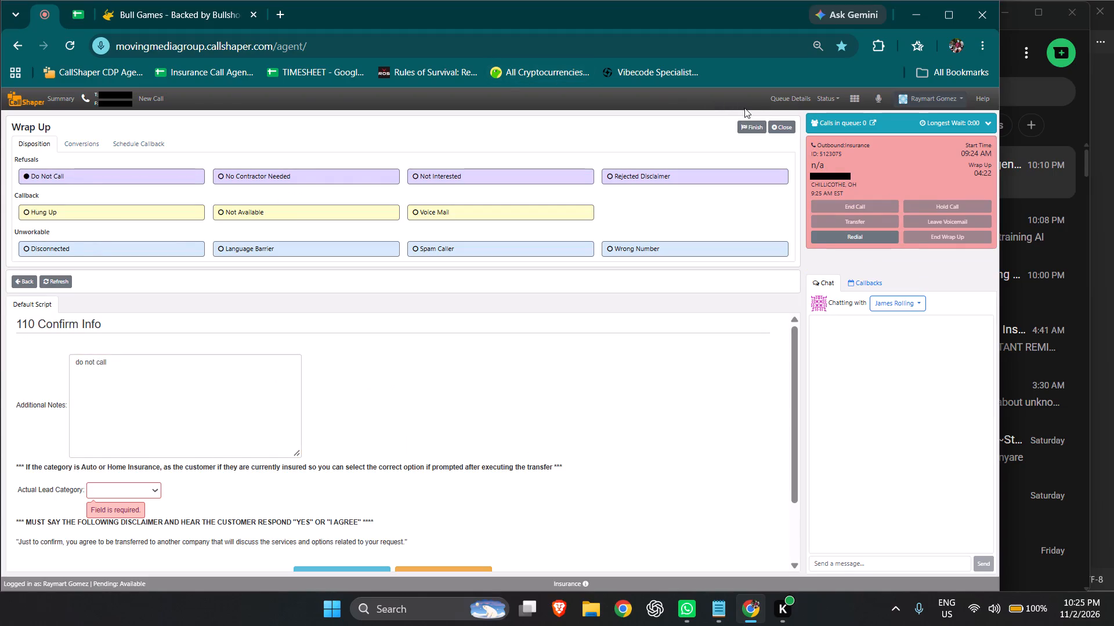
left_click(751, 130)
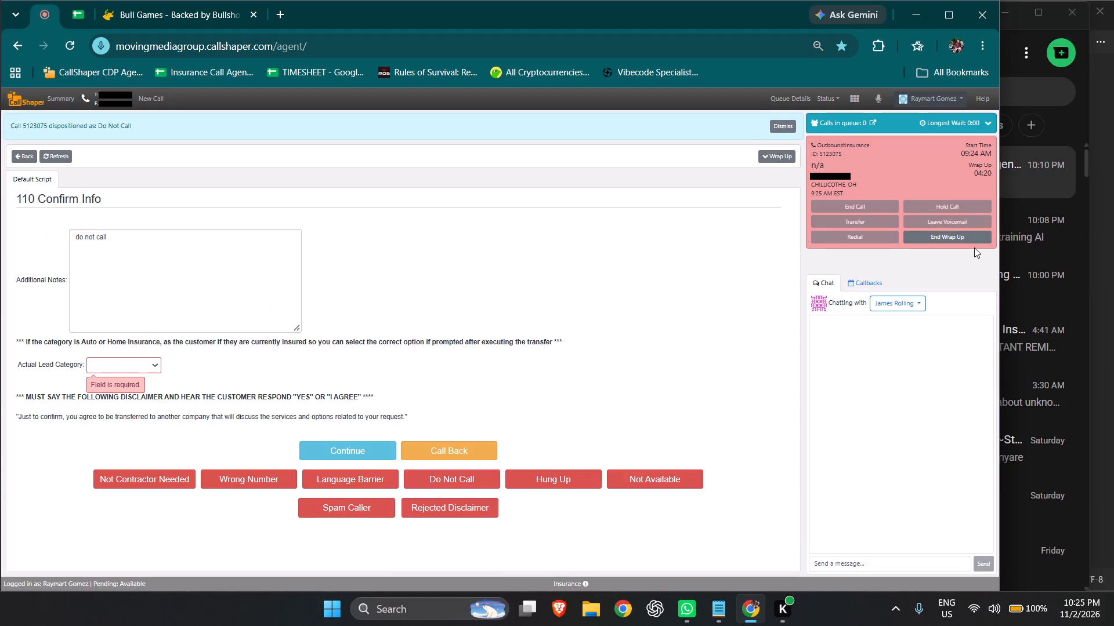
left_click(959, 236)
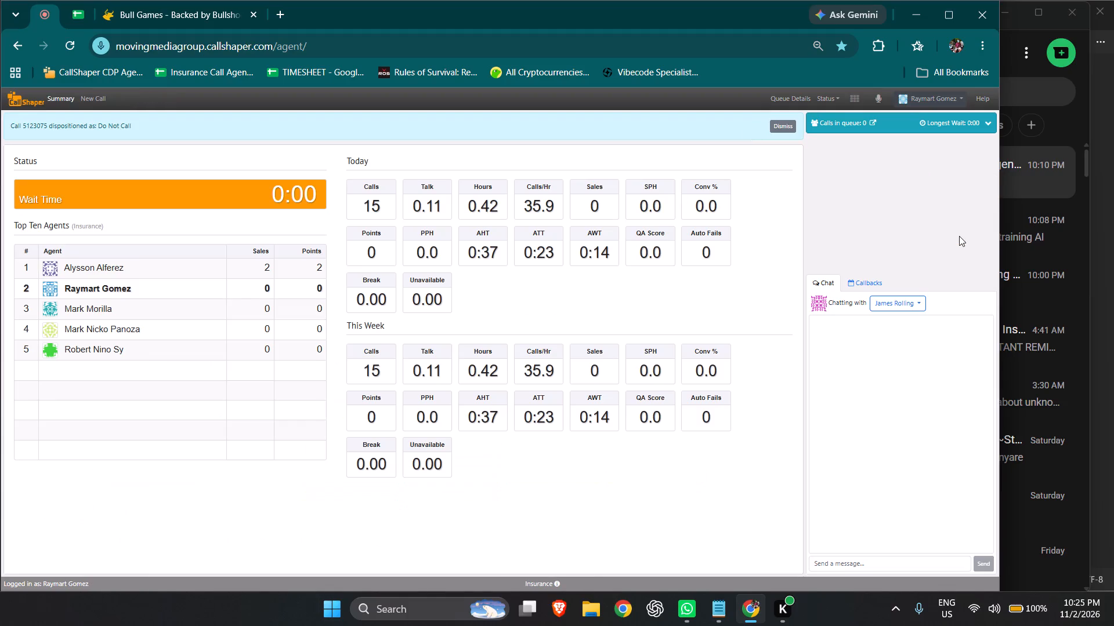
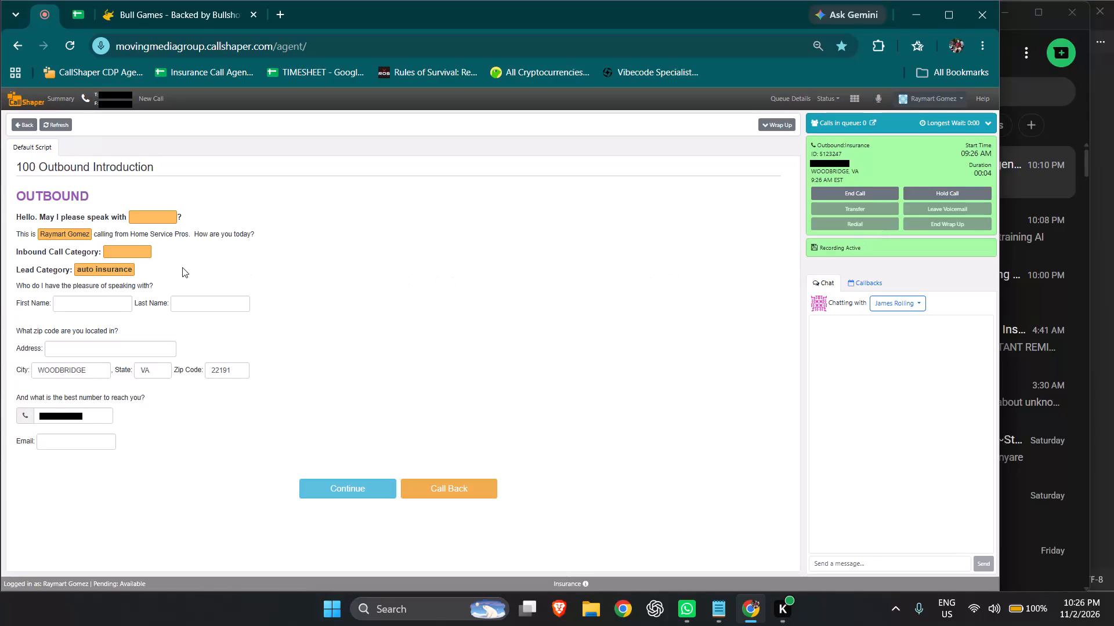
Enter n/a as the first name for the auto insurance lead in Woodbridge and continue to Confirm Info.
left_click(117, 303)
type("n/a")
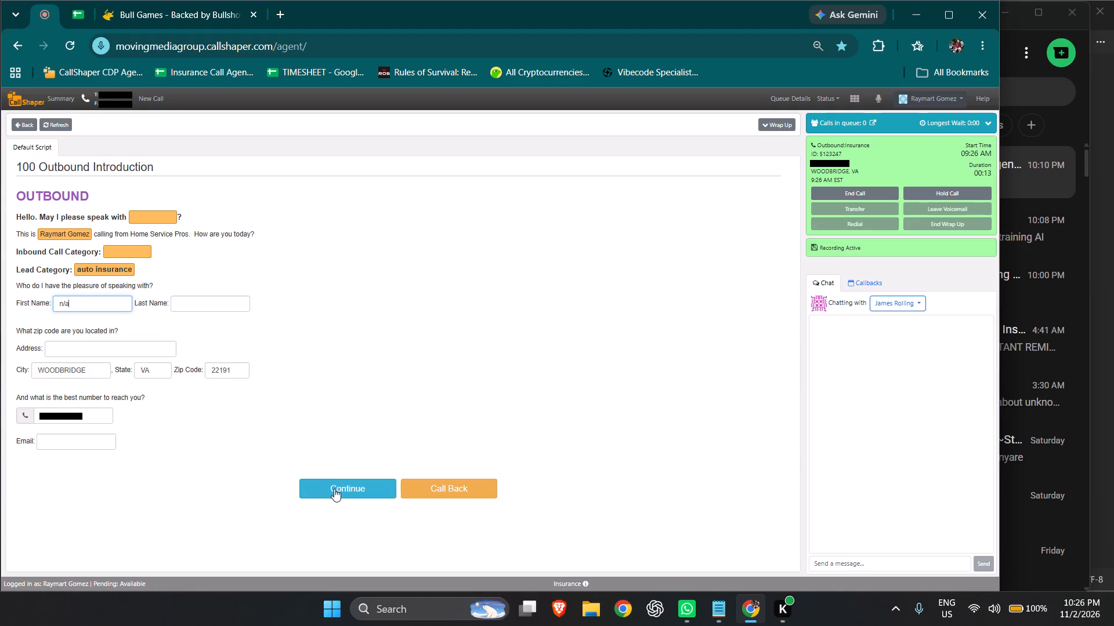
left_click(334, 489)
Add the note "no contractor needed", disposition the auto insurance call as No Contractor Needed, and end its wrap-up.
double_click(71, 259)
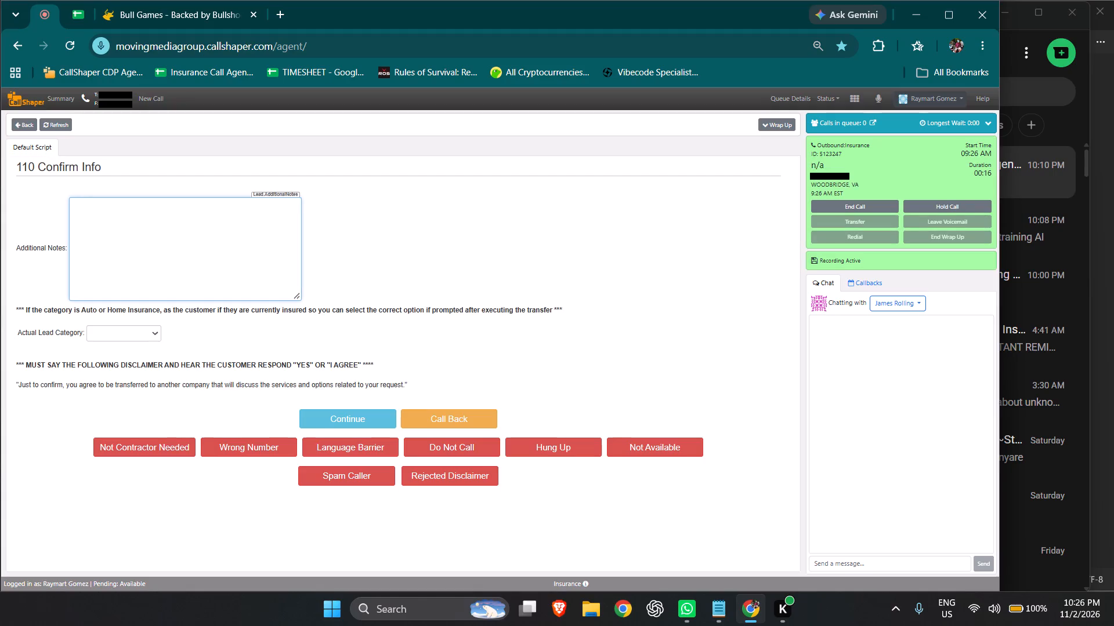
type("no contractor needed")
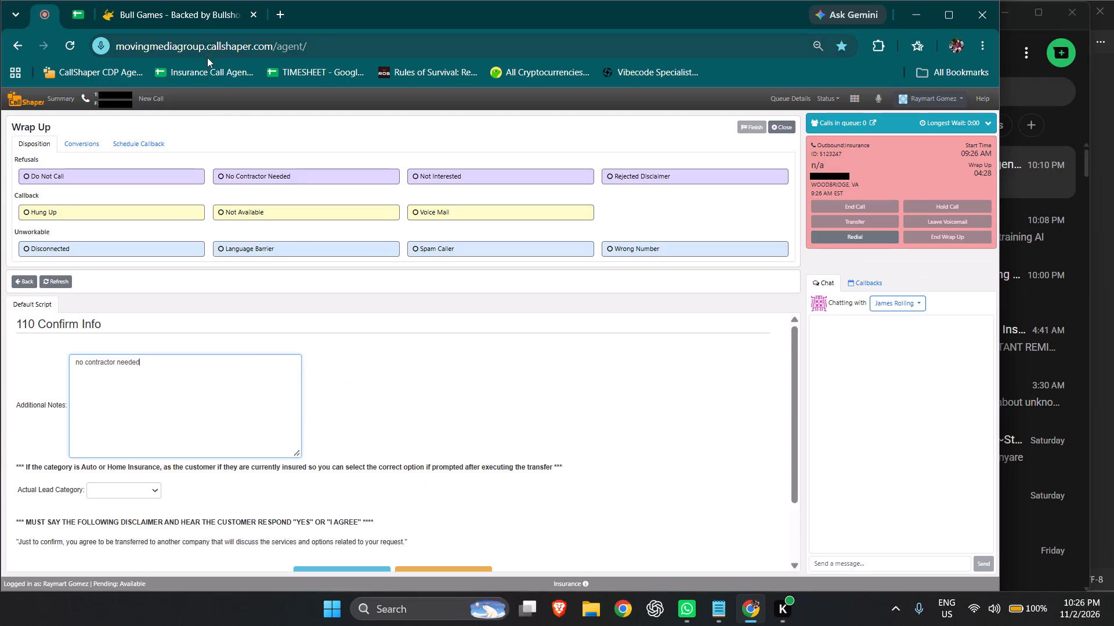
left_click(256, 172)
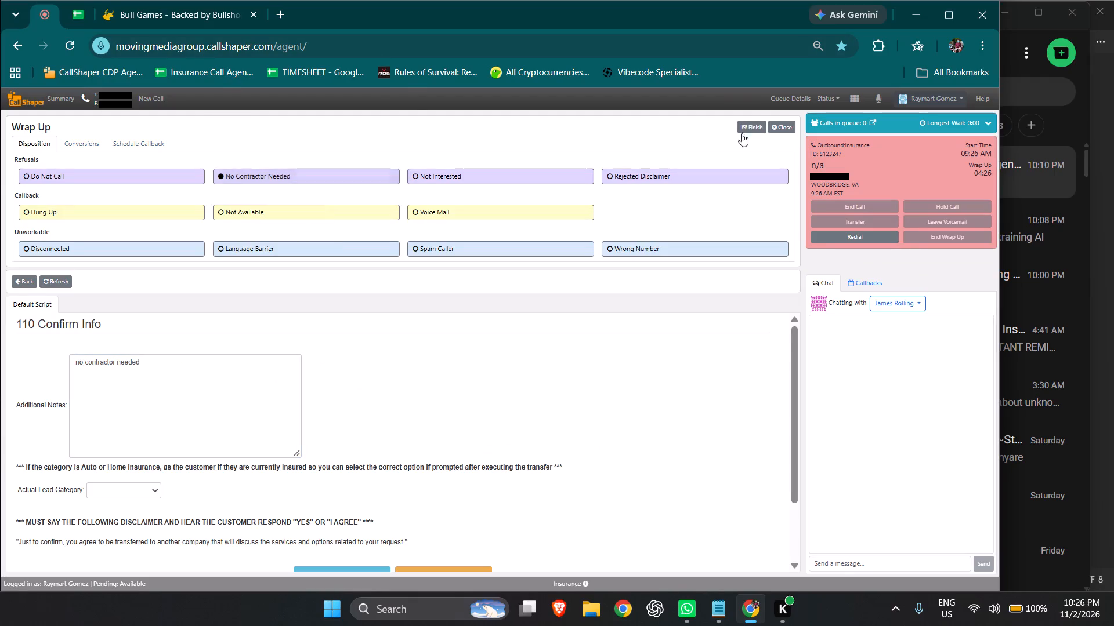
left_click(750, 132)
left_click(934, 241)
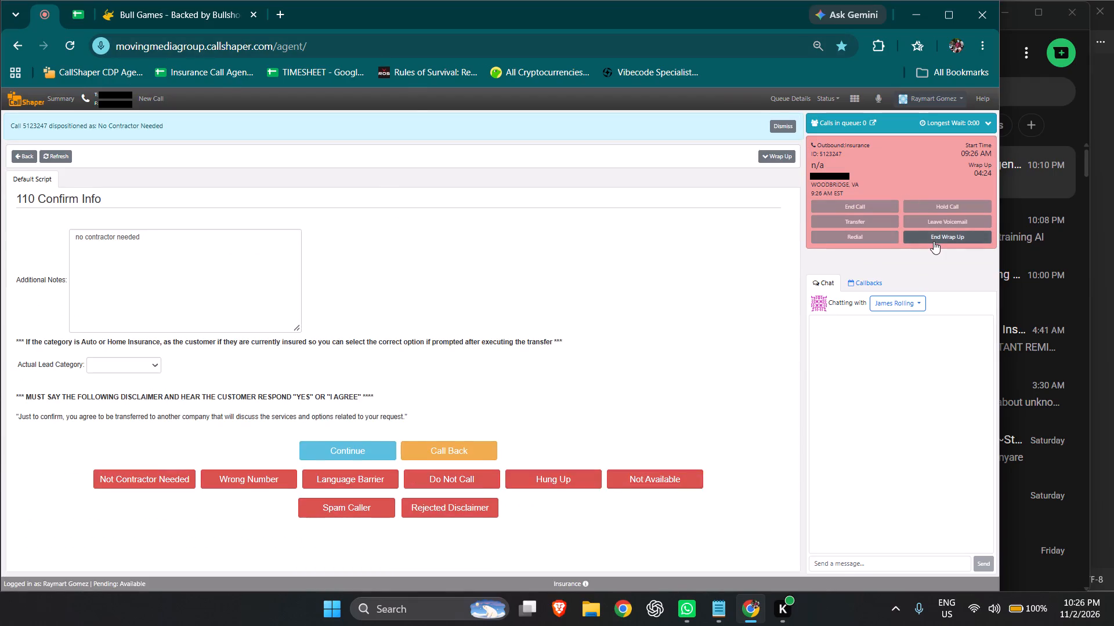
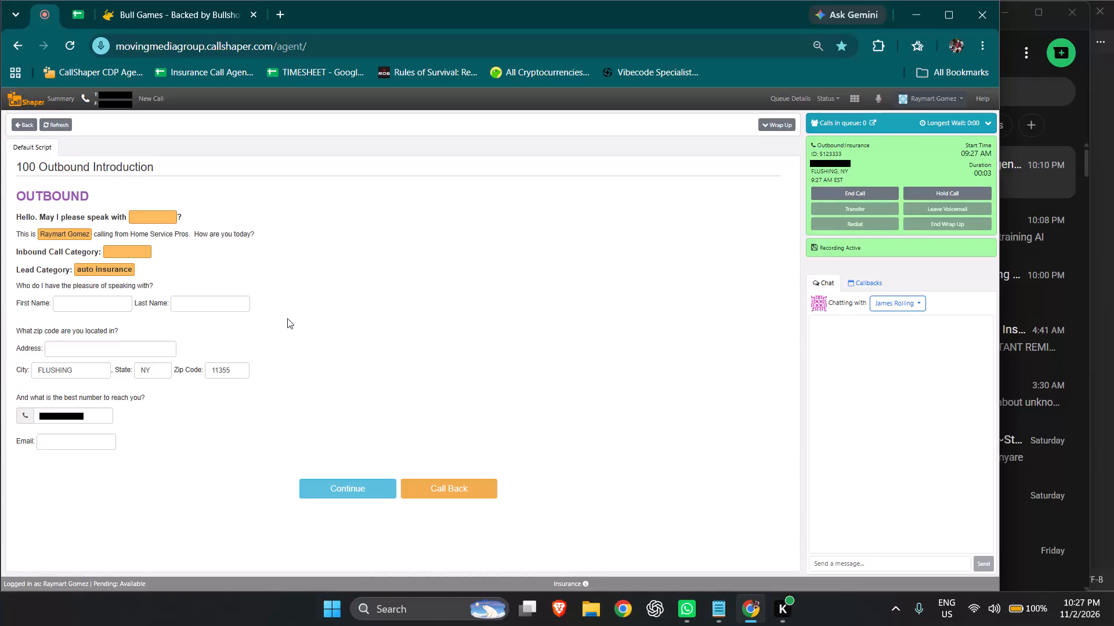
Enter n/a as the first name for the auto insurance lead in Flushing and continue to Confirm Info.
left_click(86, 301)
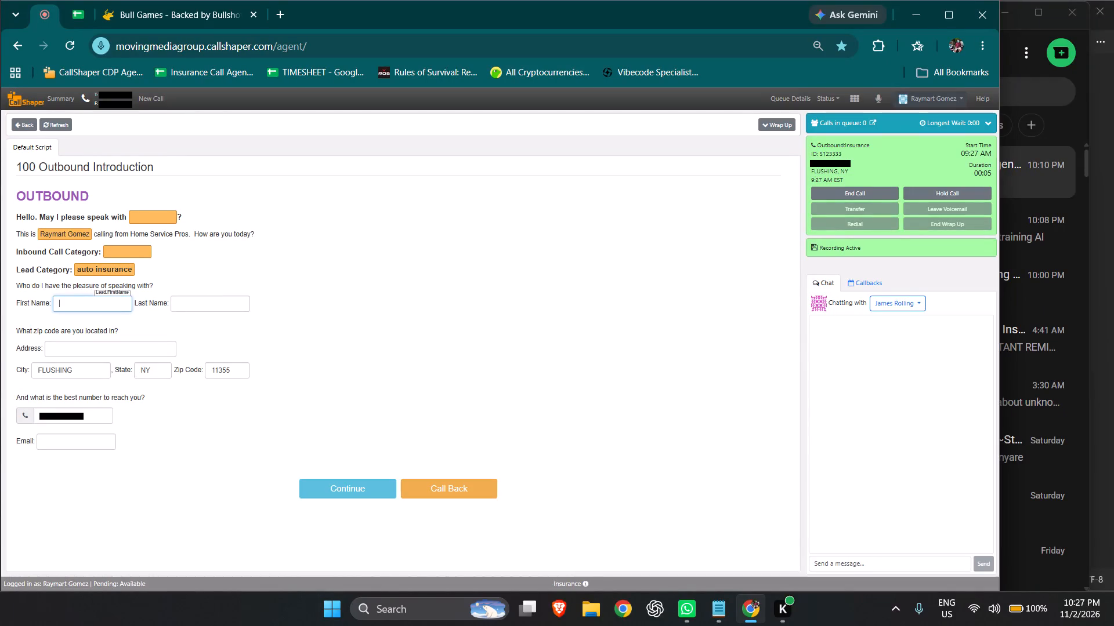
key("n")
type("/a")
left_click(330, 476)
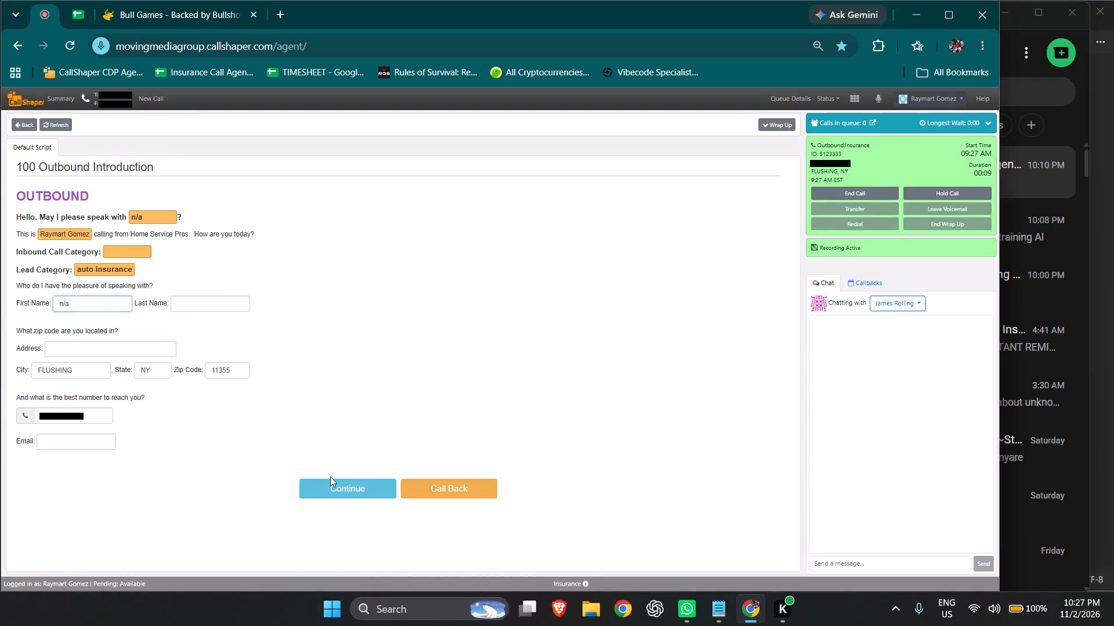
left_click(333, 481)
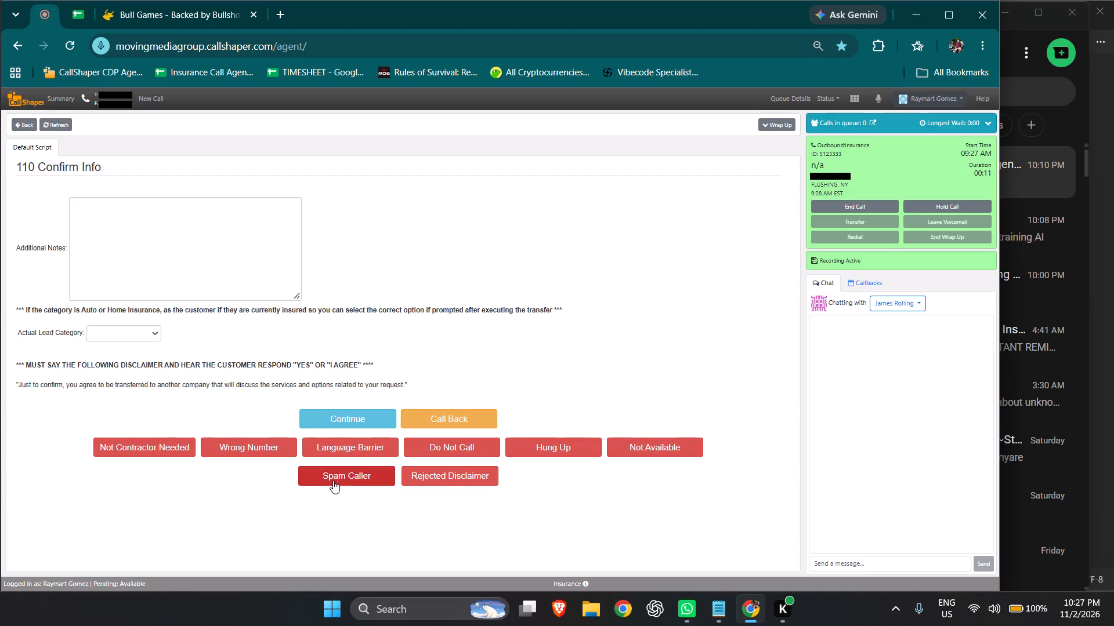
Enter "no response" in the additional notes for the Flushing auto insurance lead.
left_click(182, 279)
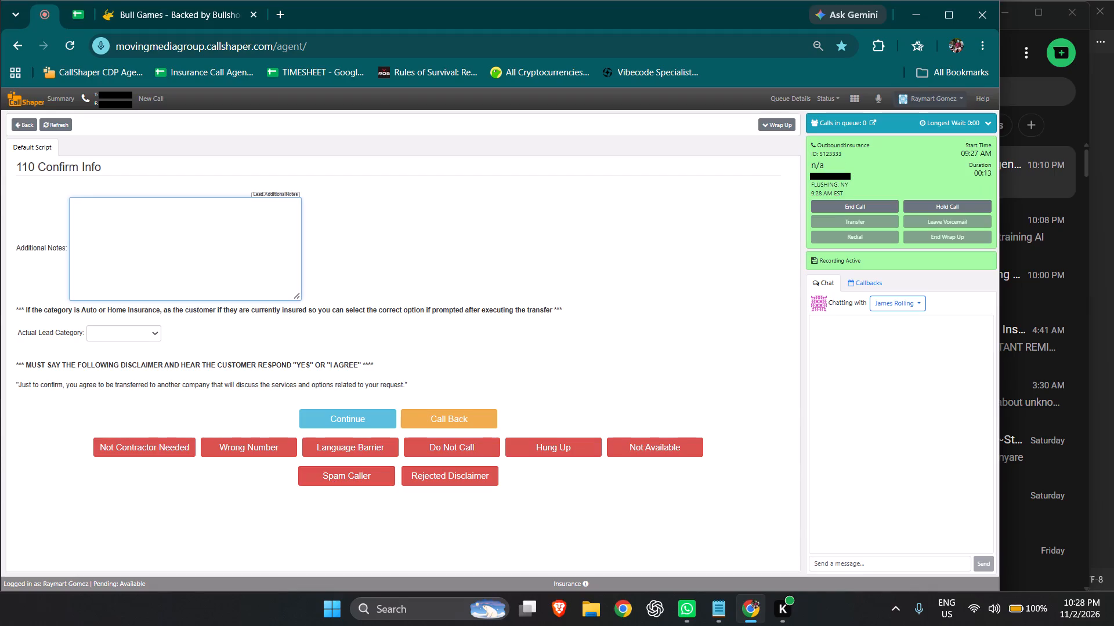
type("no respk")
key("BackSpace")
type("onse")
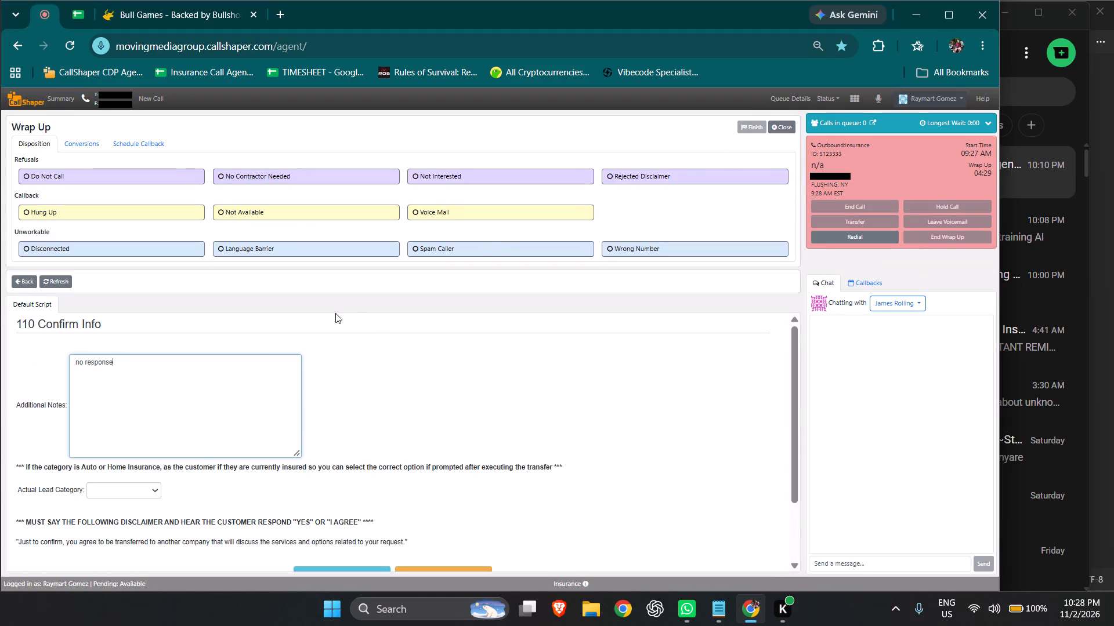
Replace the additional note with "hung up", disposition the Flushing auto insurance call as Hung Up, and end its wrap-up.
key("ctrl+a")
type("hung up")
left_click(132, 205)
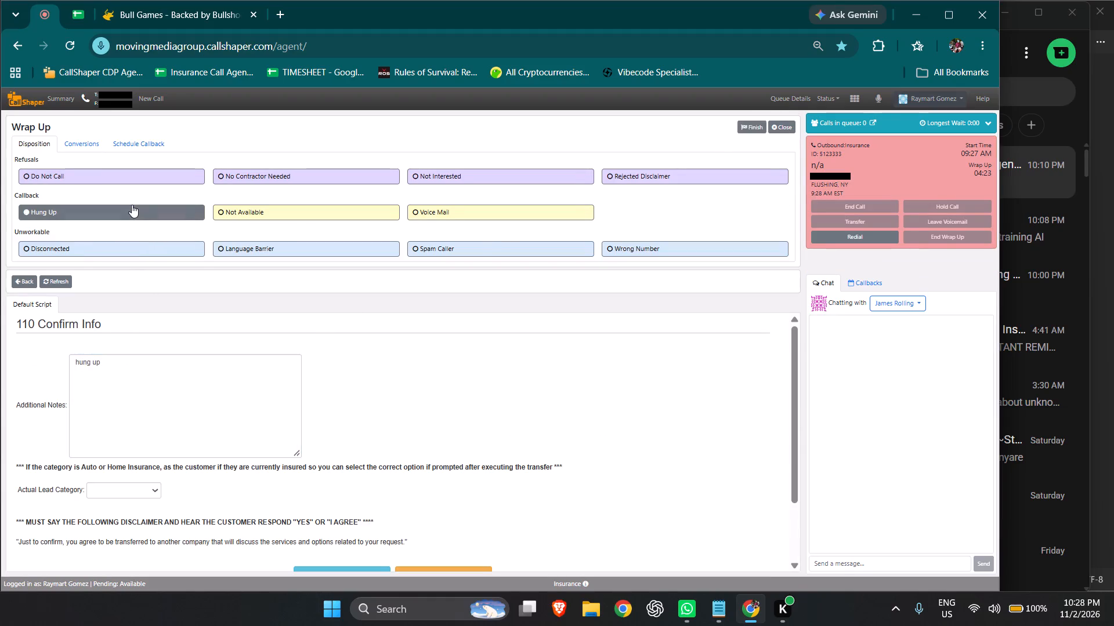
left_click(745, 130)
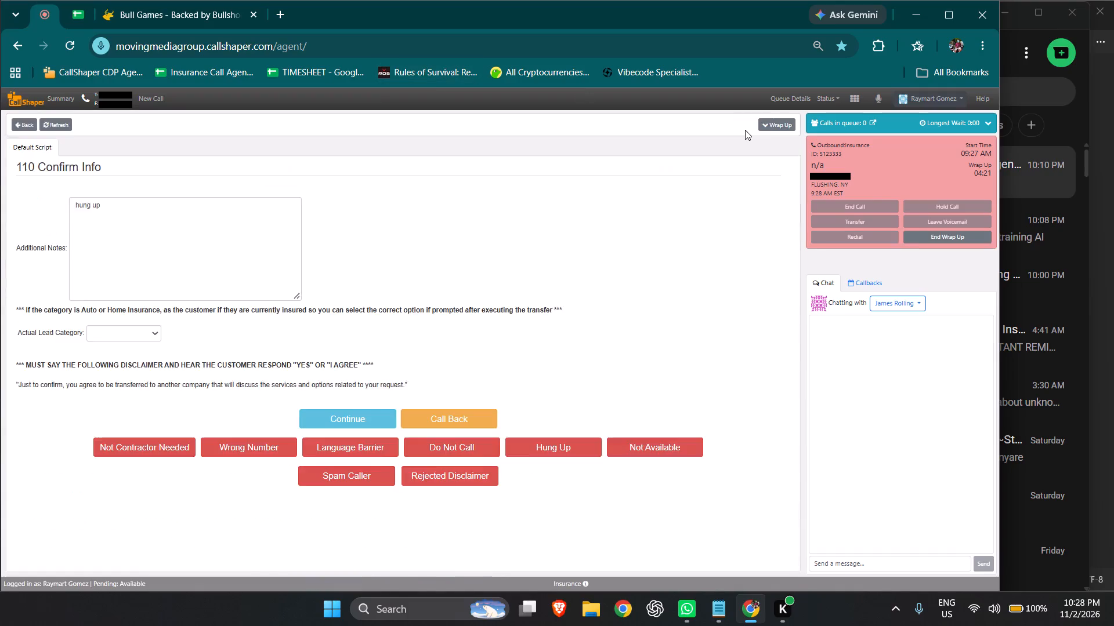
left_click(936, 236)
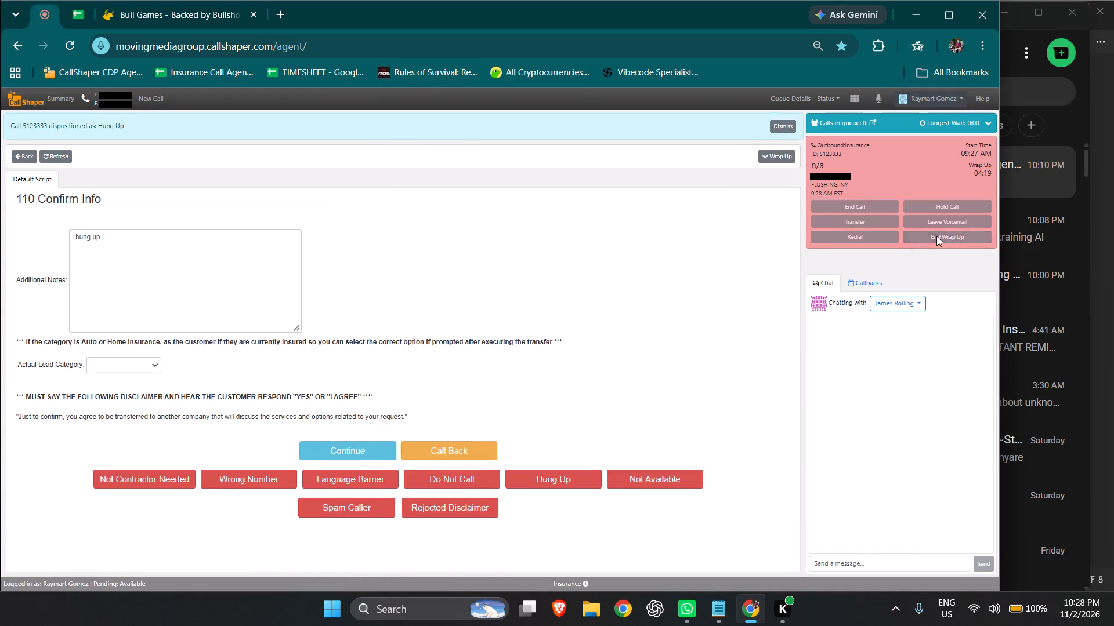
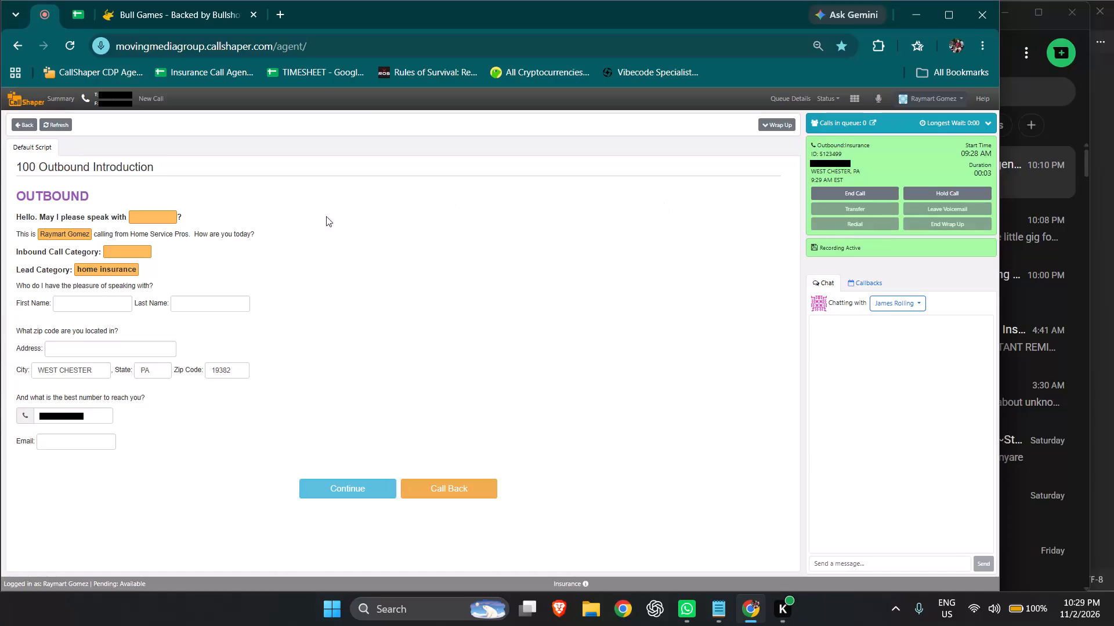
Enter n/a as the first name for the home insurance lead in West Chester and continue to Confirm Info.
left_click(77, 301)
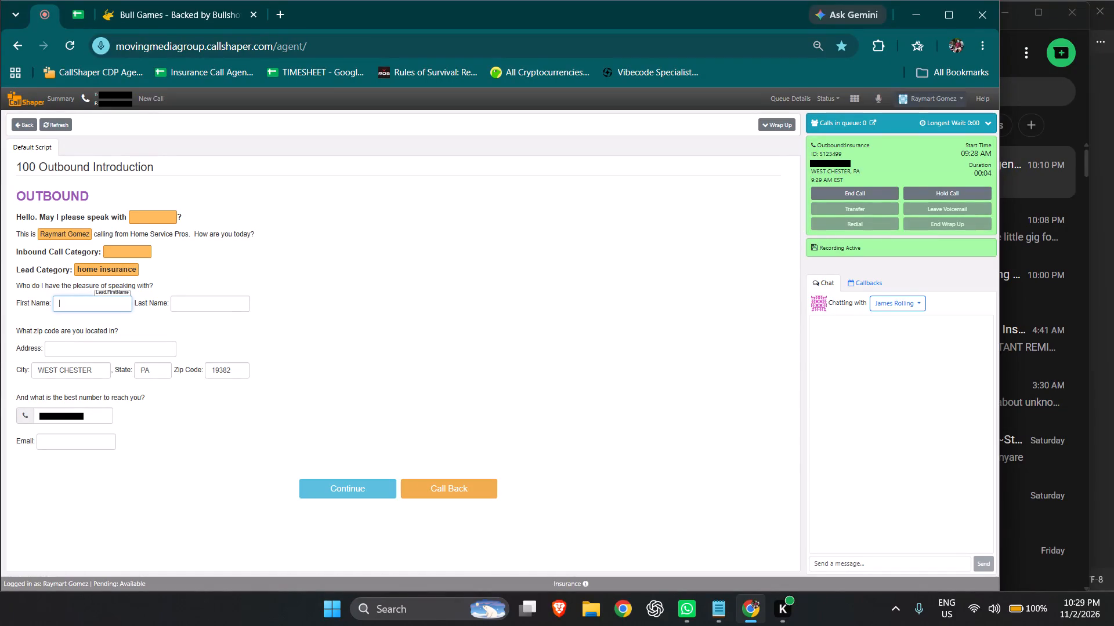
key("n")
type("/a")
left_click(332, 485)
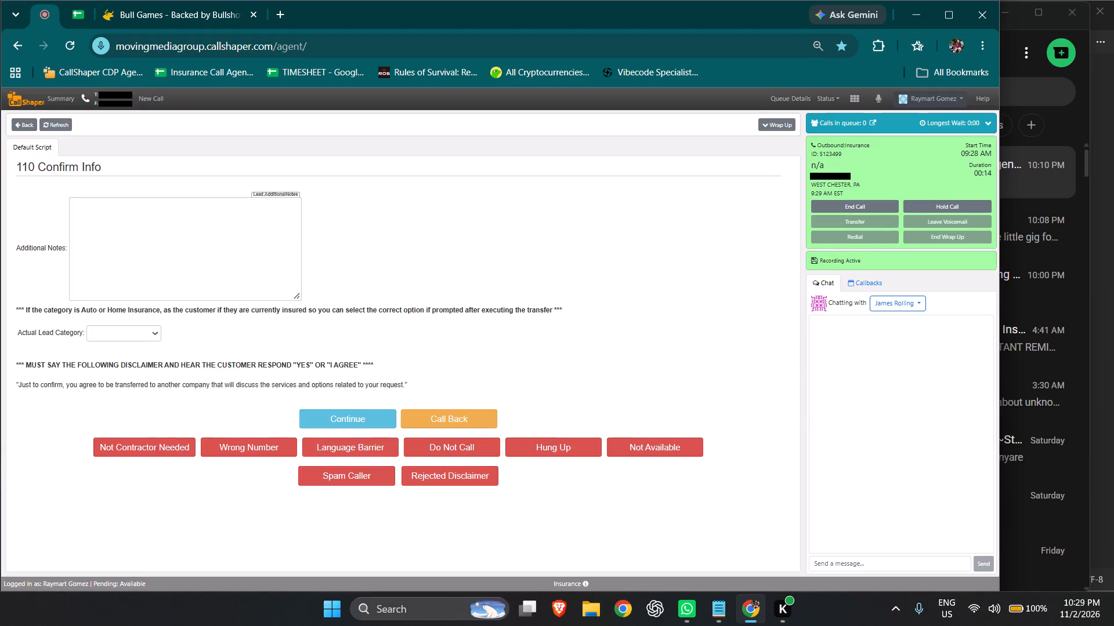
Add the note "no contractor needed", disposition the West Chester home insurance call as No Contractor Needed, and end its wrap-up.
left_click(144, 269)
type("no contractor needd")
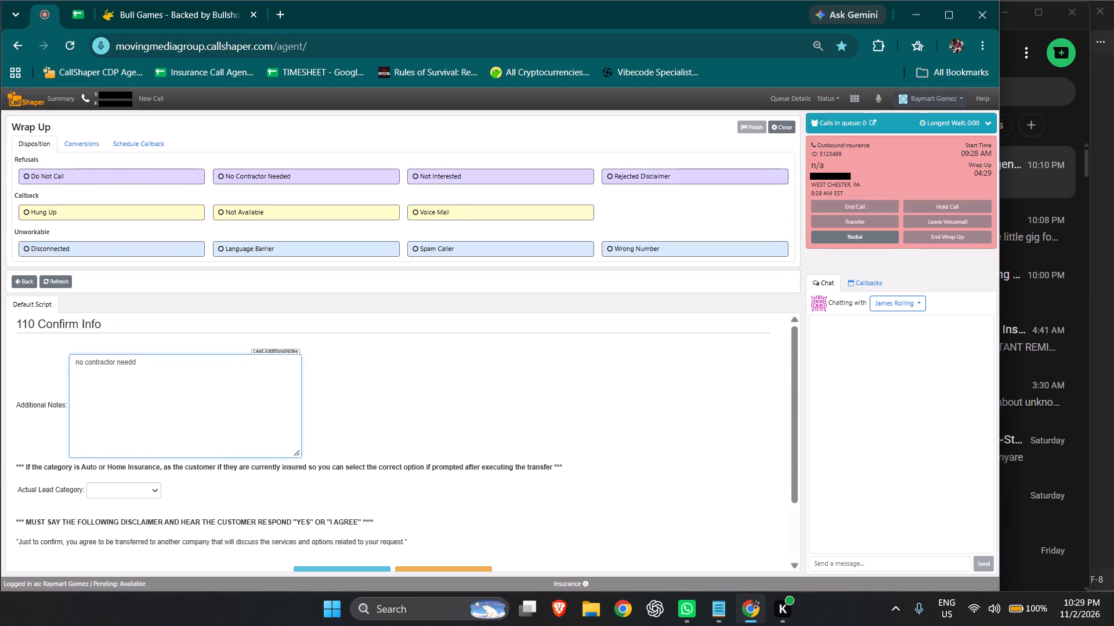
key("BackSpace")
type("ed")
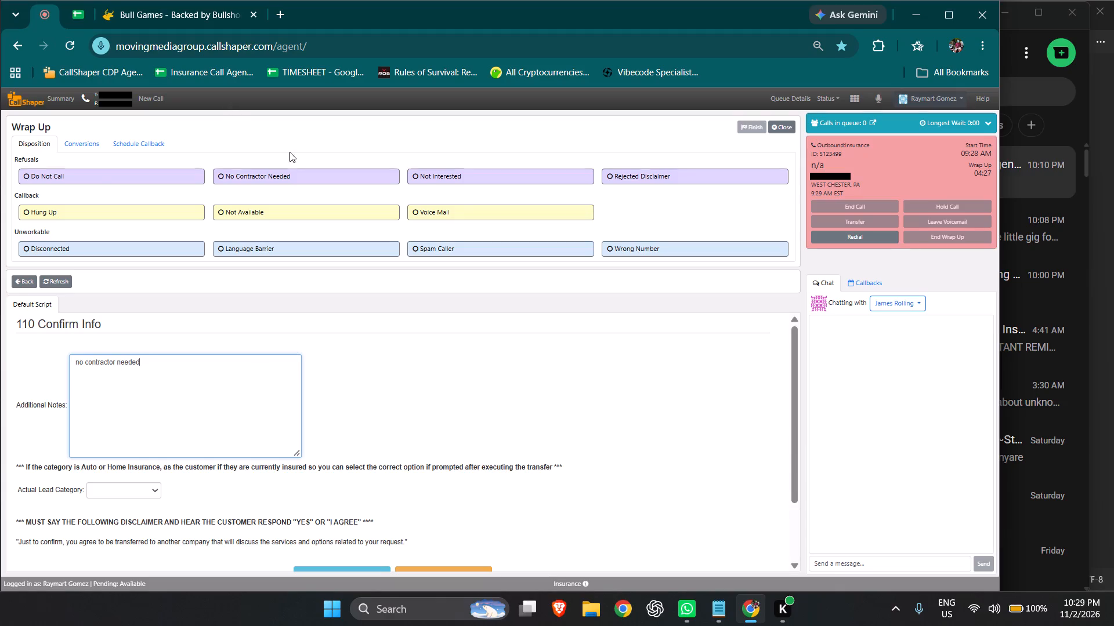
left_click(288, 174)
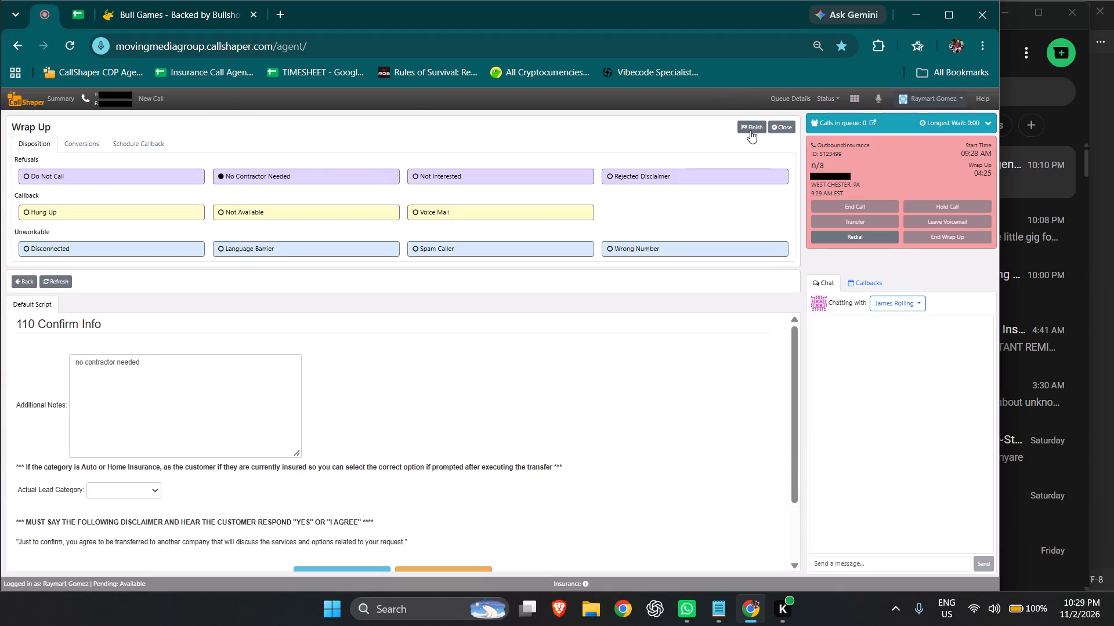
left_click(753, 130)
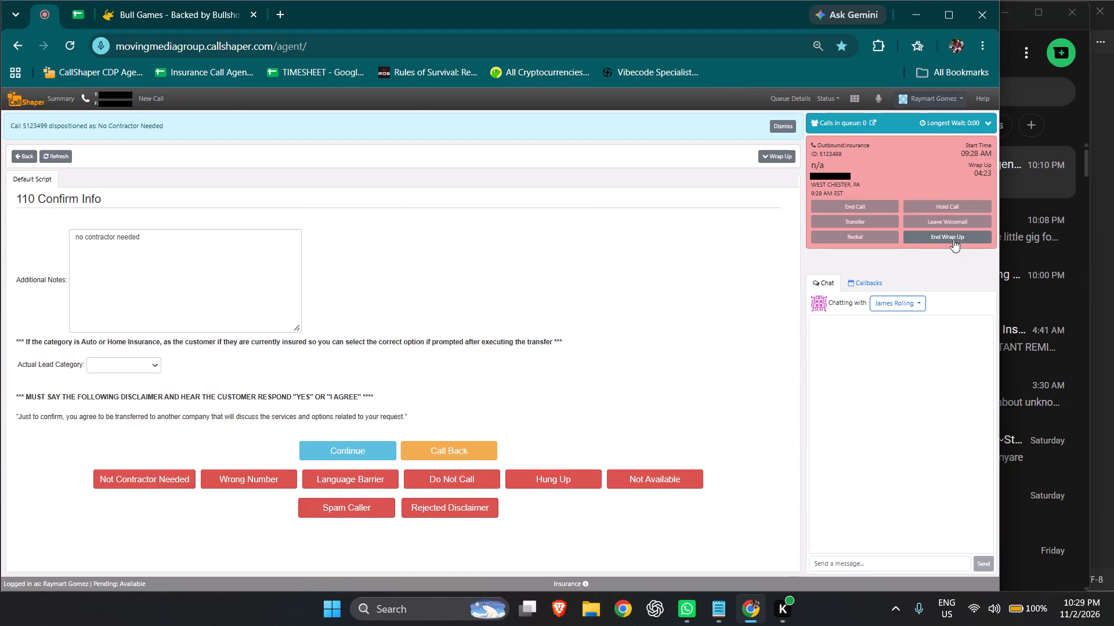
left_click(960, 235)
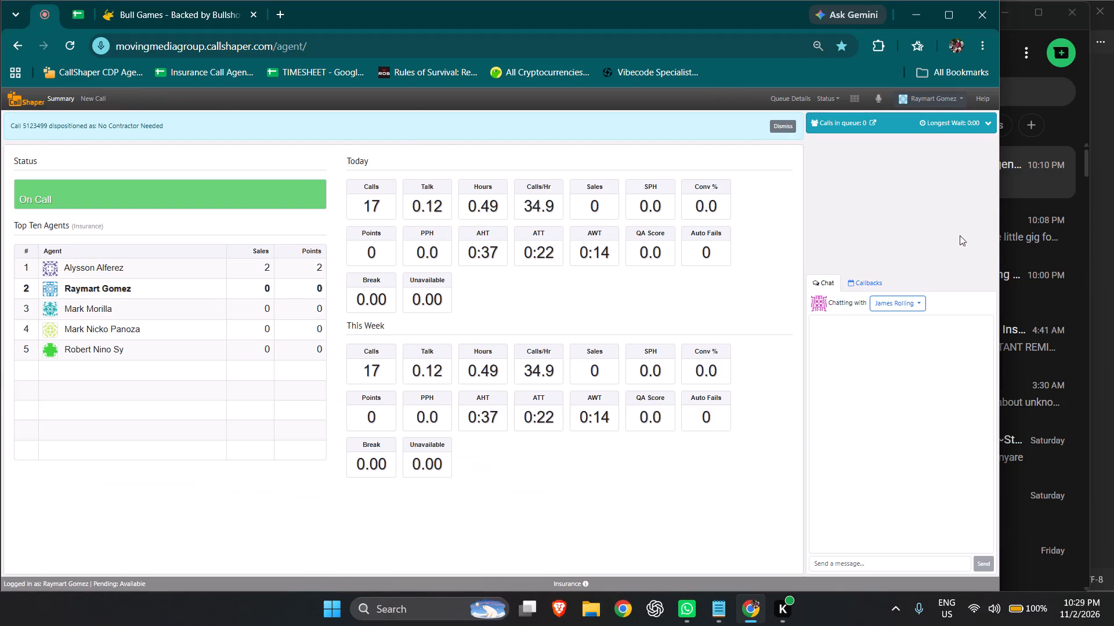
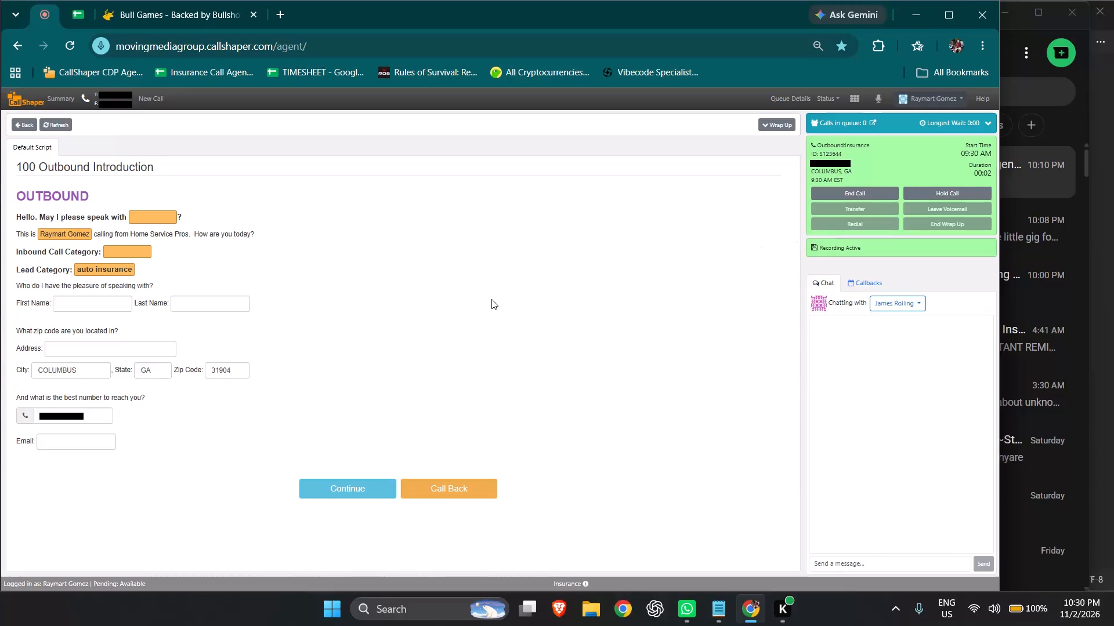
Enter n/a as the first name for the auto insurance lead in Columbus and continue to Confirm Info.
left_click(76, 310)
key("n")
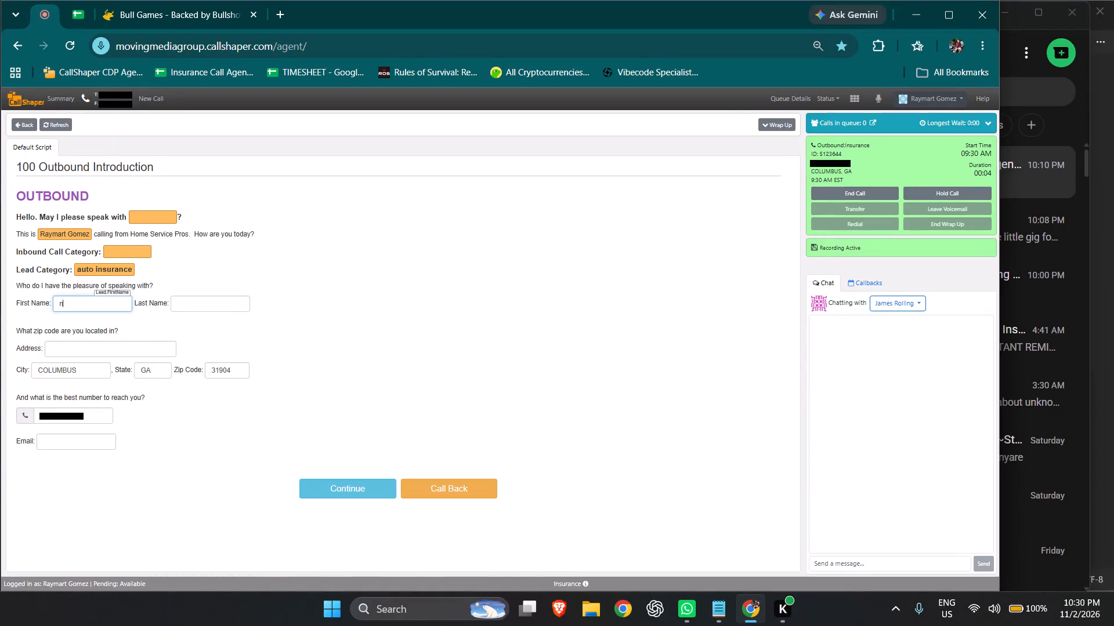
type("/a")
left_click(319, 494)
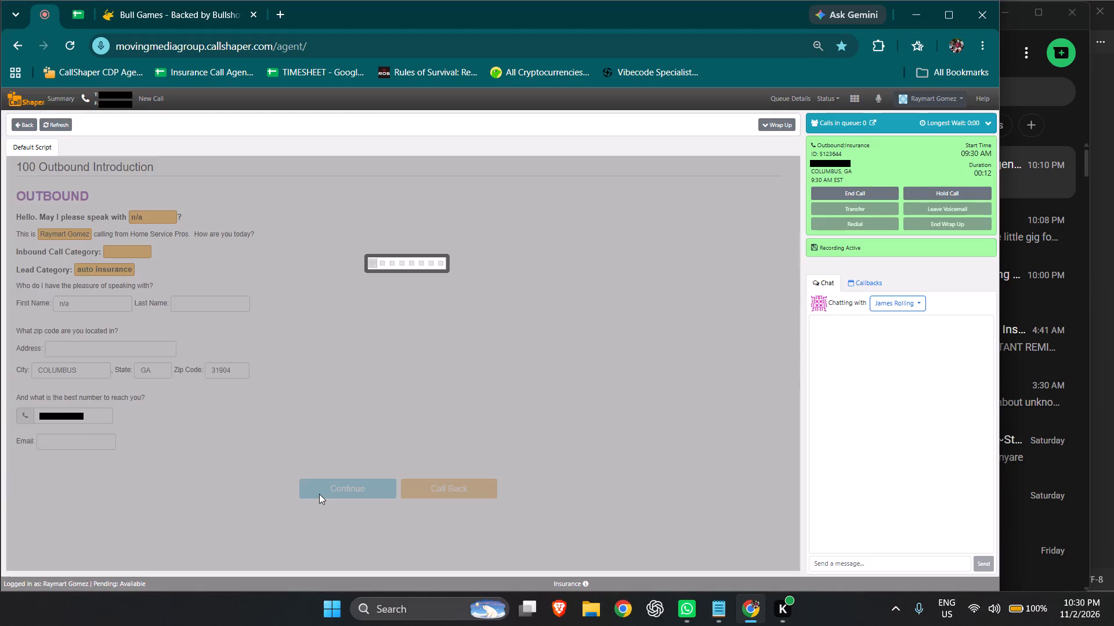
Add the note "no contractor needed", disposition the Columbus auto insurance call as No Contractor Needed, and end its wrap-up.
left_click(103, 241)
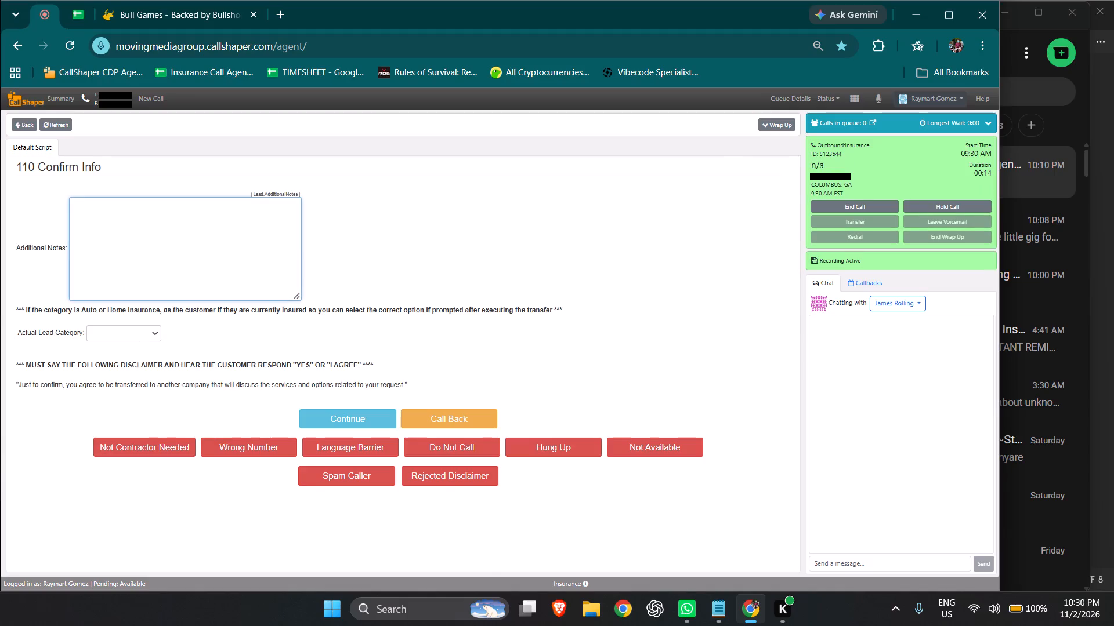
type("no cont")
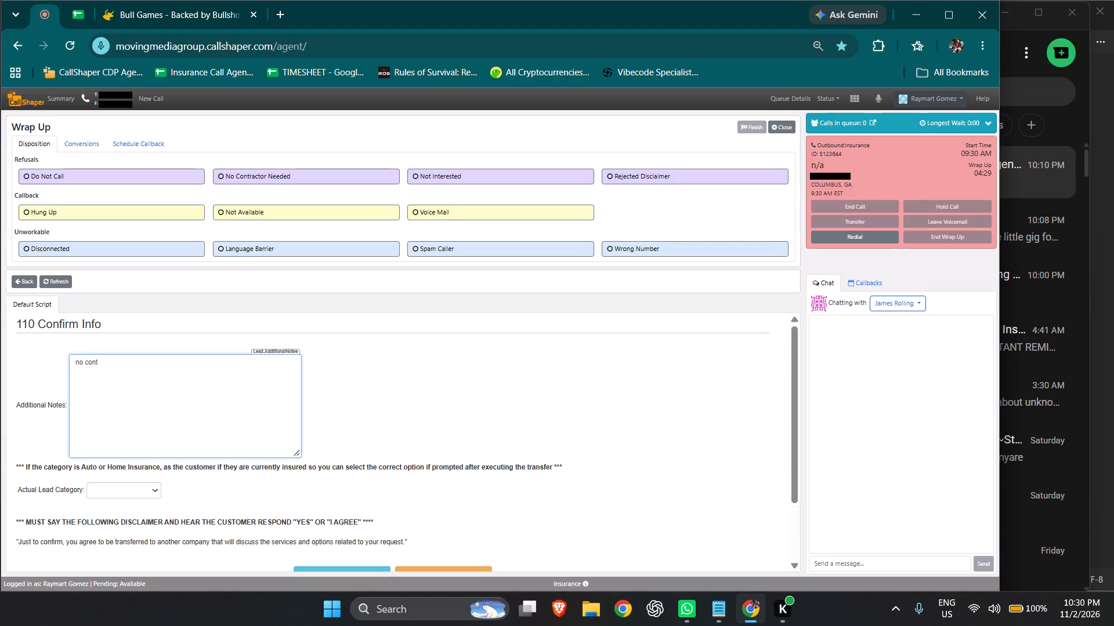
type("ractor needed")
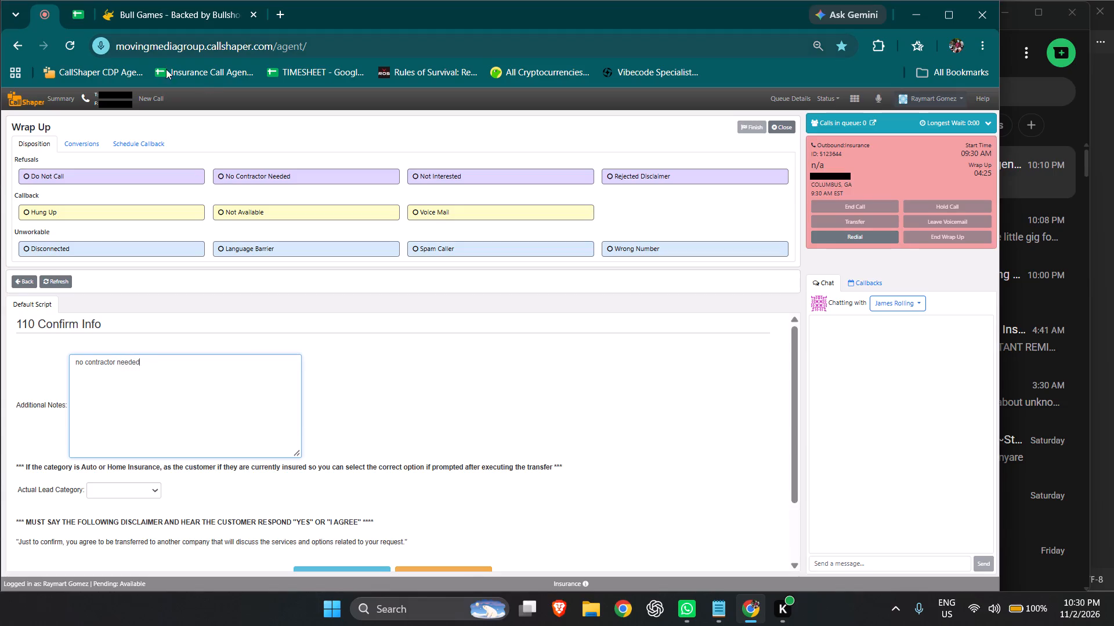
left_click(248, 181)
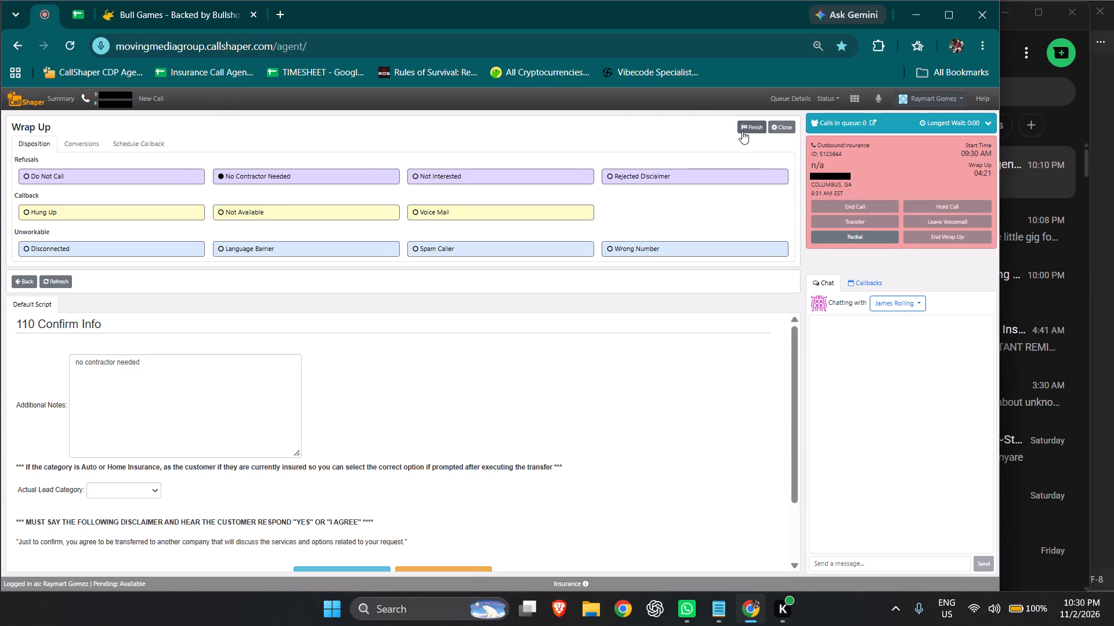
left_click(742, 131)
left_click(939, 233)
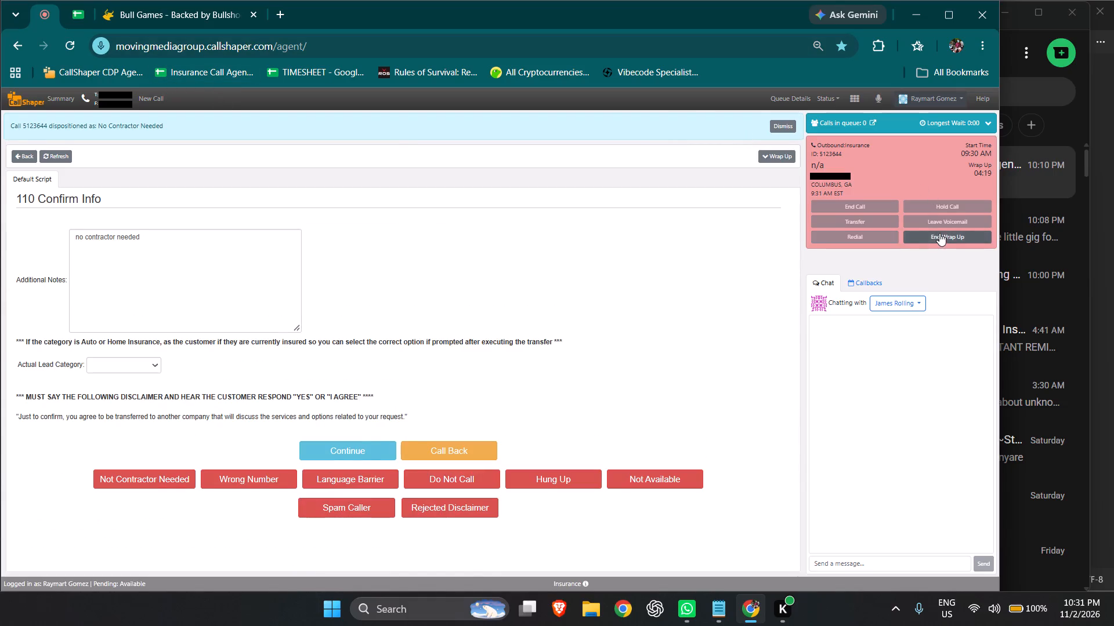
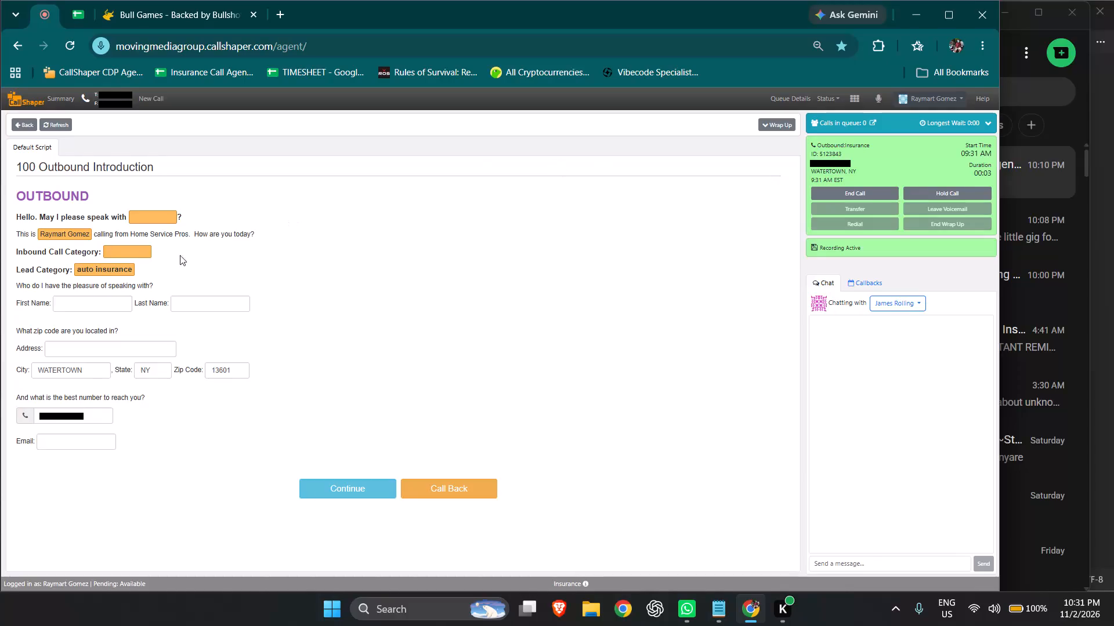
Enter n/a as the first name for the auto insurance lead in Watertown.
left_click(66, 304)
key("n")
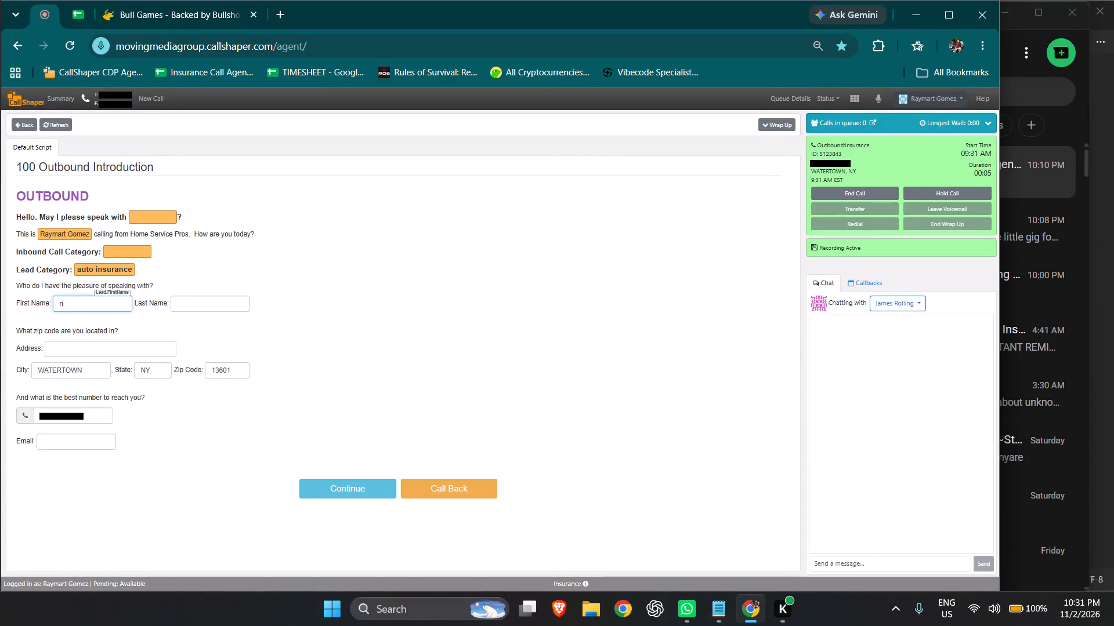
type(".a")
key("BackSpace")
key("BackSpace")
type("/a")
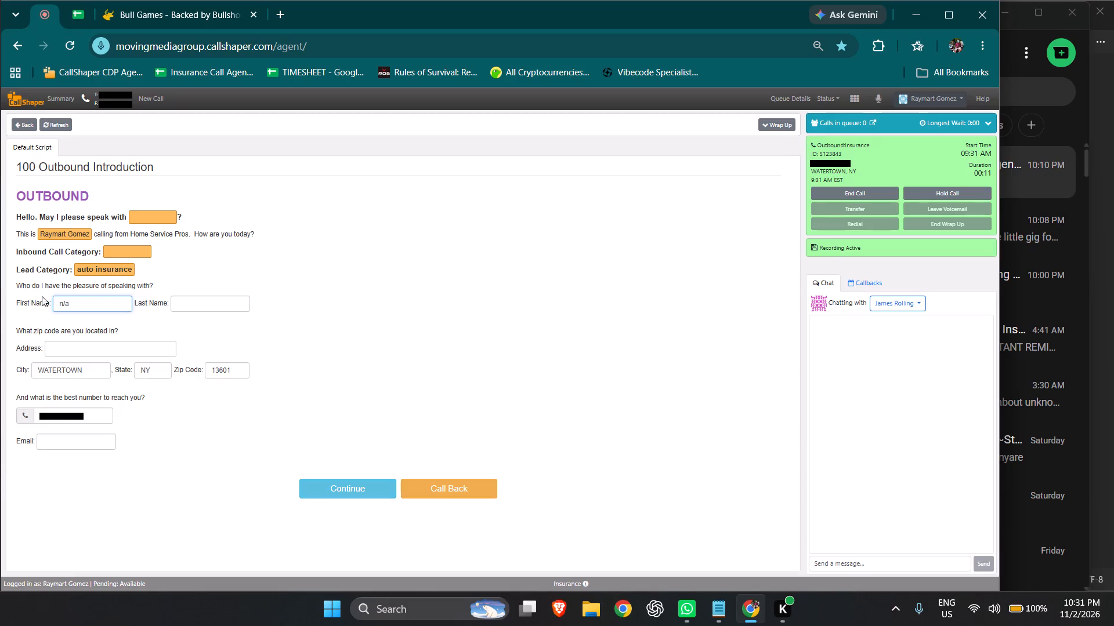
Replace the Watertown lead's first name with paul.
triple_click(86, 300)
type("paul")
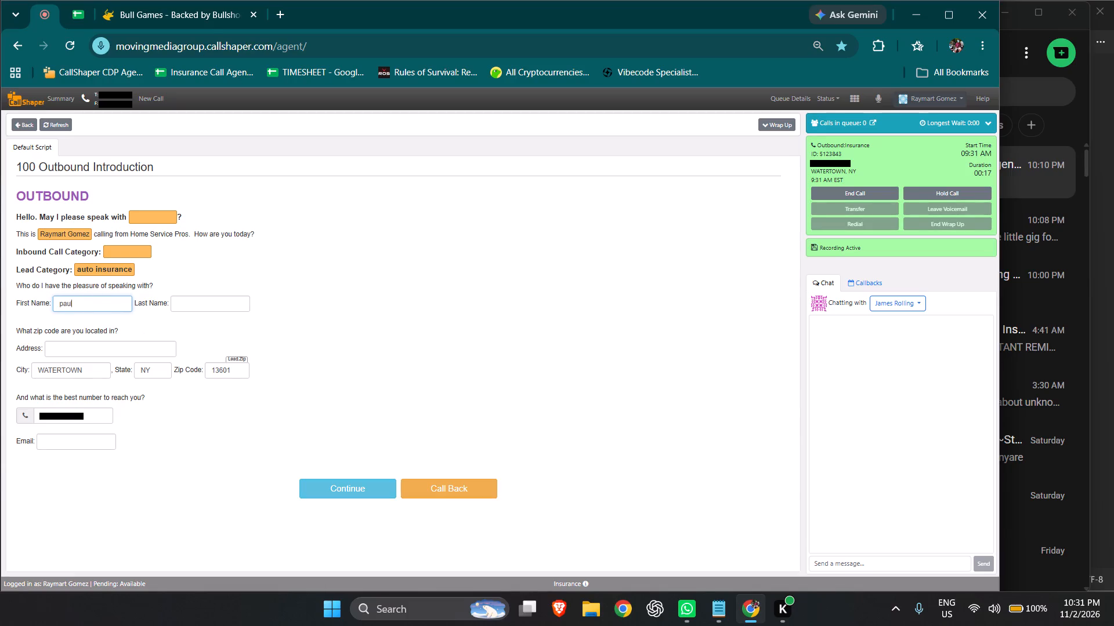
double_click(241, 378)
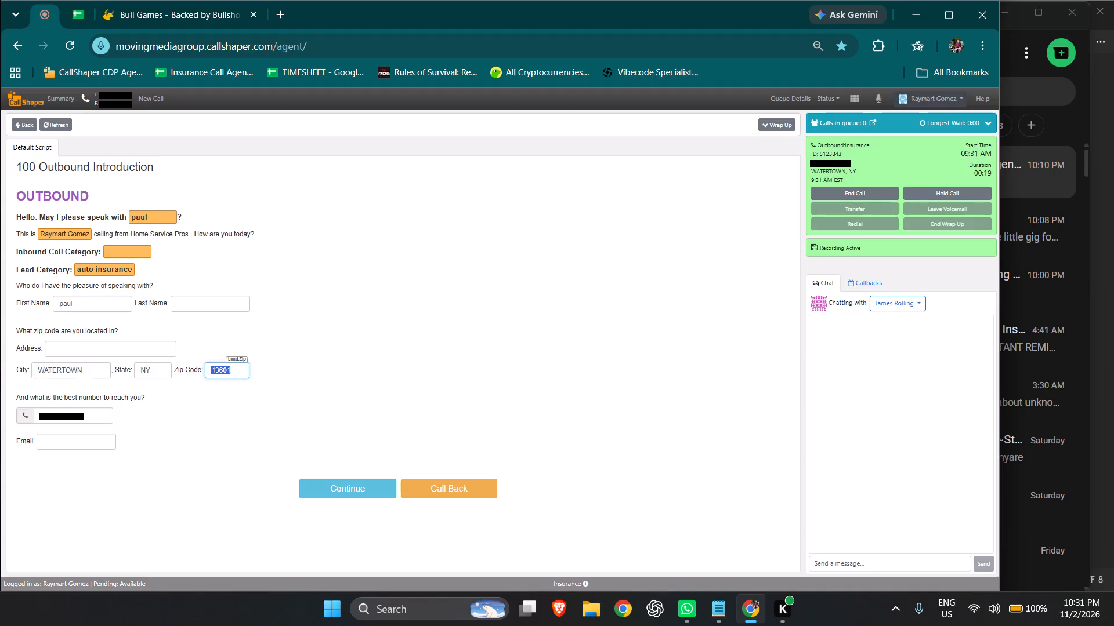
key("ctrl+c")
left_click(352, 481)
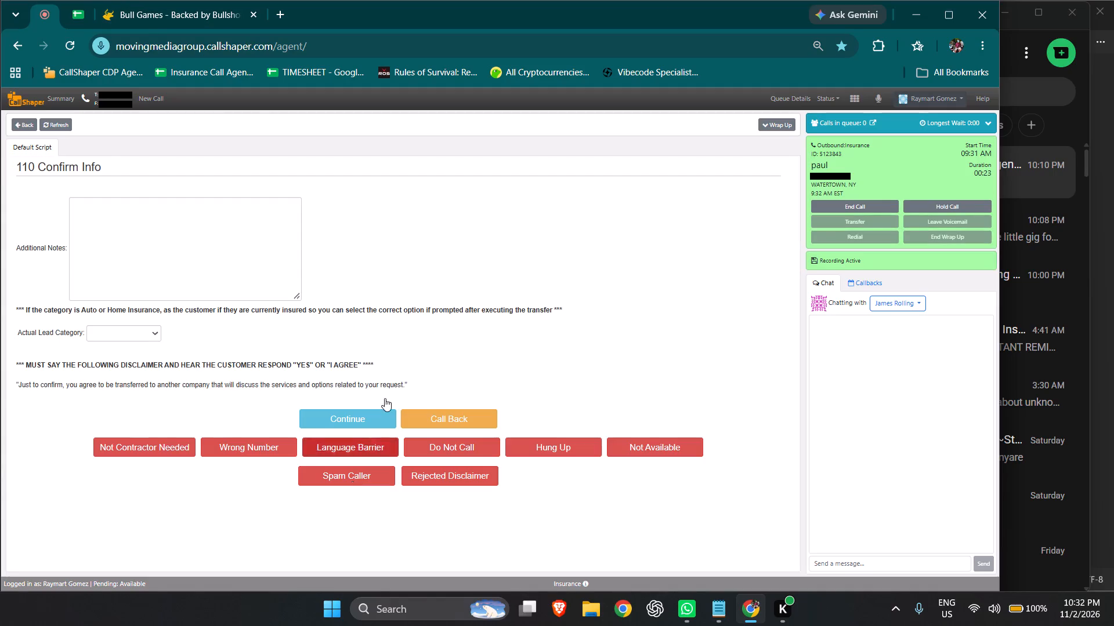
Copy "Interested - CATD" from the Notepad call notes and paste it into the CallShaper lead's Additional Notes.
left_click(1105, 218)
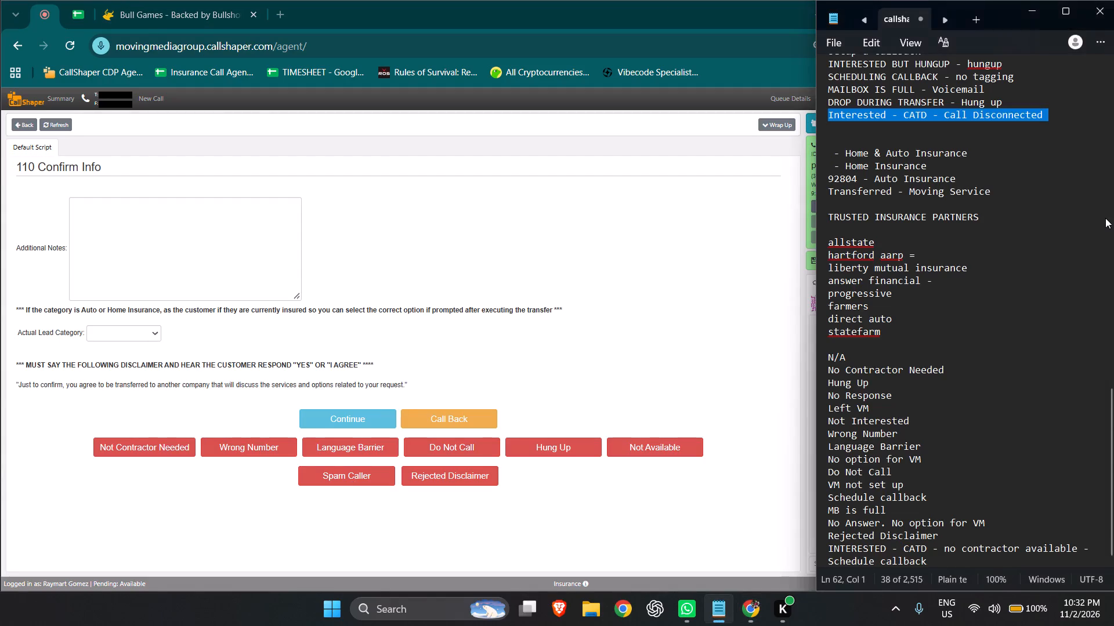
left_click(930, 114)
left_click(930, 114)
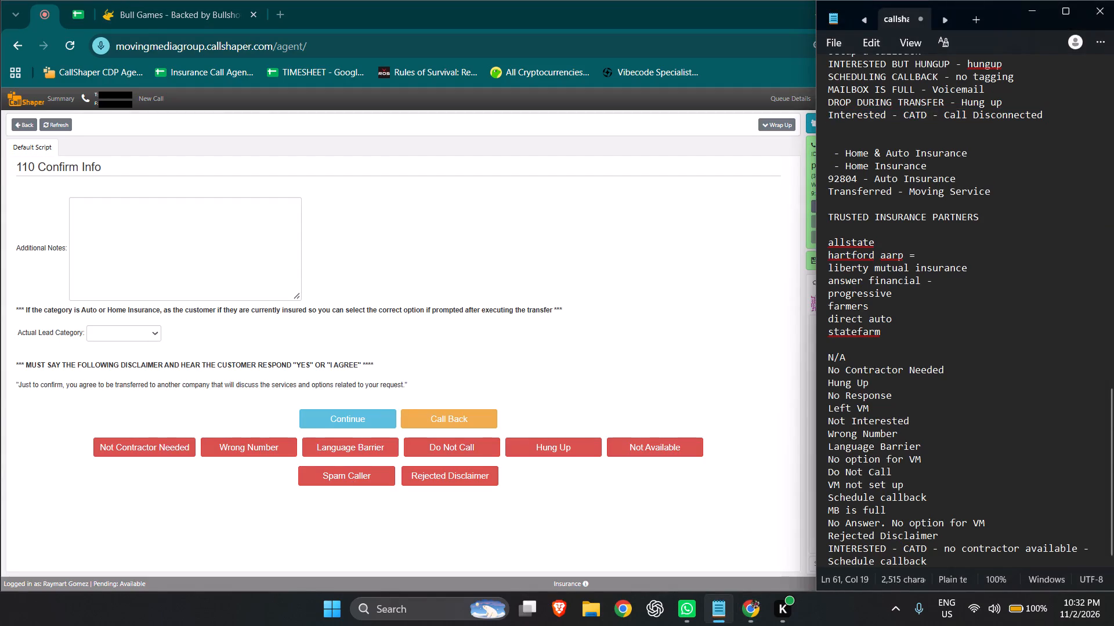
double_click(927, 112)
left_click(927, 112)
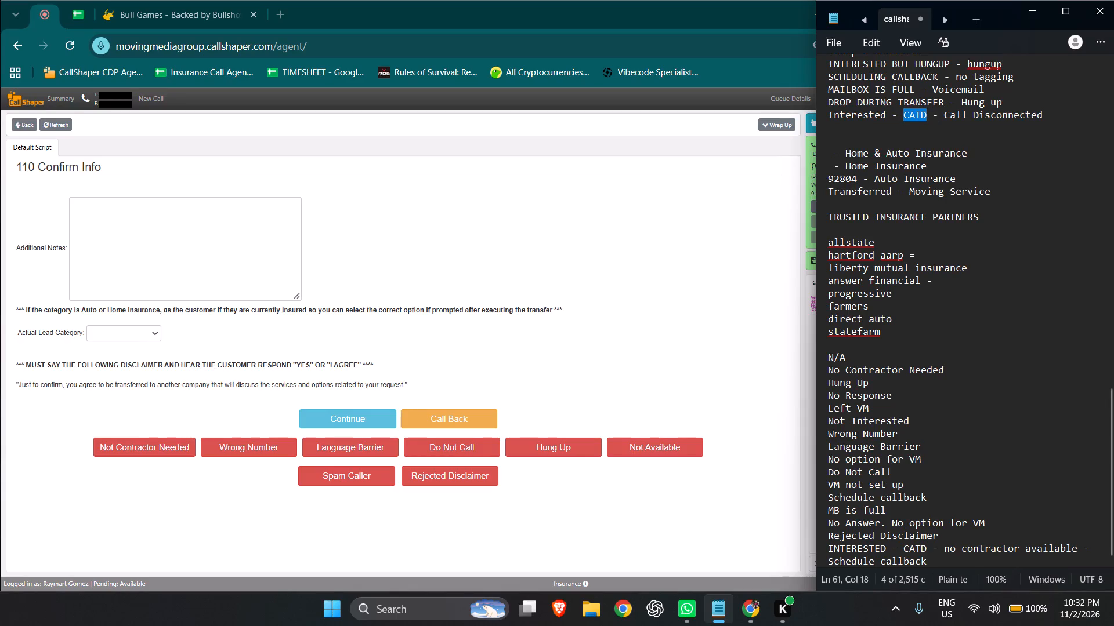
left_click_drag(927, 112, 804, 121)
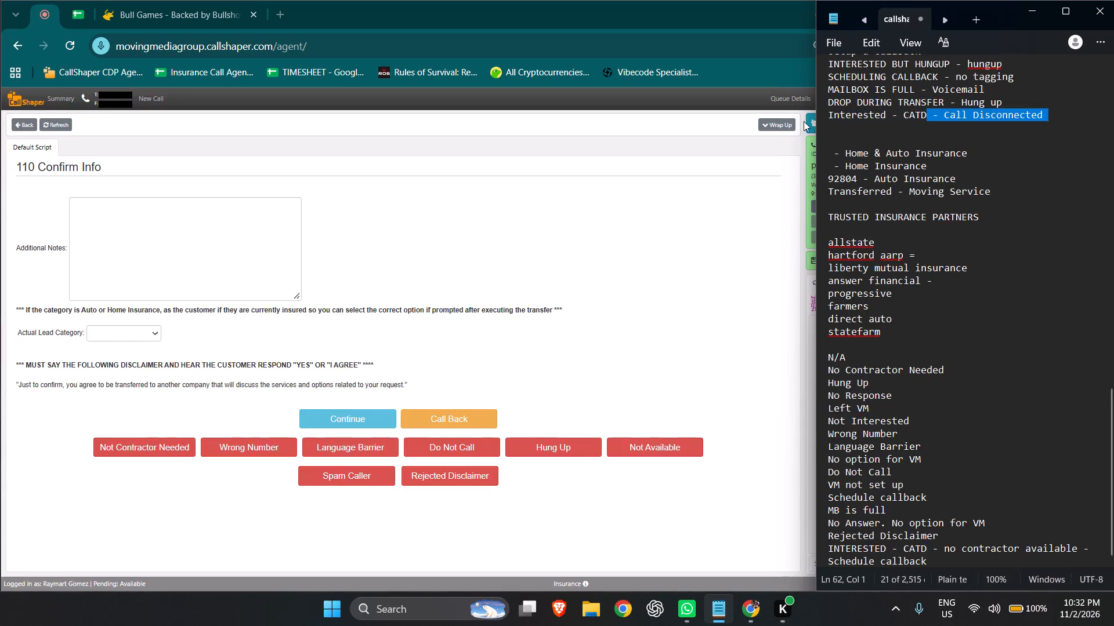
double_click(936, 118)
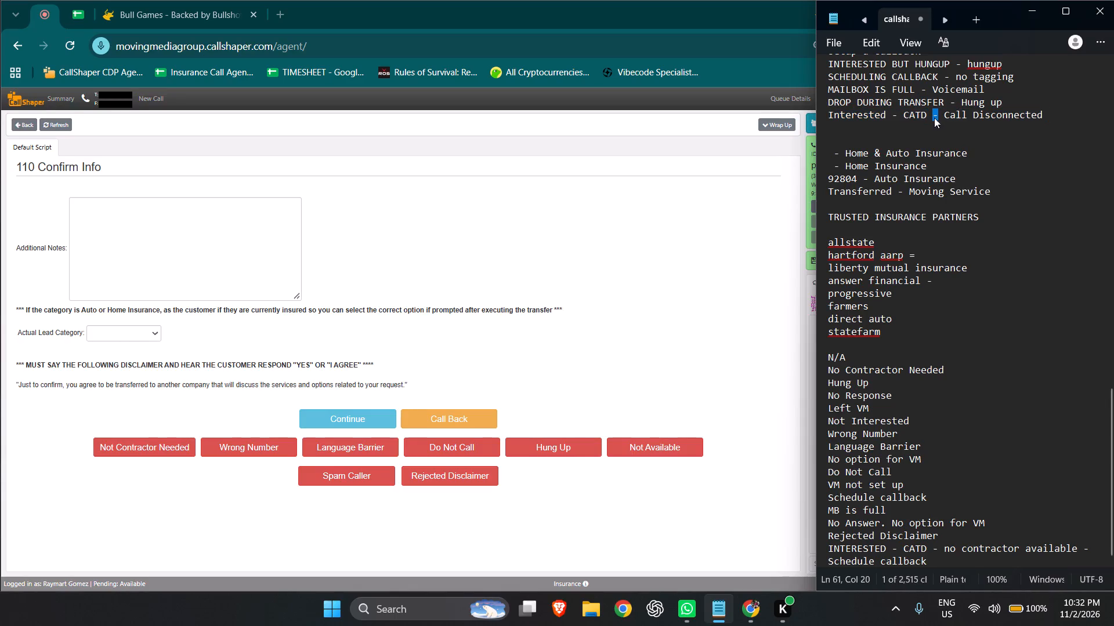
left_click(926, 113)
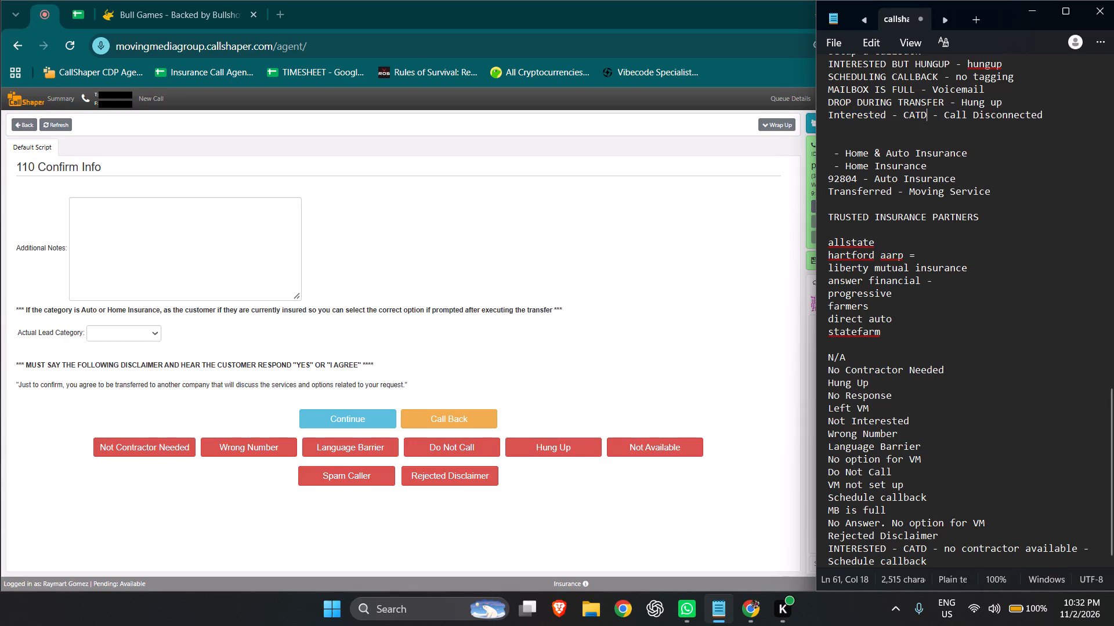
left_click_drag(931, 115, 817, 114)
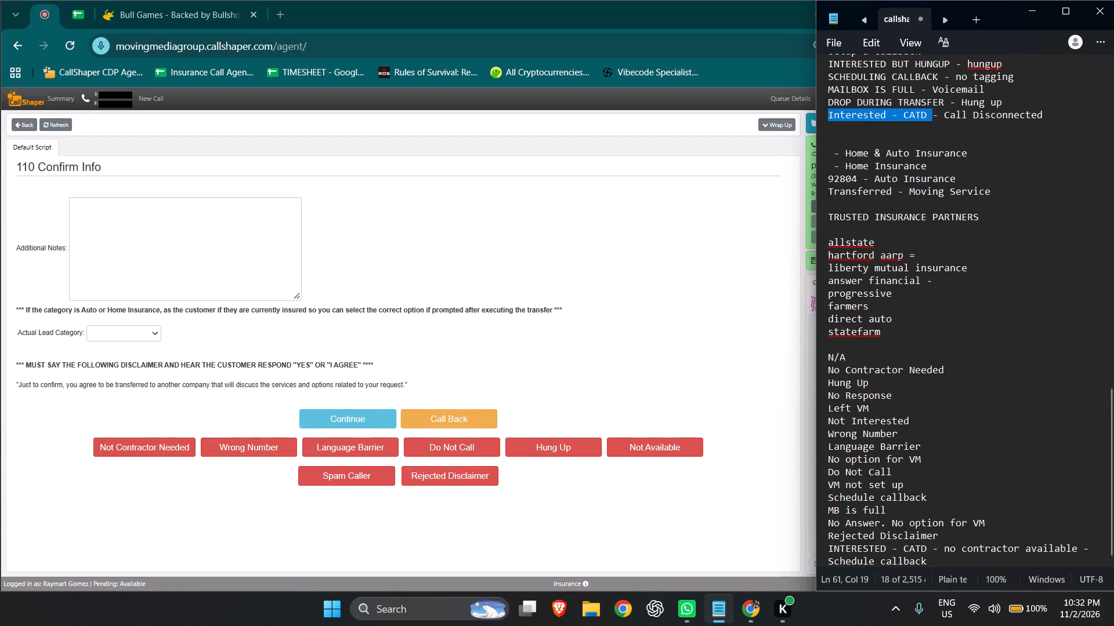
key("ctrl+c")
left_click(231, 253)
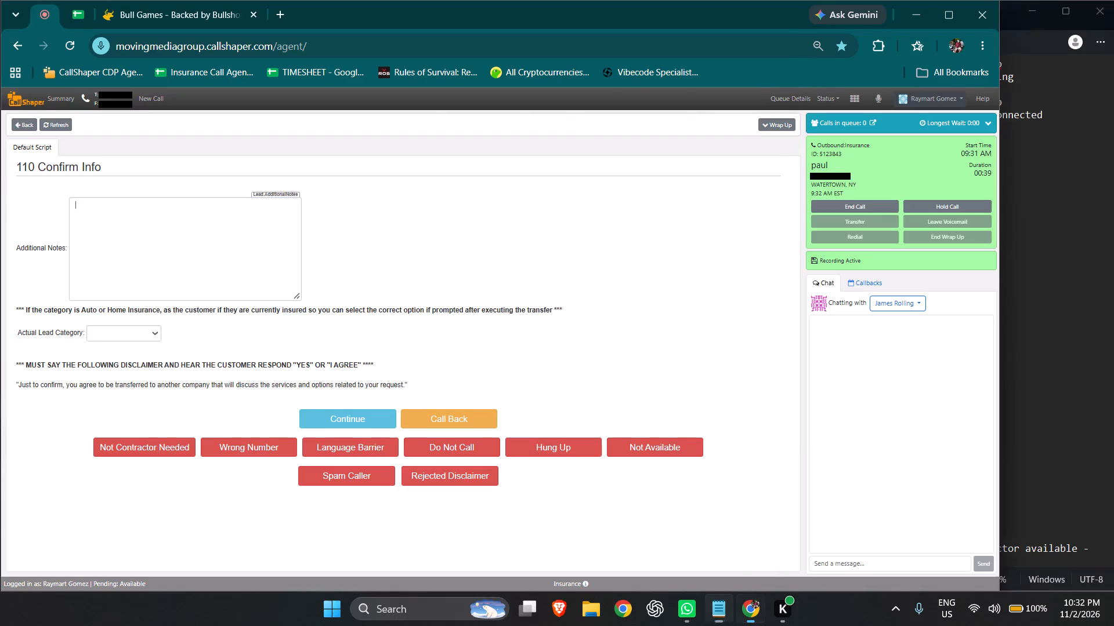
key("ctrl+v")
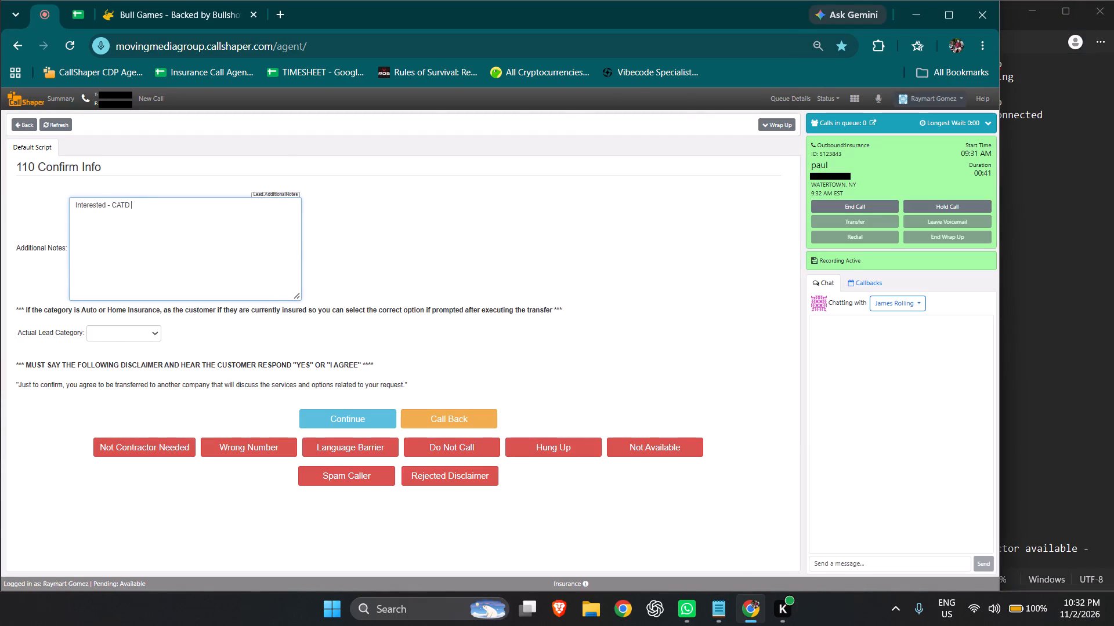
Set the Actual Lead Category to Auto Insurance for the Watertown lead.
left_click(154, 332)
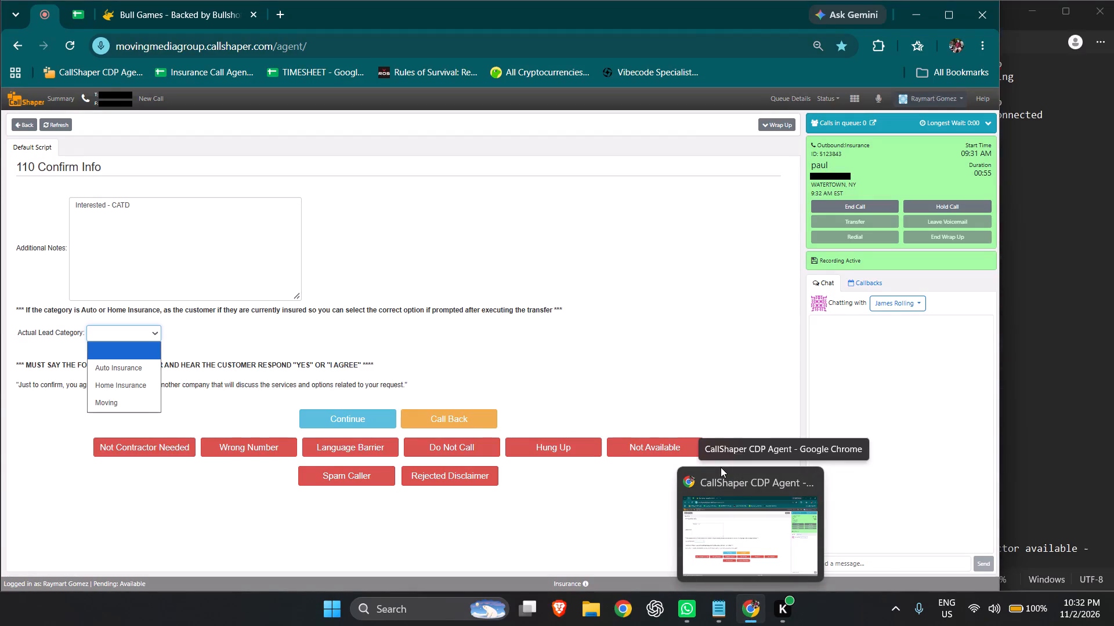
left_click(729, 380)
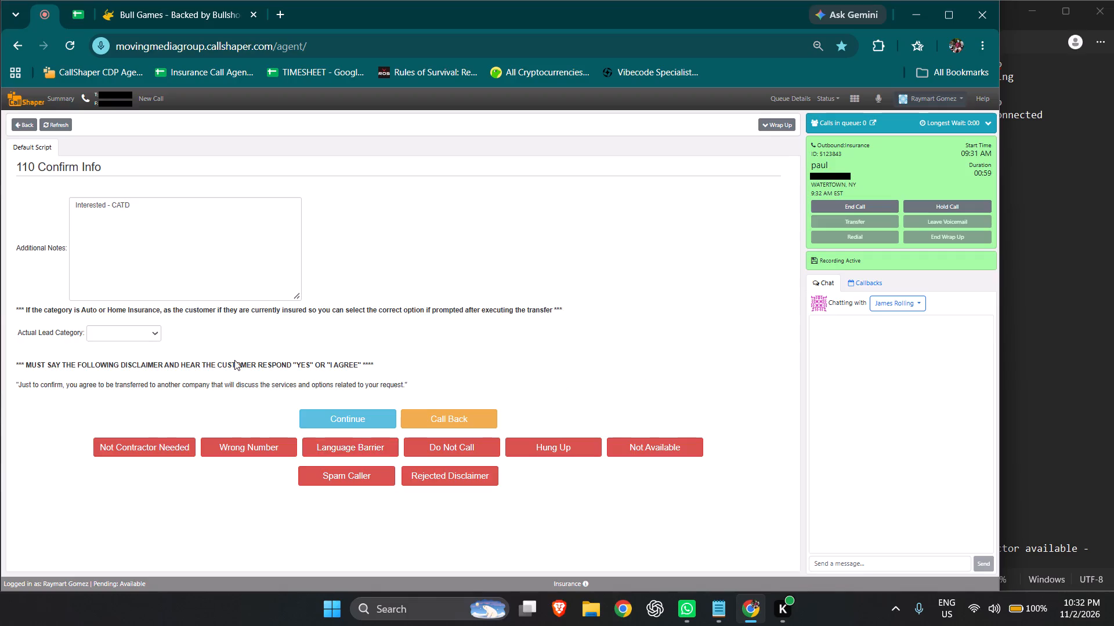
left_click(155, 330)
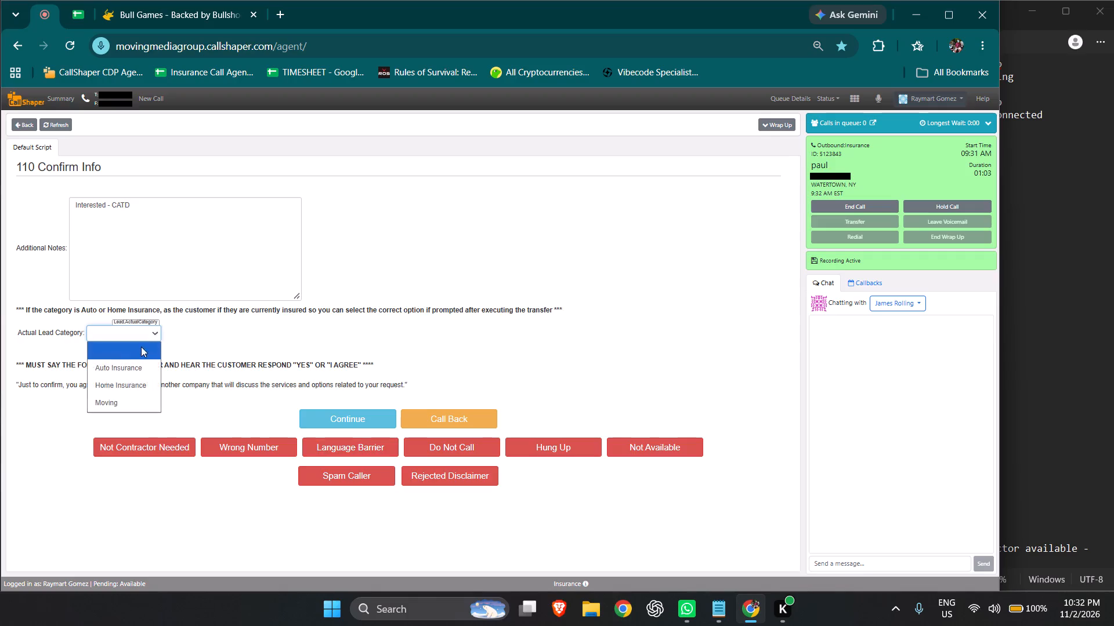
left_click(131, 362)
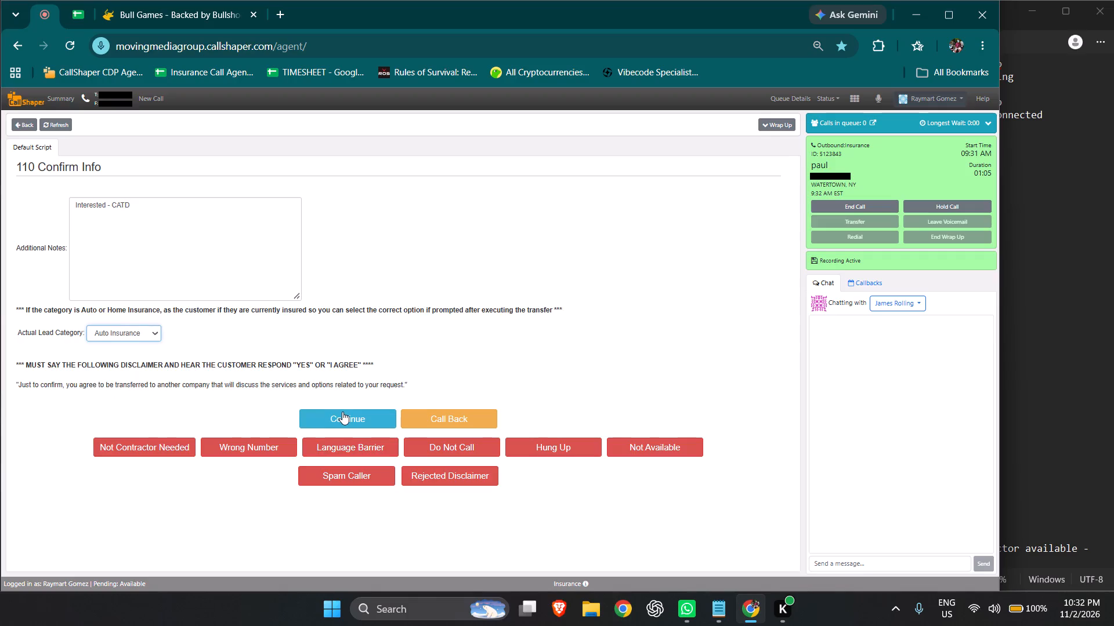
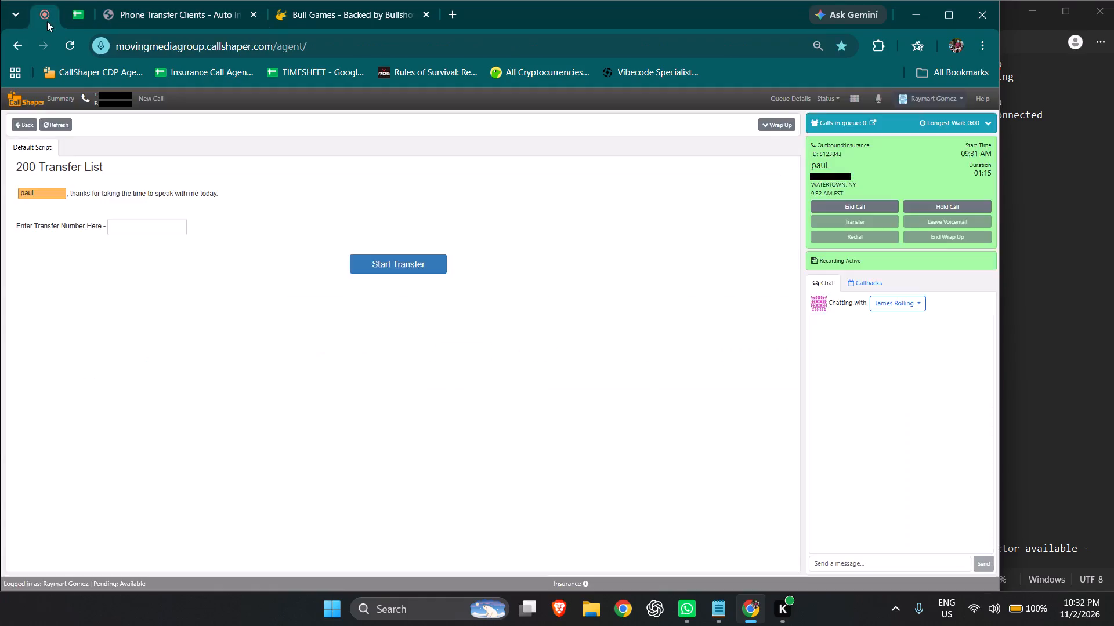
Enter the copied MILI contractor number as the transfer number, put paul's call on hold and start the transfer.
left_click(126, 224)
key("ctrl+v")
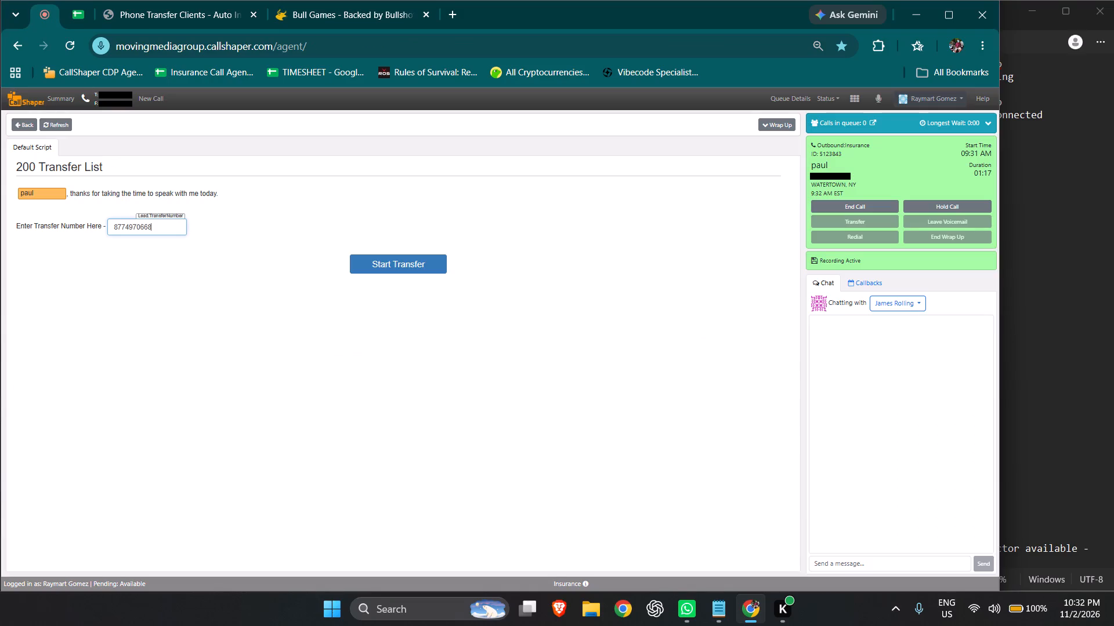
left_click(934, 208)
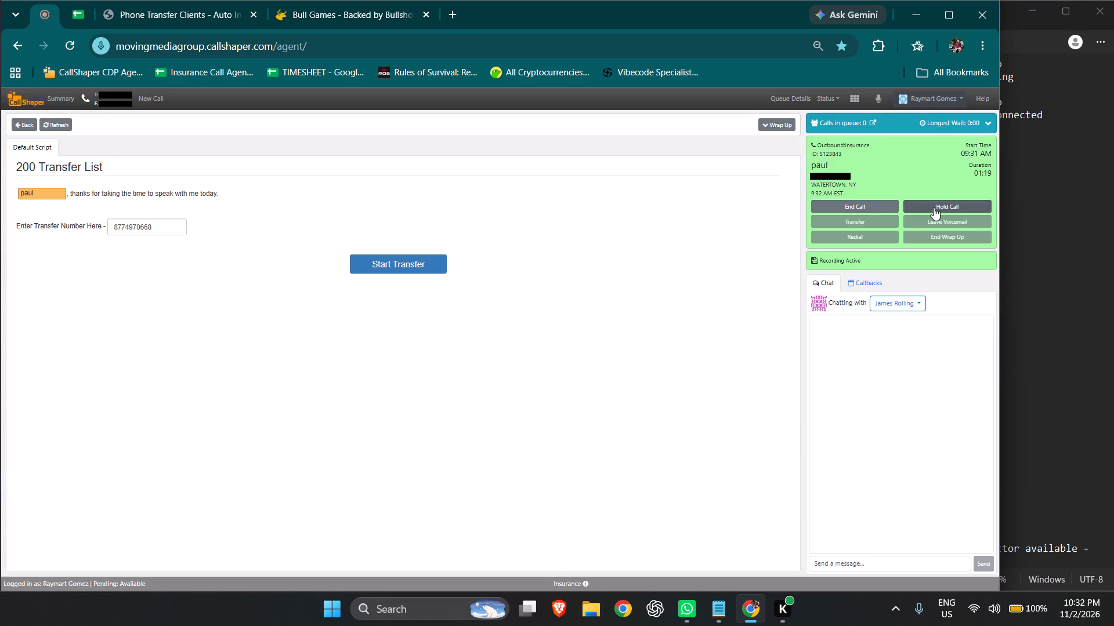
left_click(403, 259)
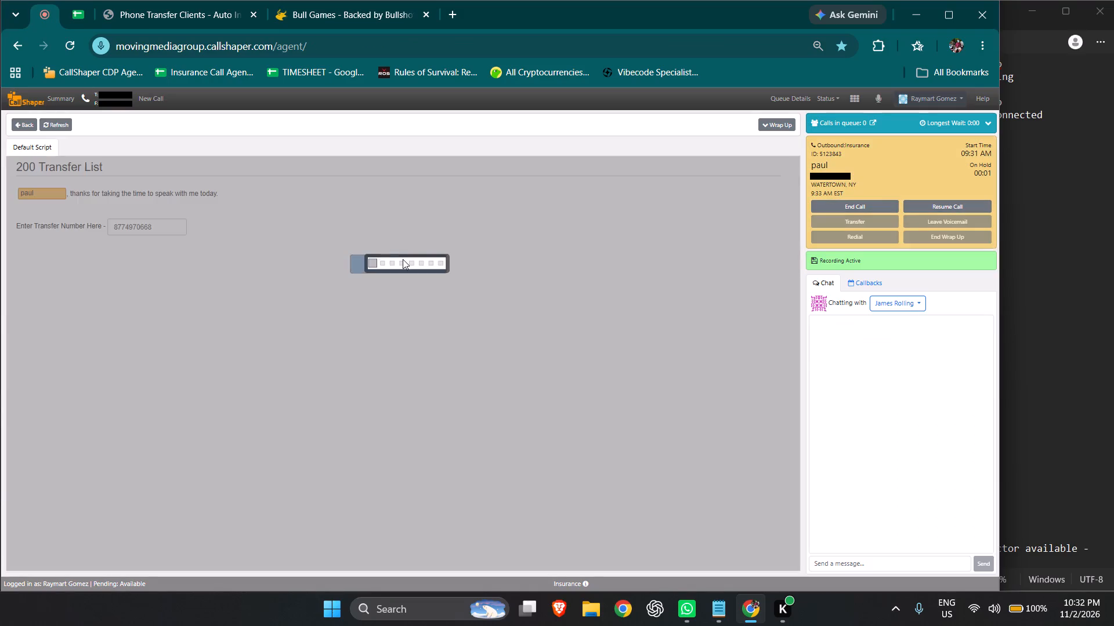
left_click(194, 0)
left_click(194, 10)
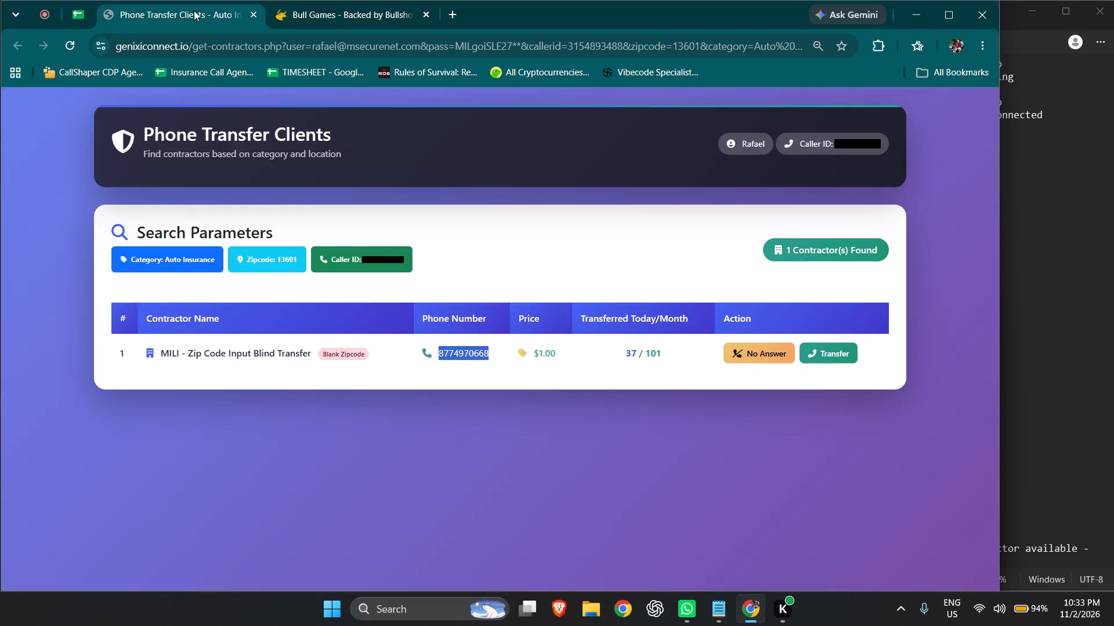
left_click(42, 19)
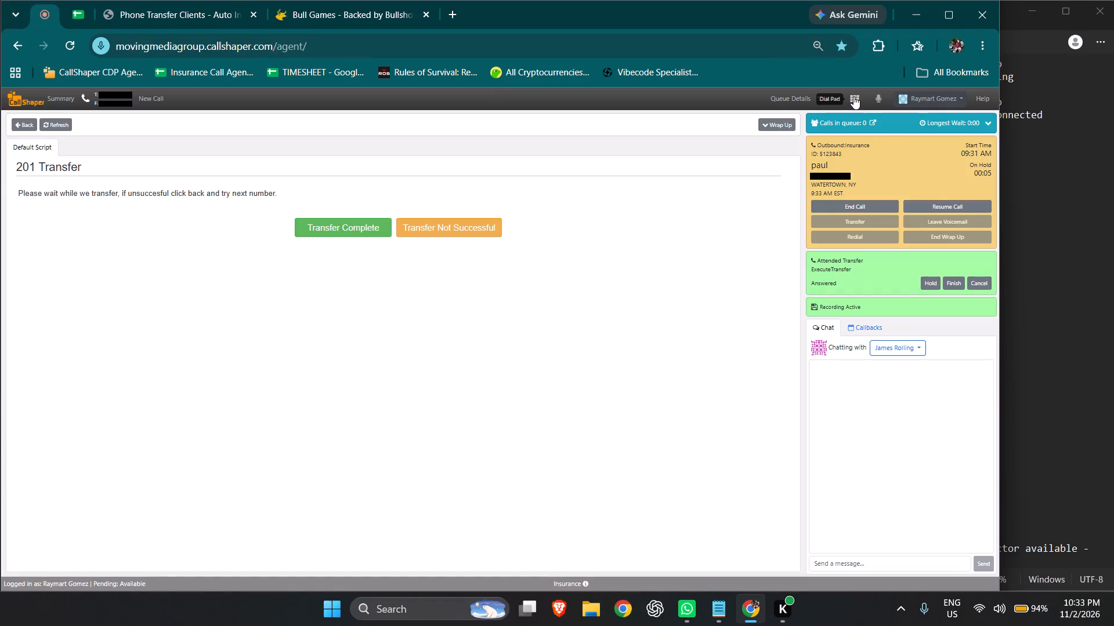
left_click(853, 96)
left_click(863, 128)
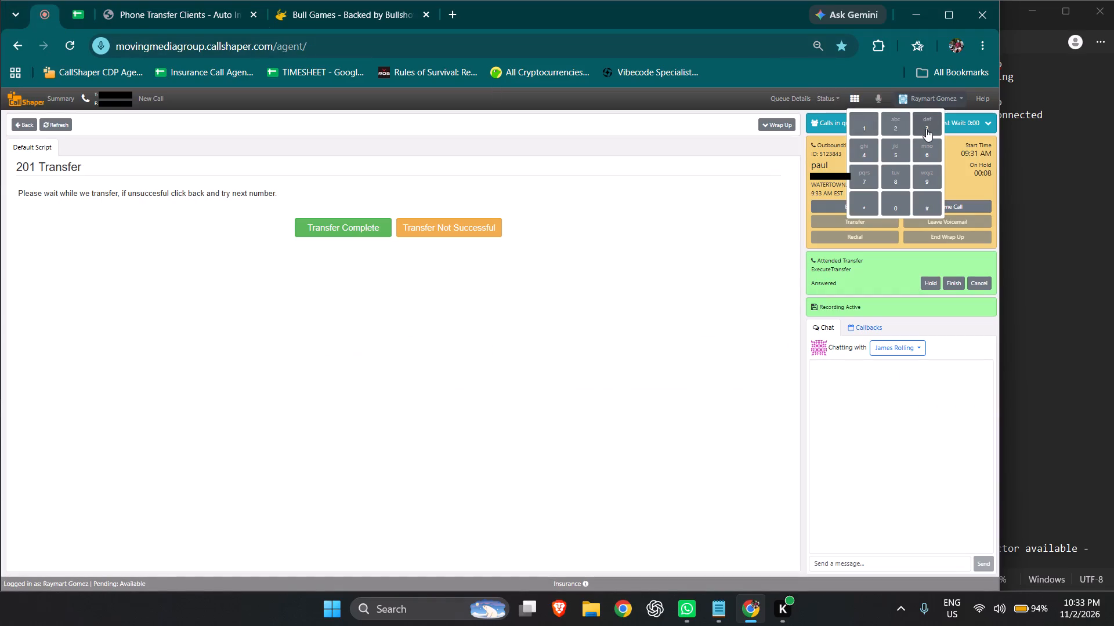
left_click(926, 129)
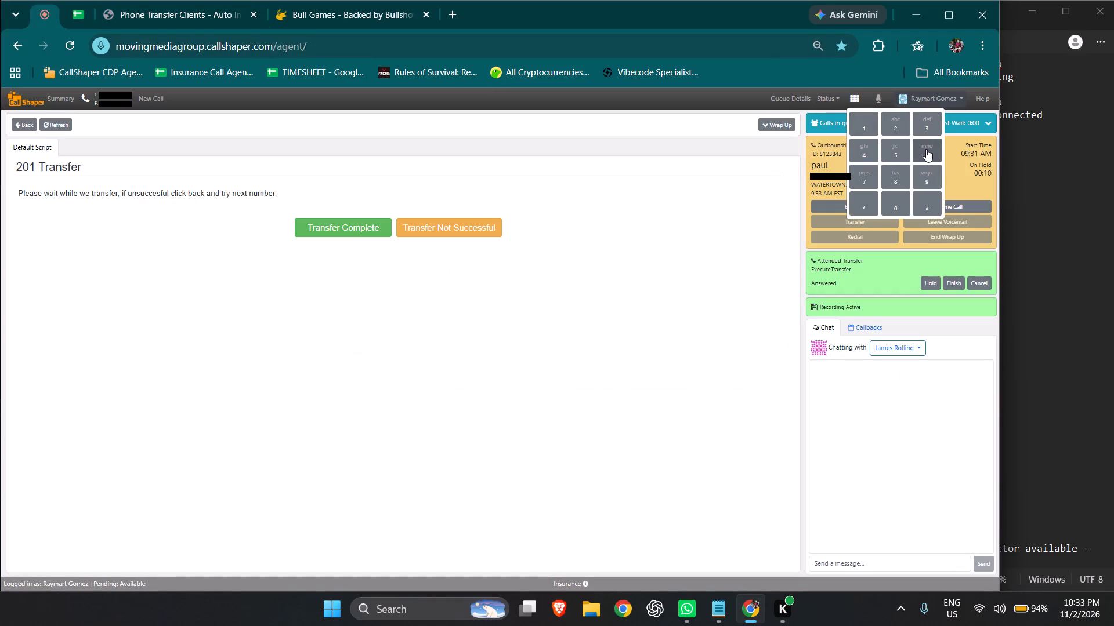
left_click(926, 149)
left_click(898, 194)
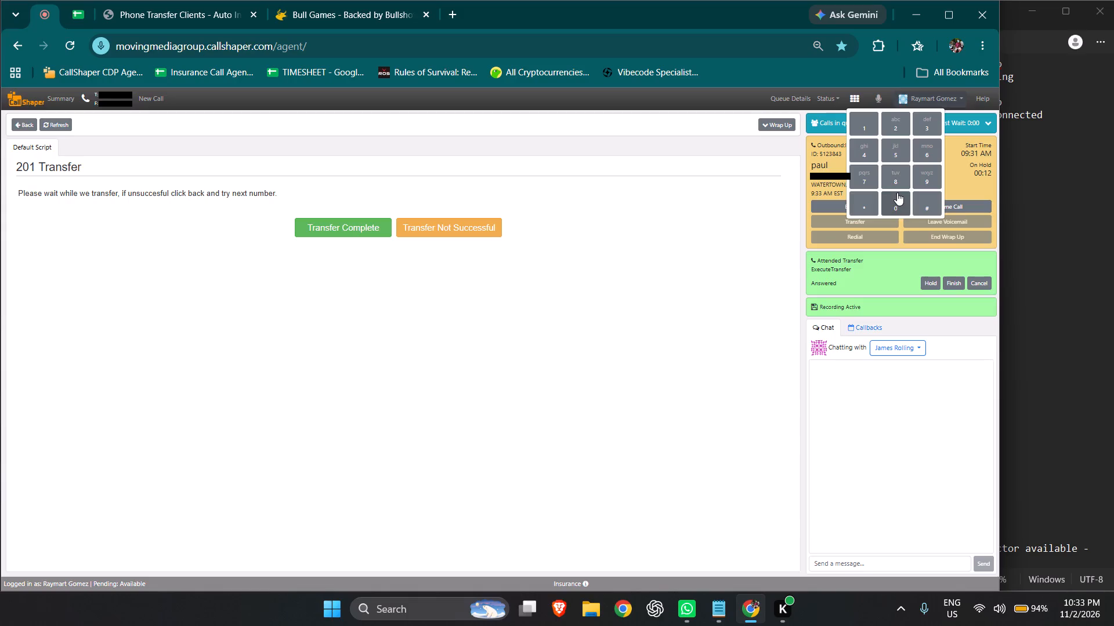
left_click(864, 124)
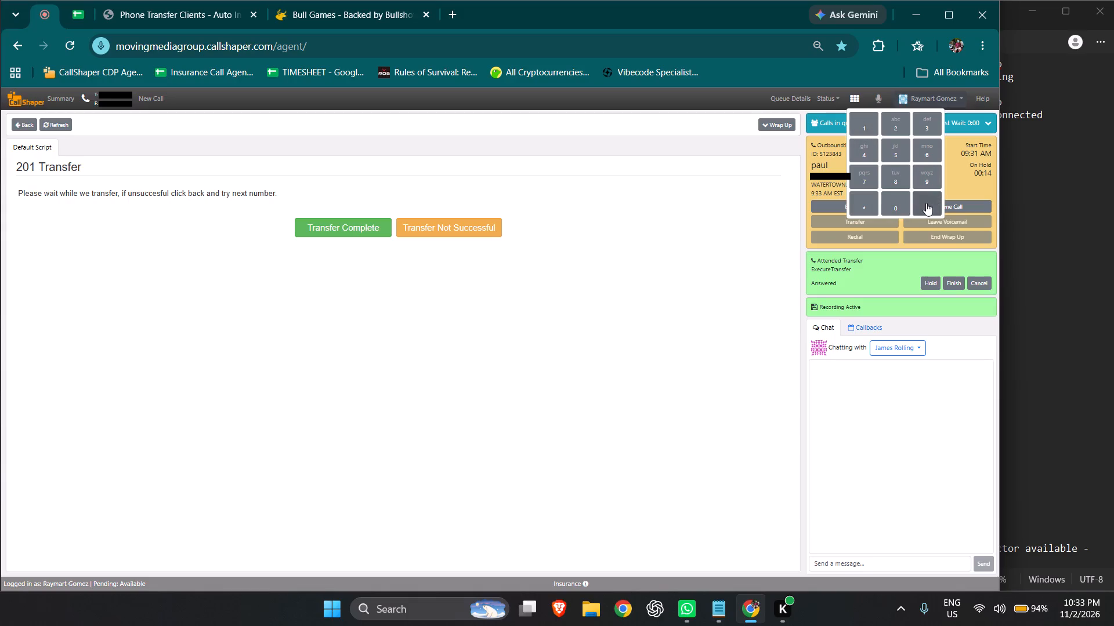
left_click(925, 203)
Send 1 twice to the transfer line and finish the attended transfer.
left_click(864, 119)
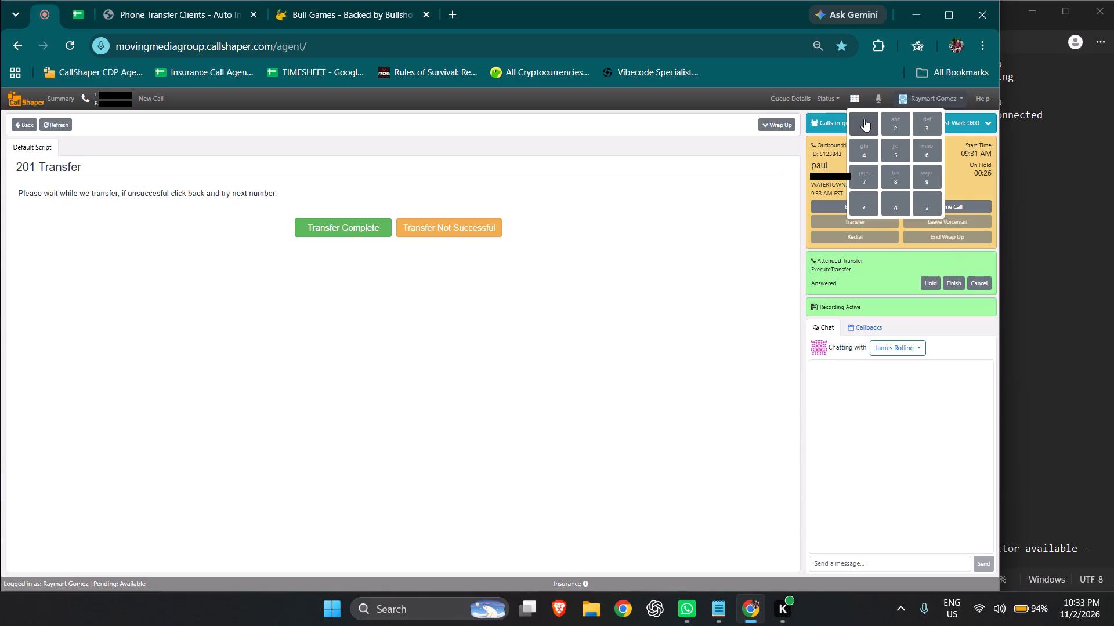
left_click(864, 119)
left_click(953, 283)
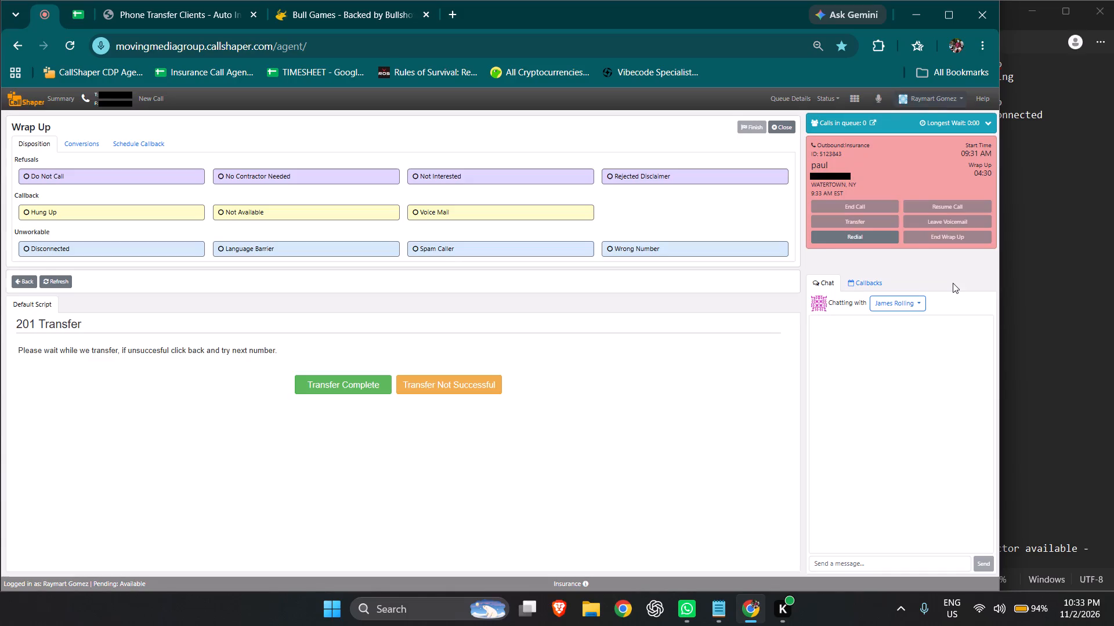
Submit the transfer to MILI - Zip Code Input Blind Transfer on the Phone Transfer Clients page with call notes "interested".
left_click(197, 11)
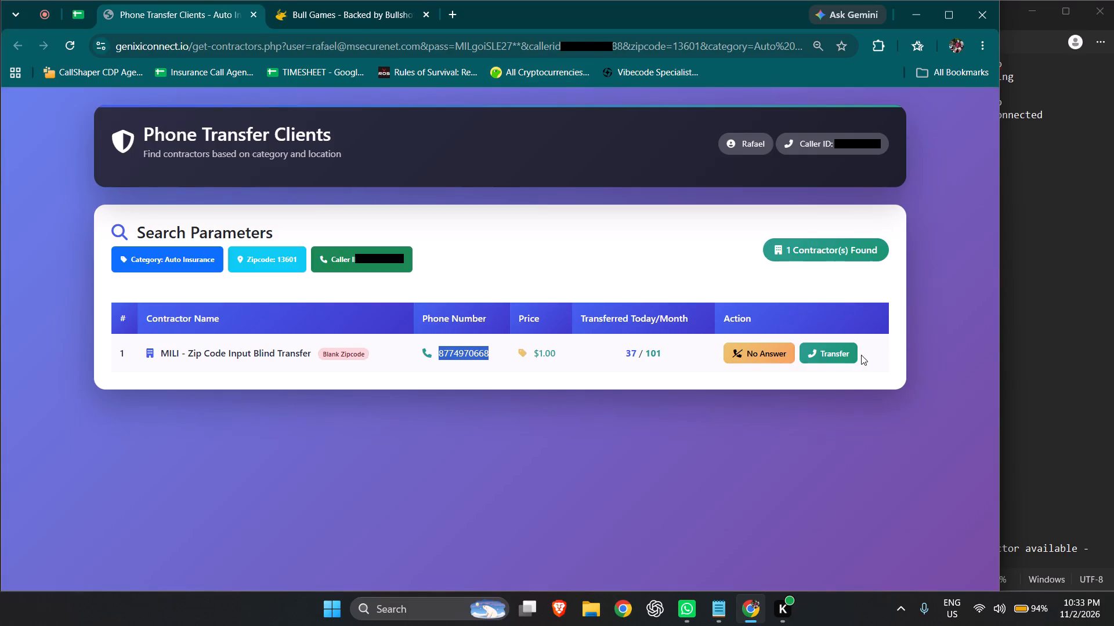
left_click(838, 351)
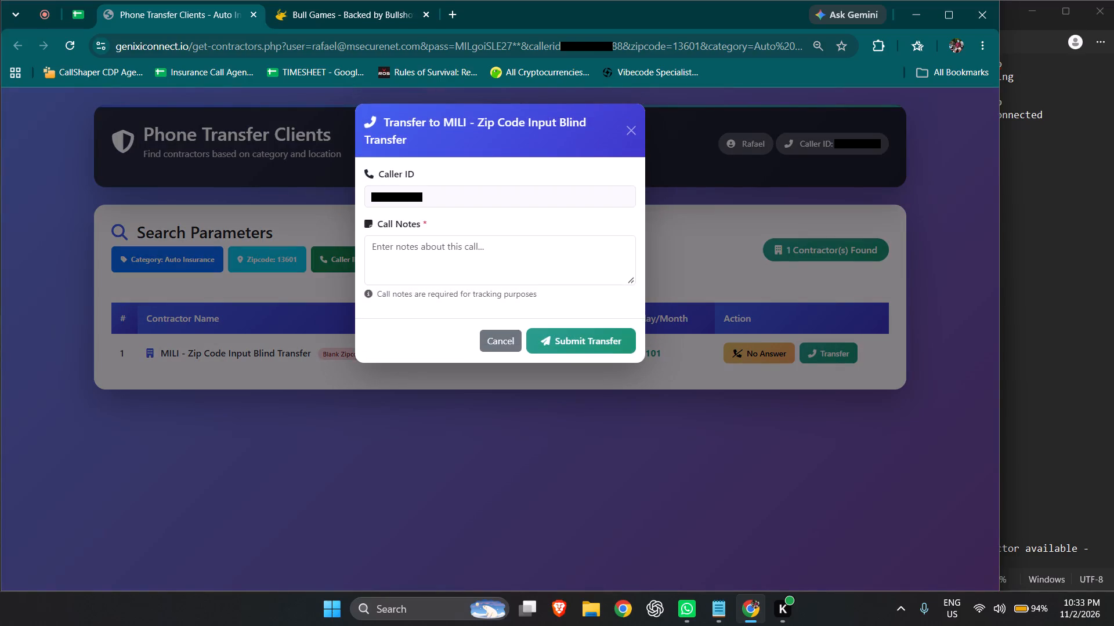
left_click(474, 280)
type("interested")
left_click(554, 341)
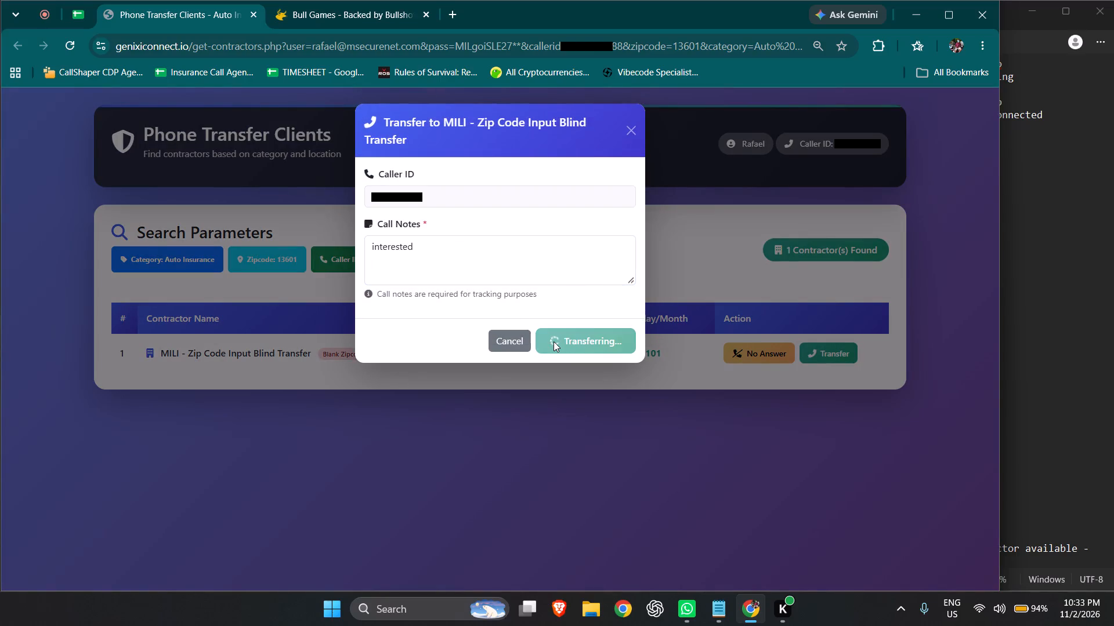
Mark the Watertown lead's transfer as complete in CallShaper and end the call's wrap-up.
left_click(46, 20)
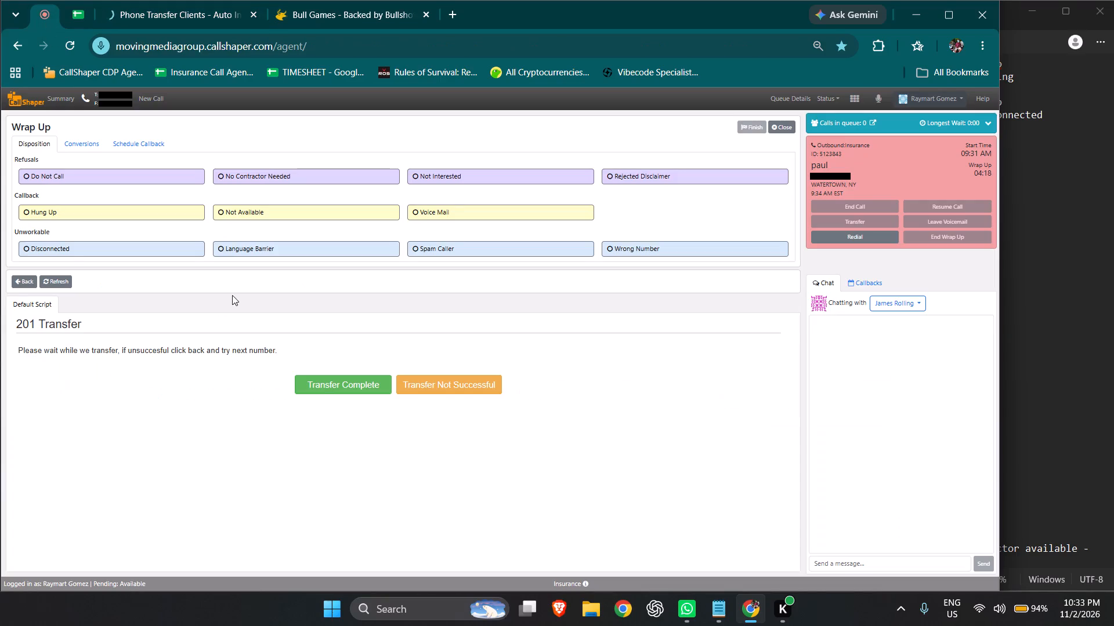
left_click(343, 384)
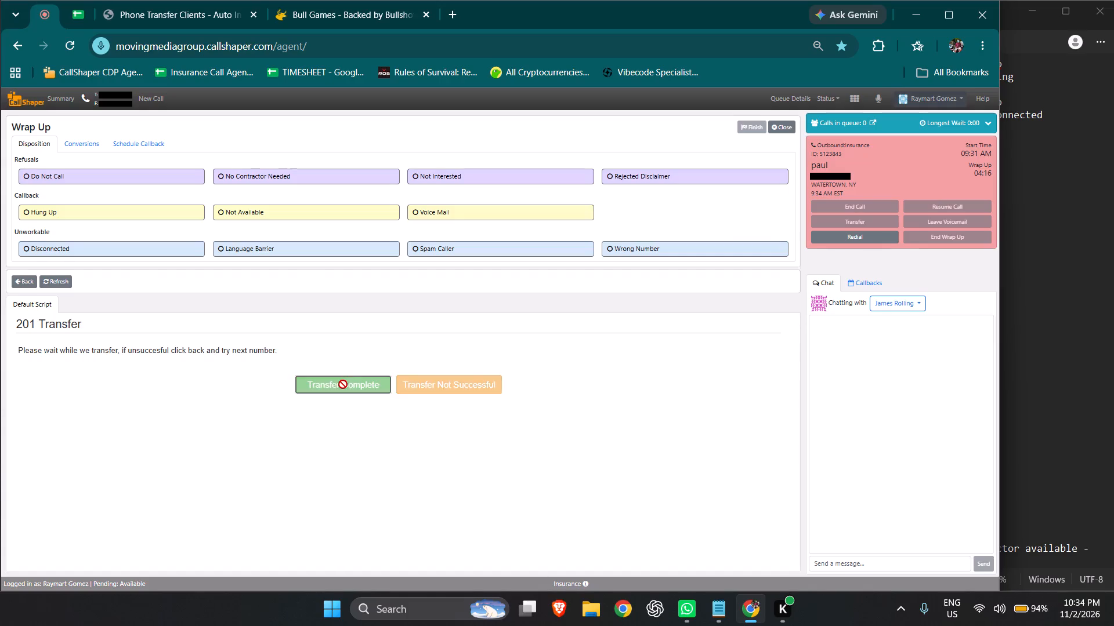
left_click(748, 130)
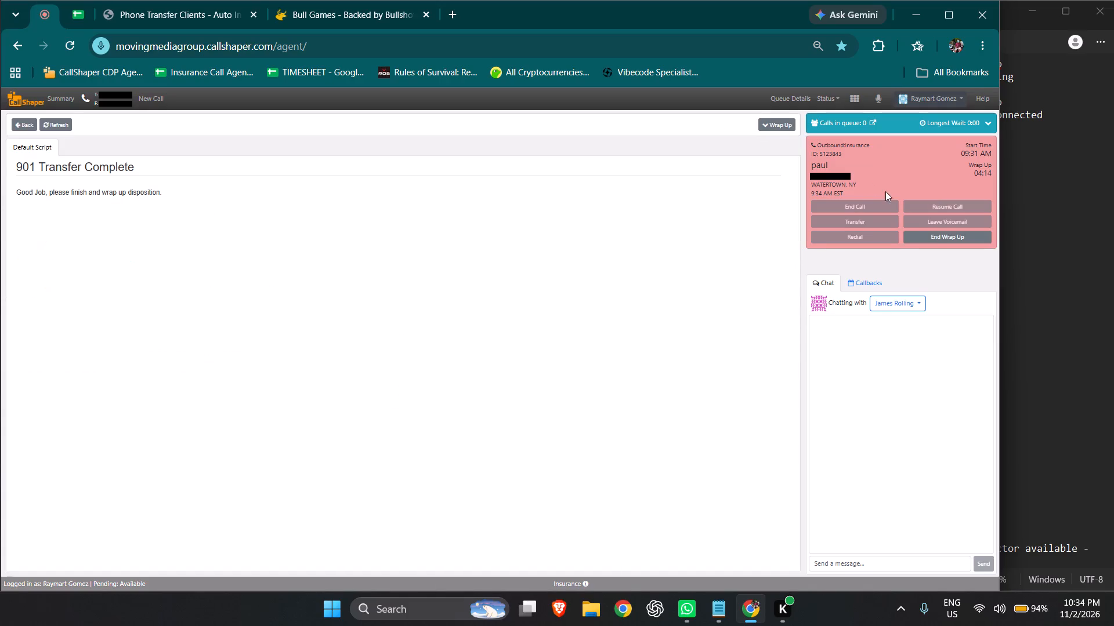
left_click(933, 241)
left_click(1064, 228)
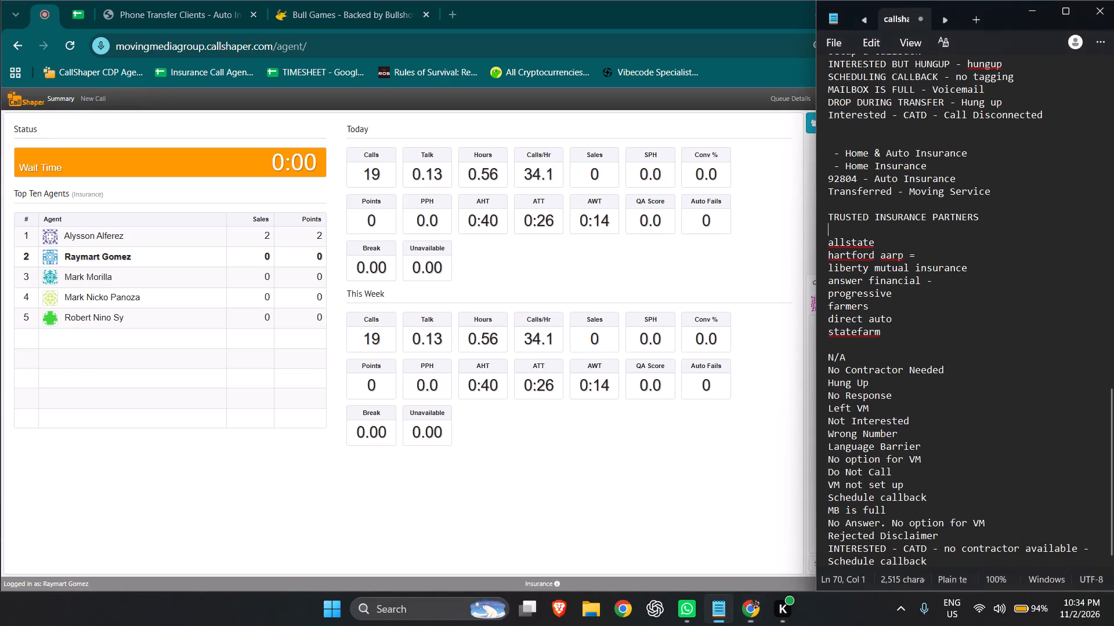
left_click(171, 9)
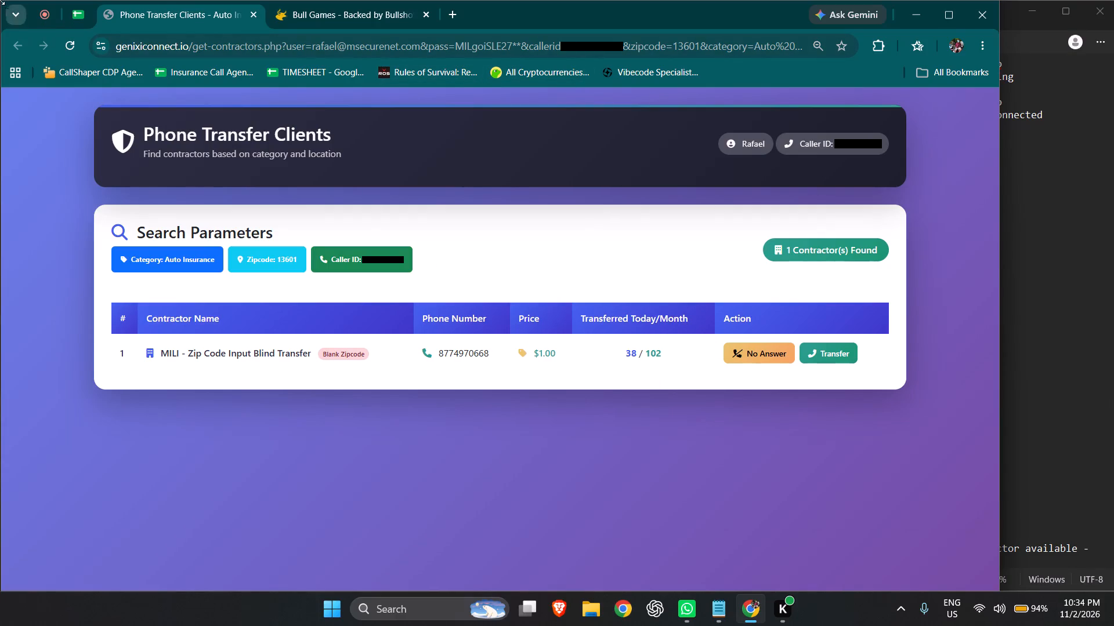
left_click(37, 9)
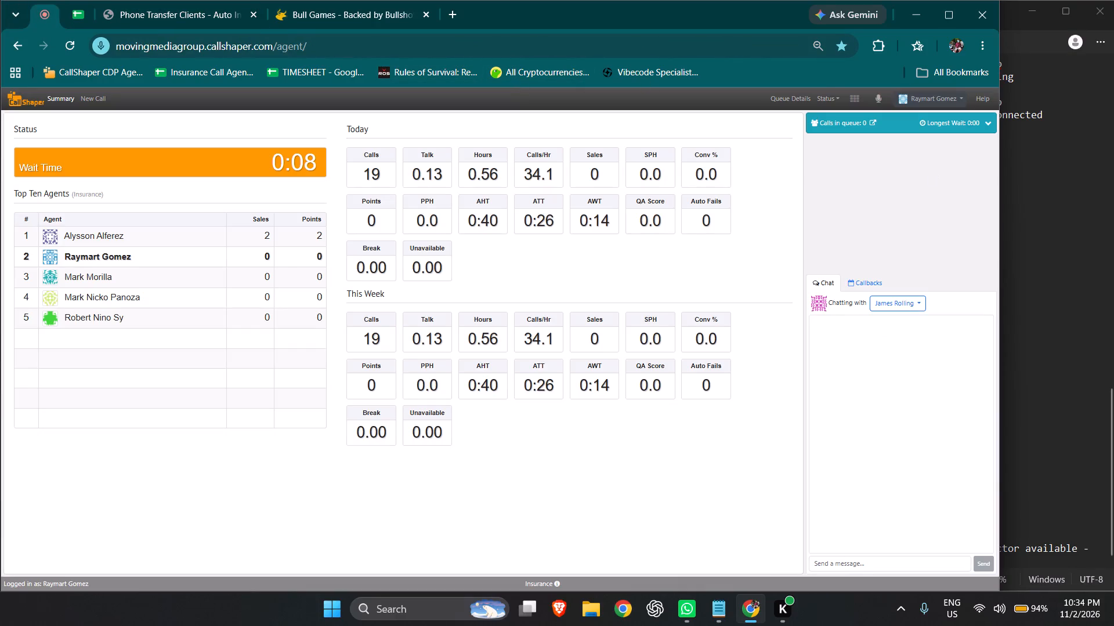
left_click(1102, 182)
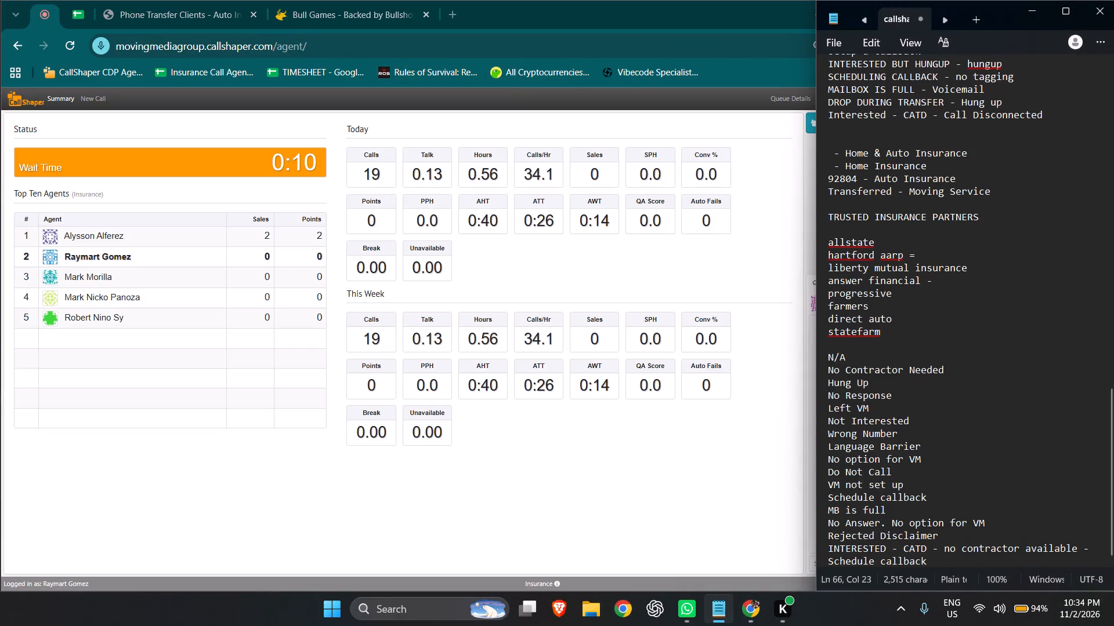
left_click_drag(859, 176, 809, 180)
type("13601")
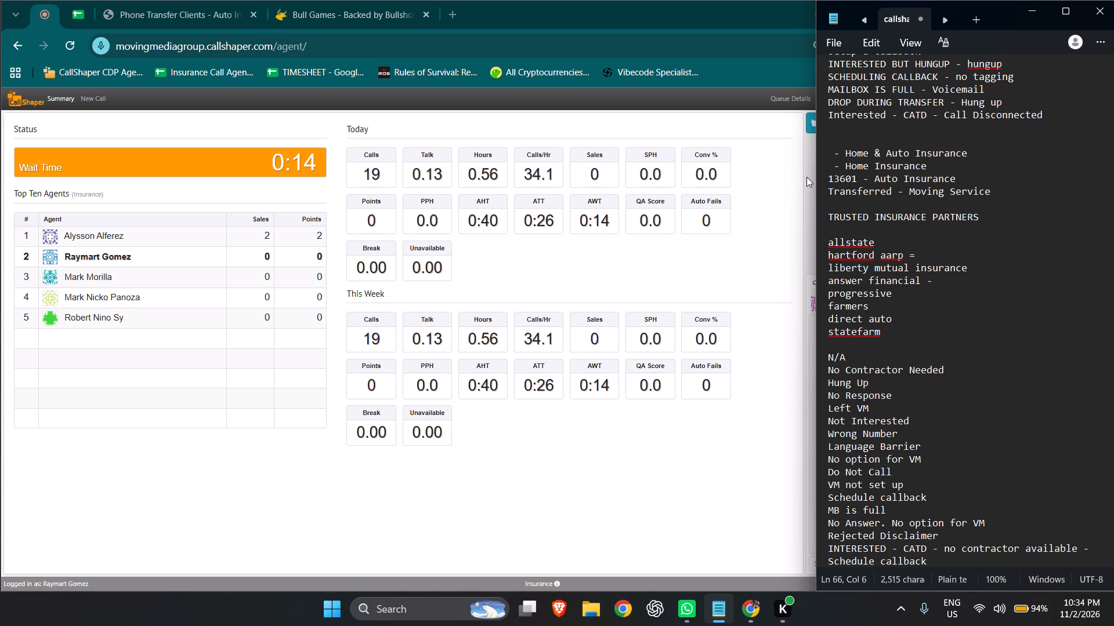
left_click(829, 175)
left_click(823, 174)
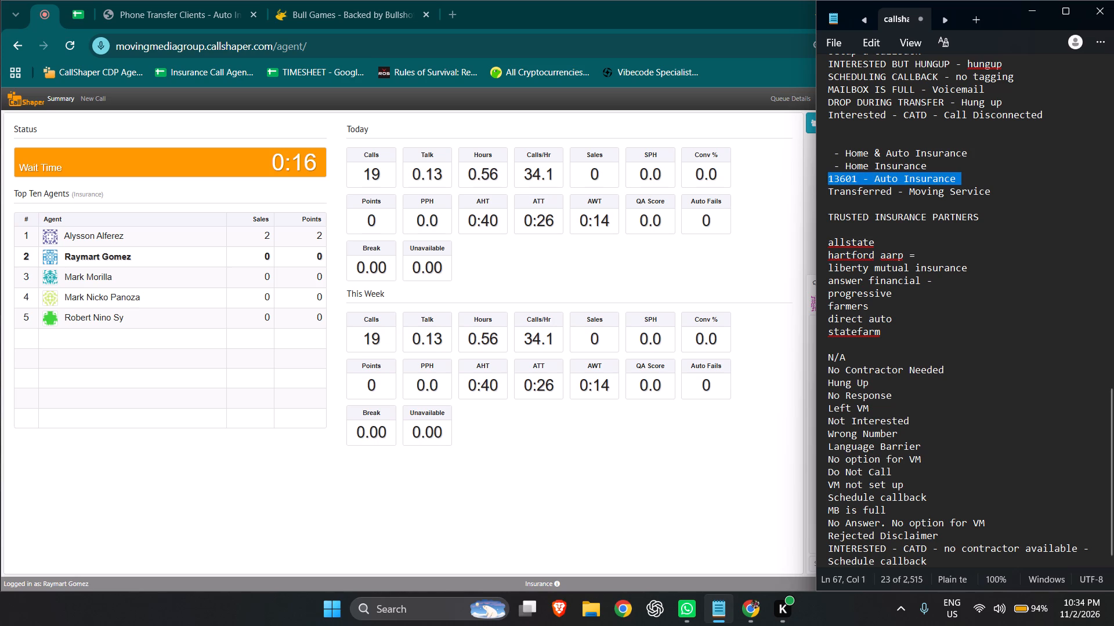
key("ctrl+c")
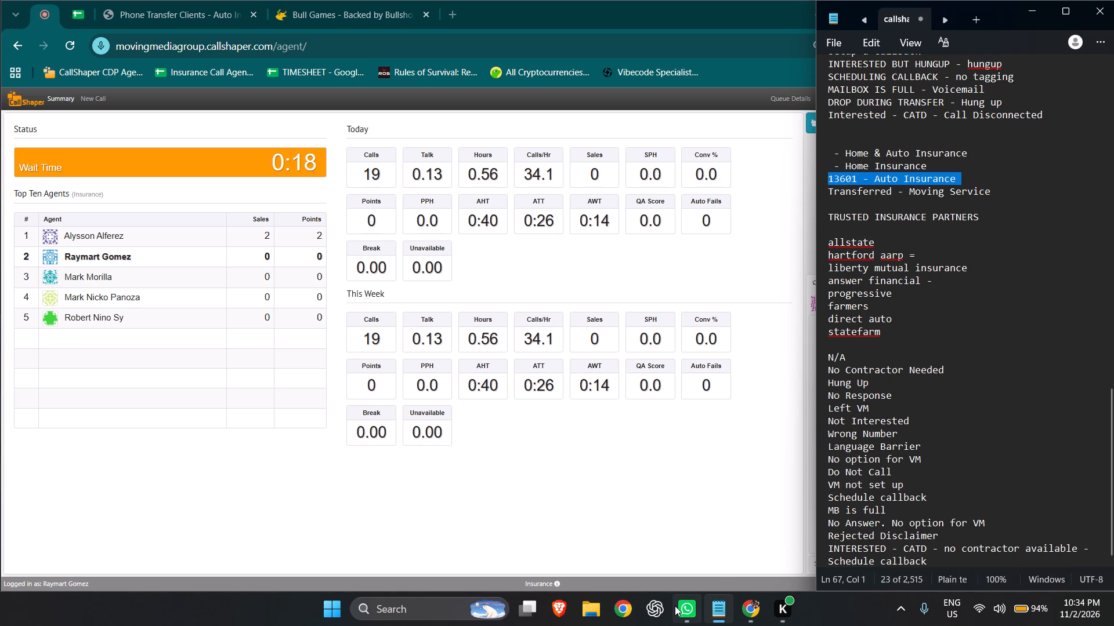
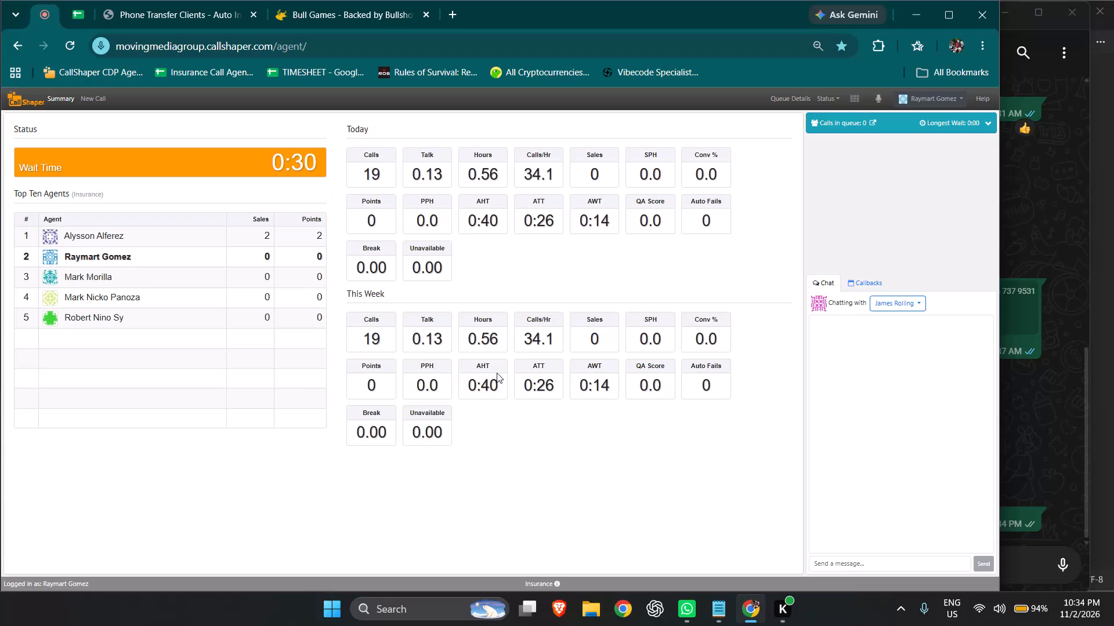
Close the Phone Transfer Clients page.
left_click(251, 13)
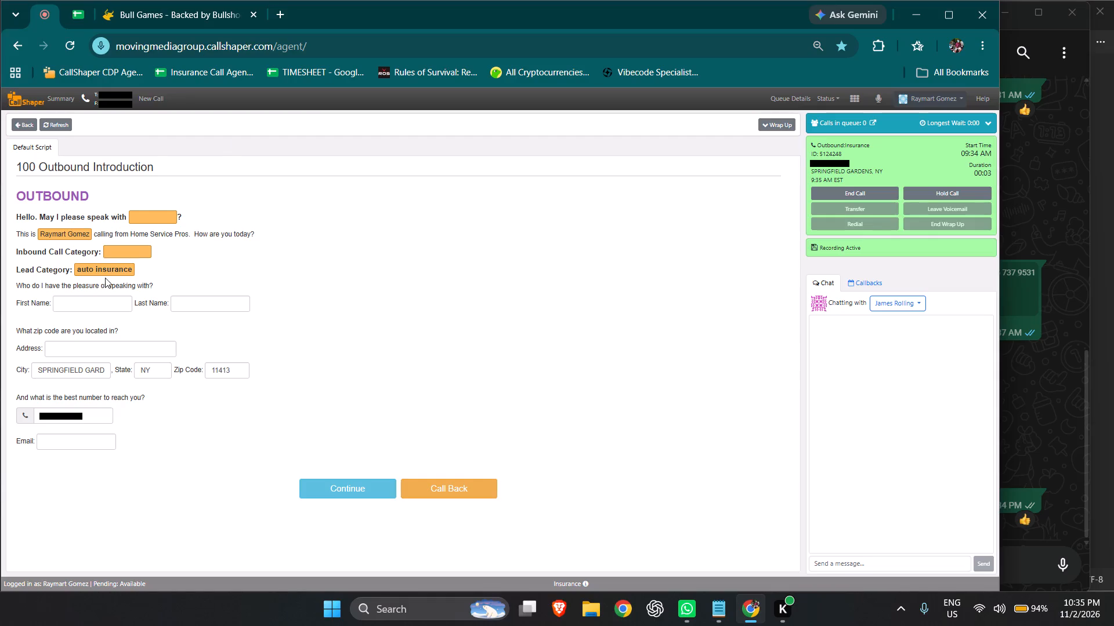
Record the Springfield Gardens lead's first name as "n/a" and add the note "left vm" on the Confirm Info page.
left_click(91, 307)
key("n")
key("slash")
key("a")
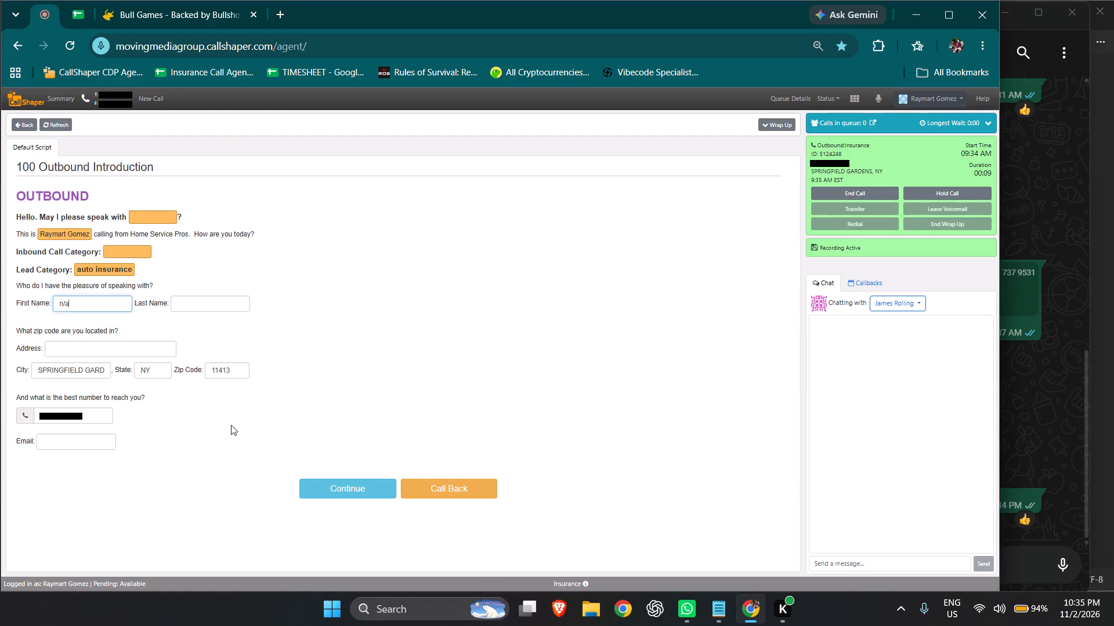
left_click(346, 482)
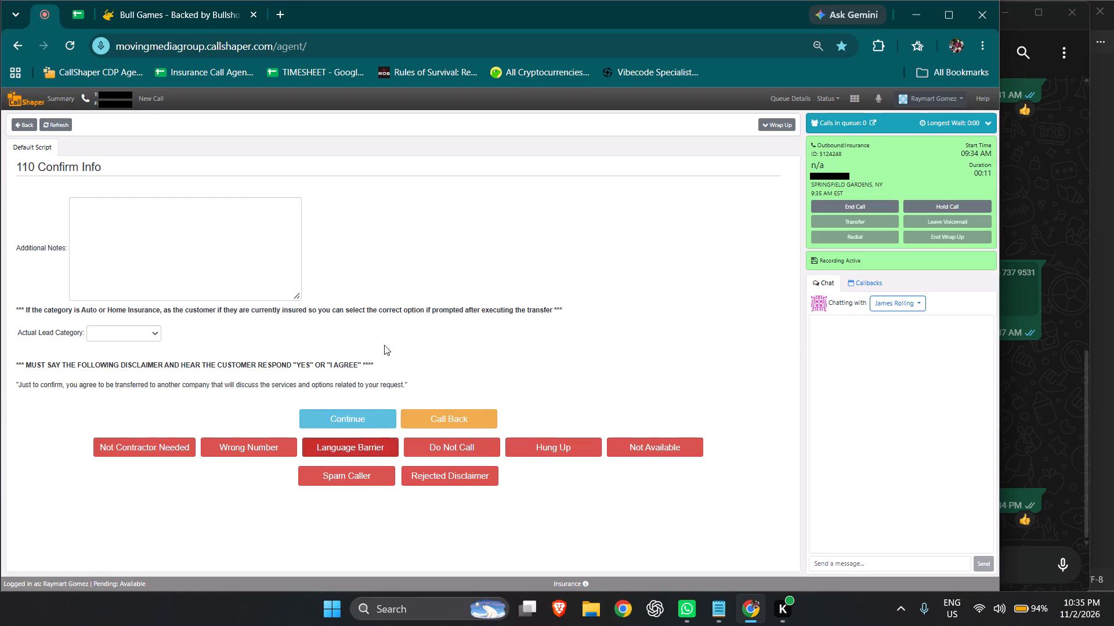
left_click(247, 264)
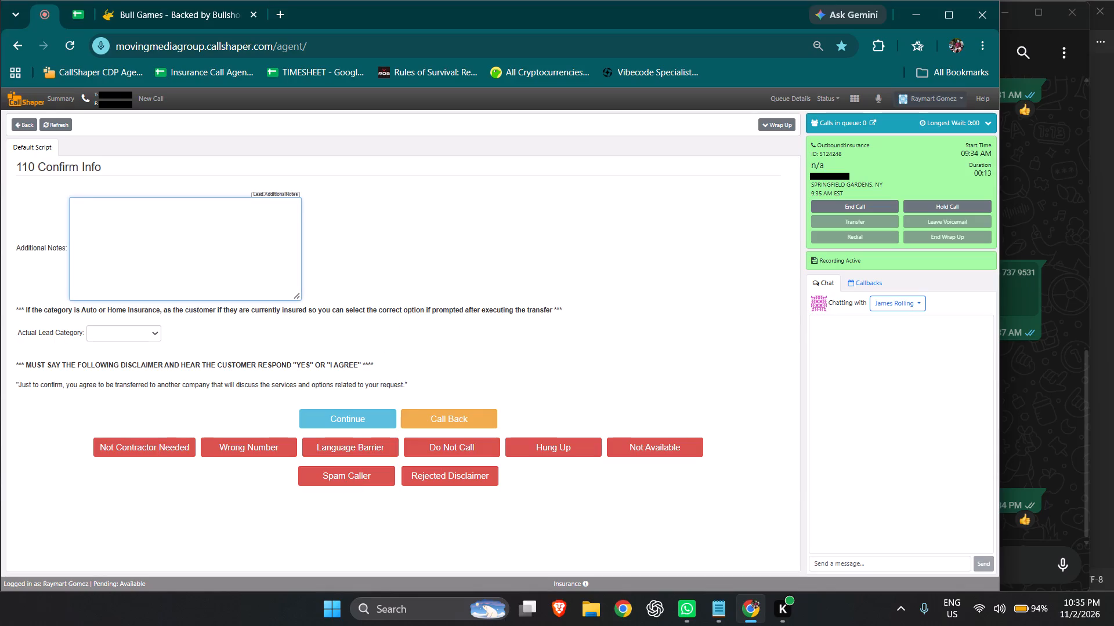
type("left vm")
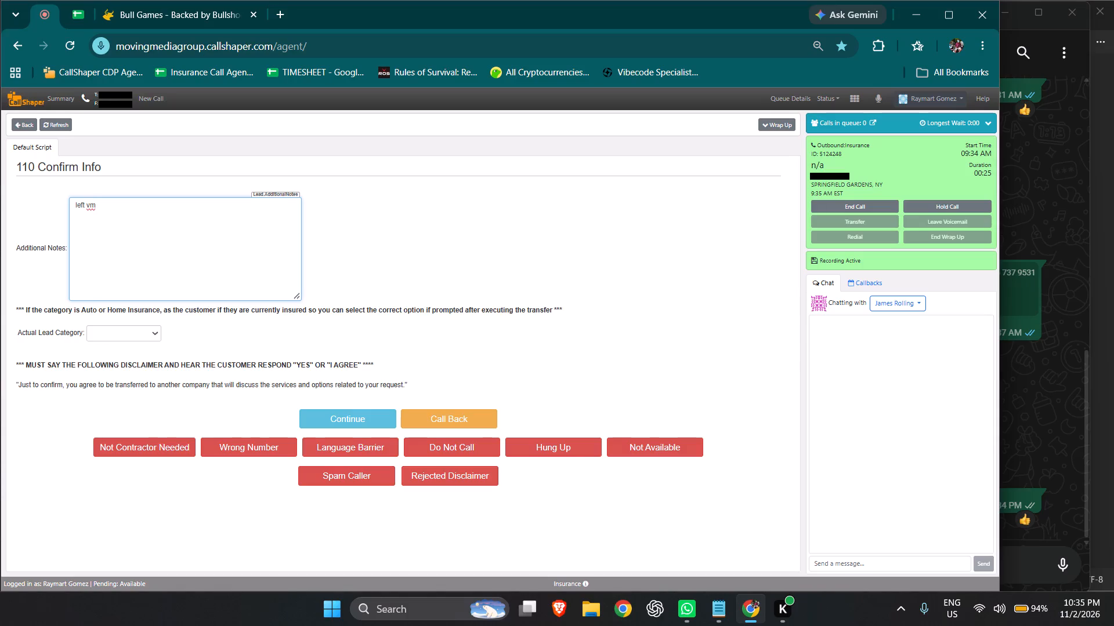
End the Springfield Gardens call, disposition it as Not Available and end its wrap-up.
left_click(870, 208)
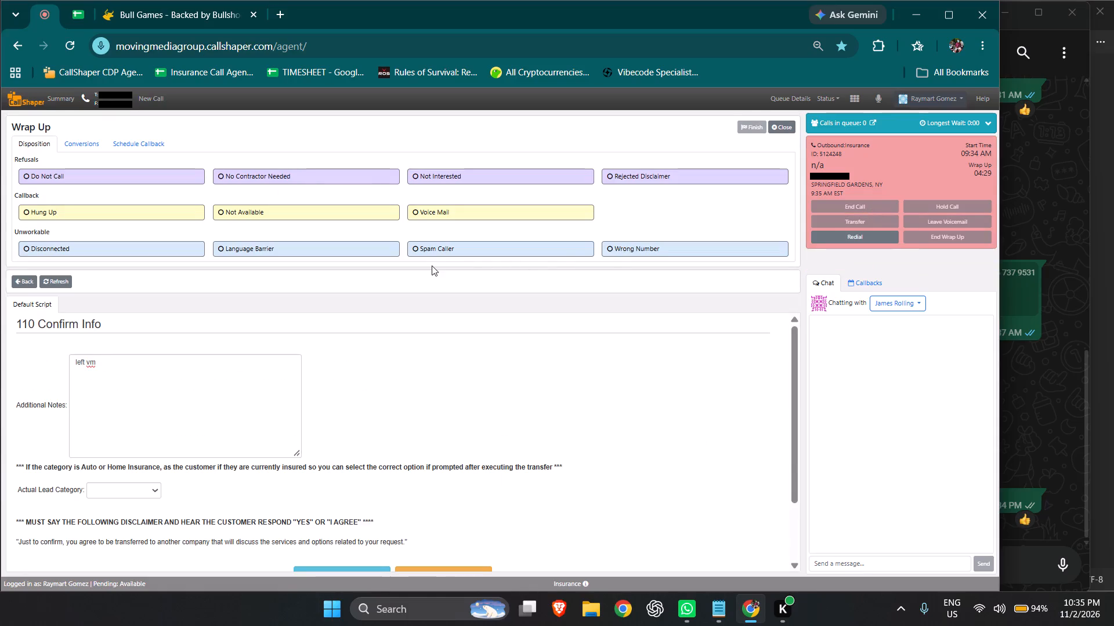
left_click(320, 213)
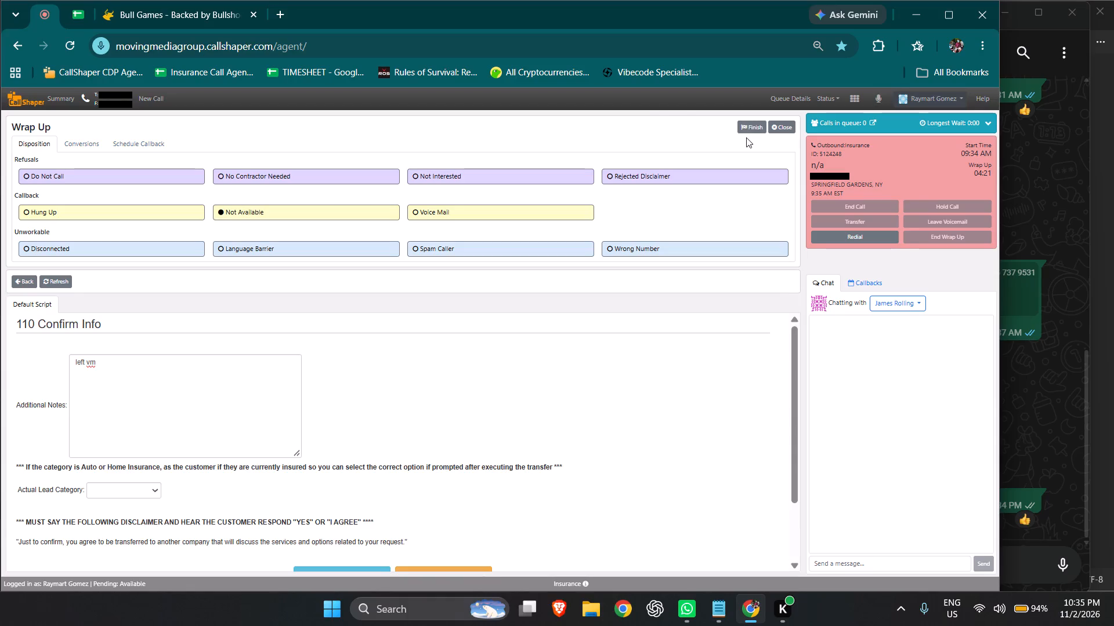
left_click(756, 125)
left_click(924, 235)
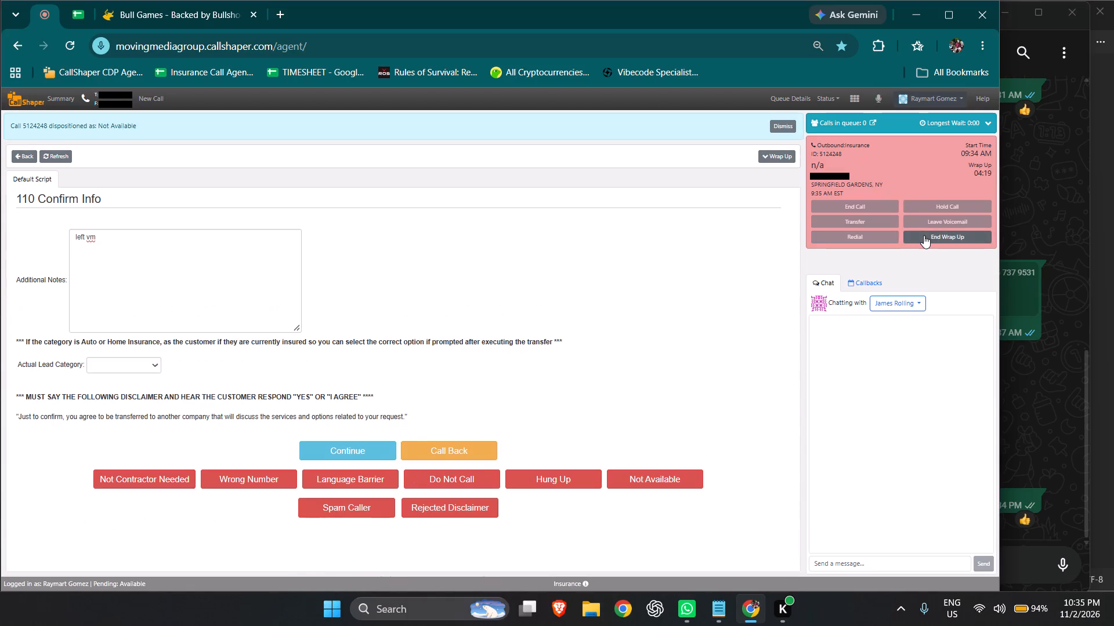
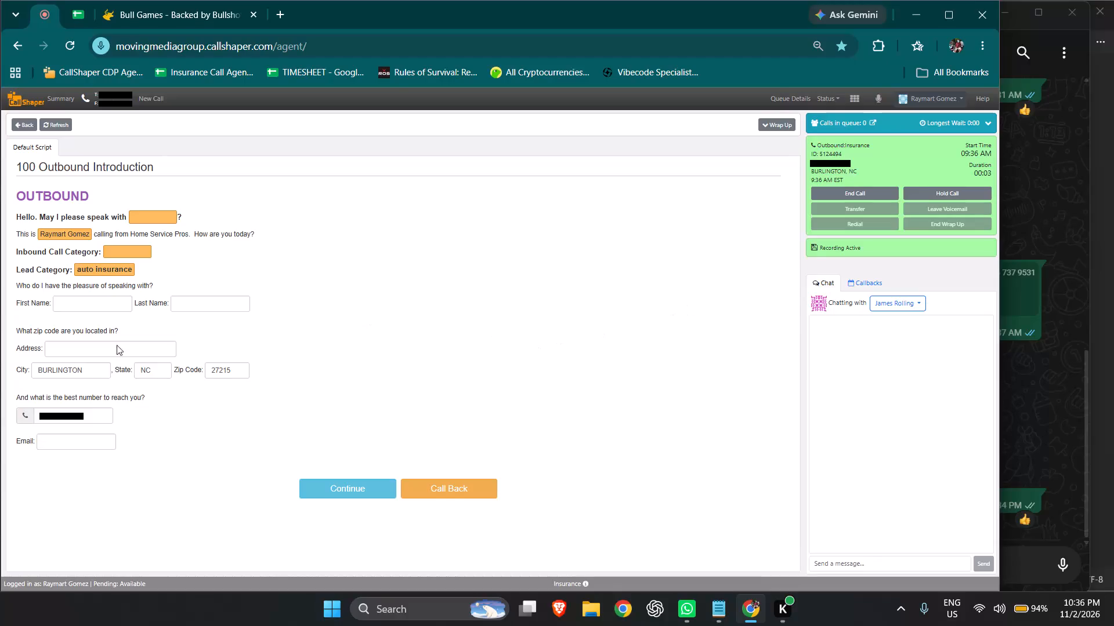
Record the Burlington lead's first name as "n/a" and add the note "do not call" on the Confirm Info page.
left_click(101, 310)
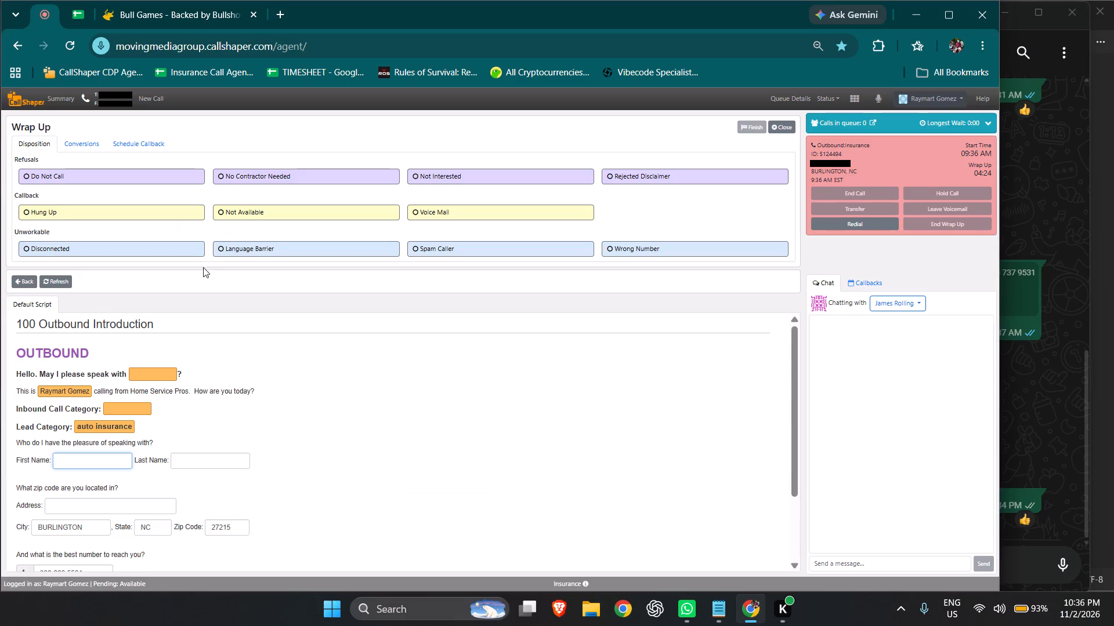
key("n")
type("/a")
scroll(161, 481, "down", 3)
left_click(334, 544)
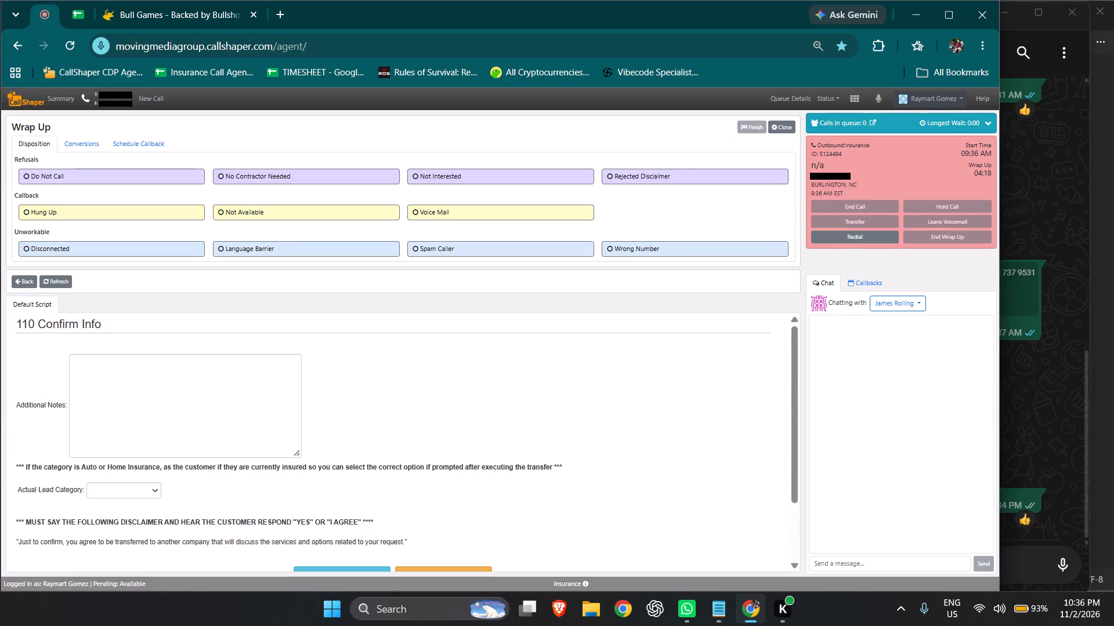
left_click(167, 367)
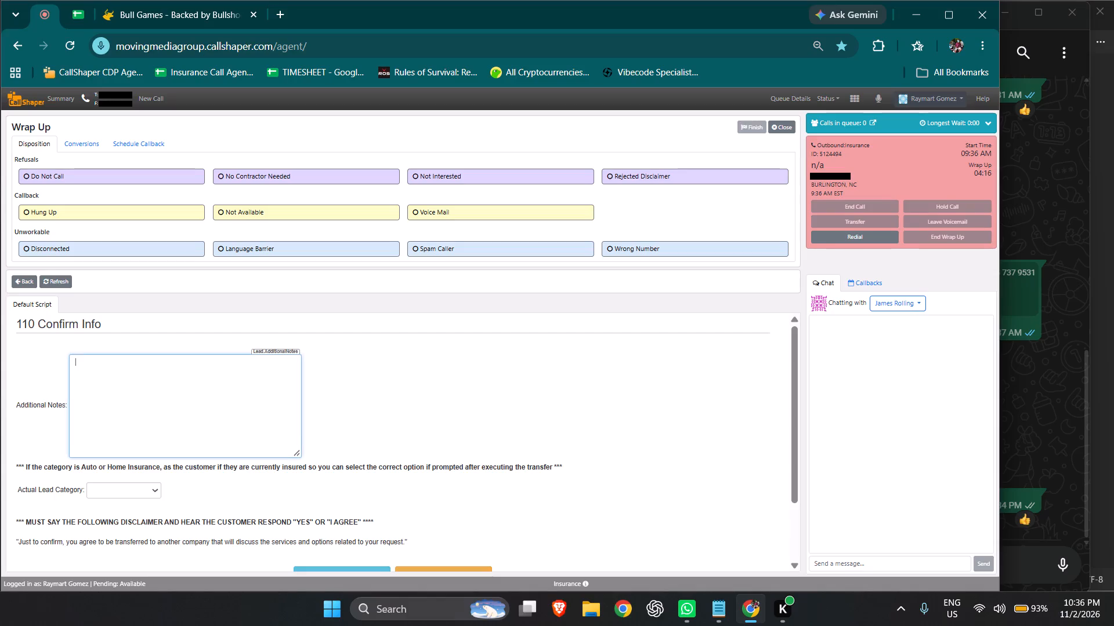
type("do not call")
Disposition the Burlington call as Do Not Call and end its wrap-up.
left_click(161, 184)
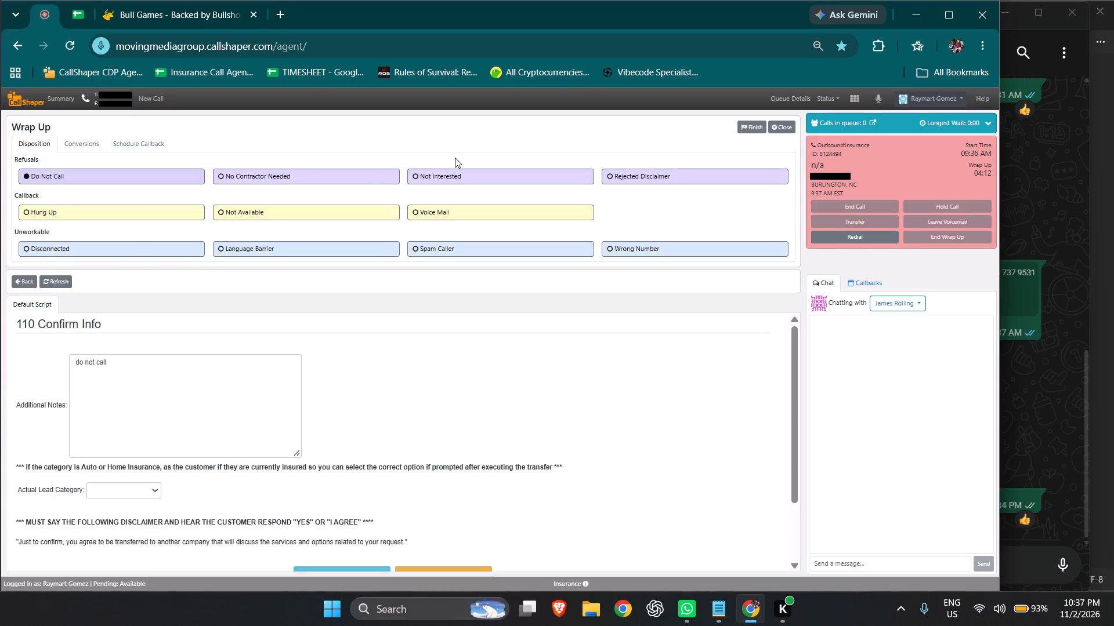
left_click(761, 123)
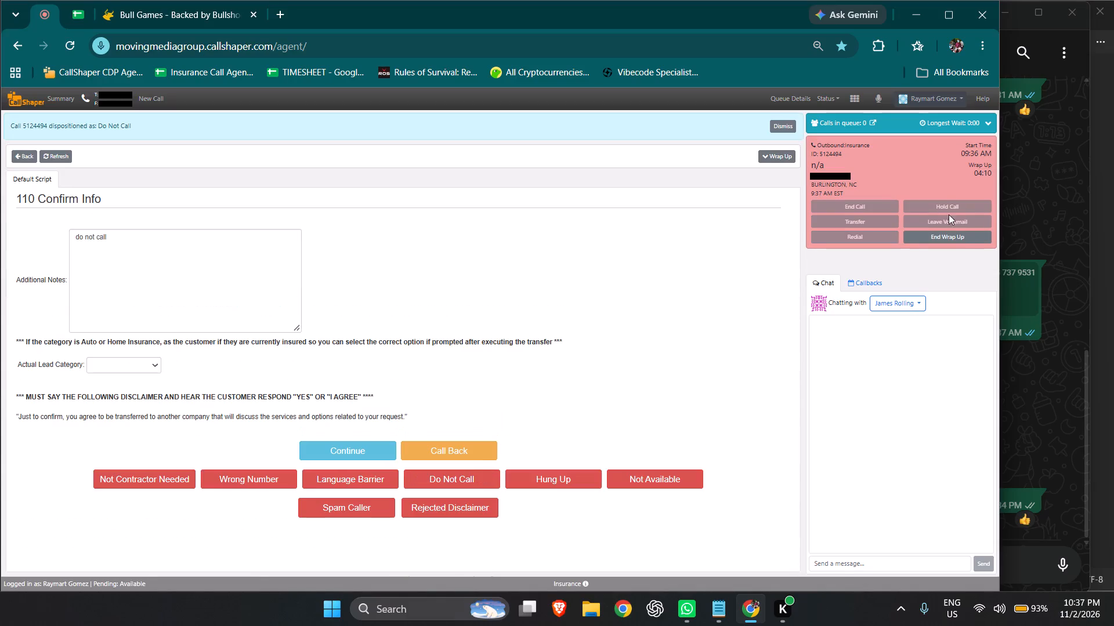
left_click(959, 231)
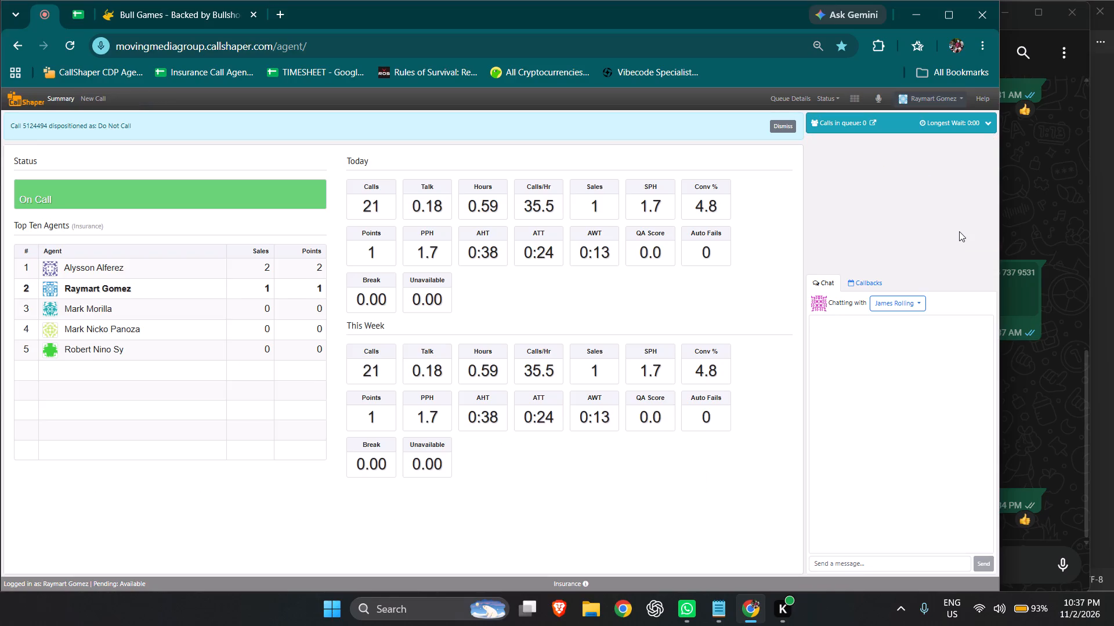
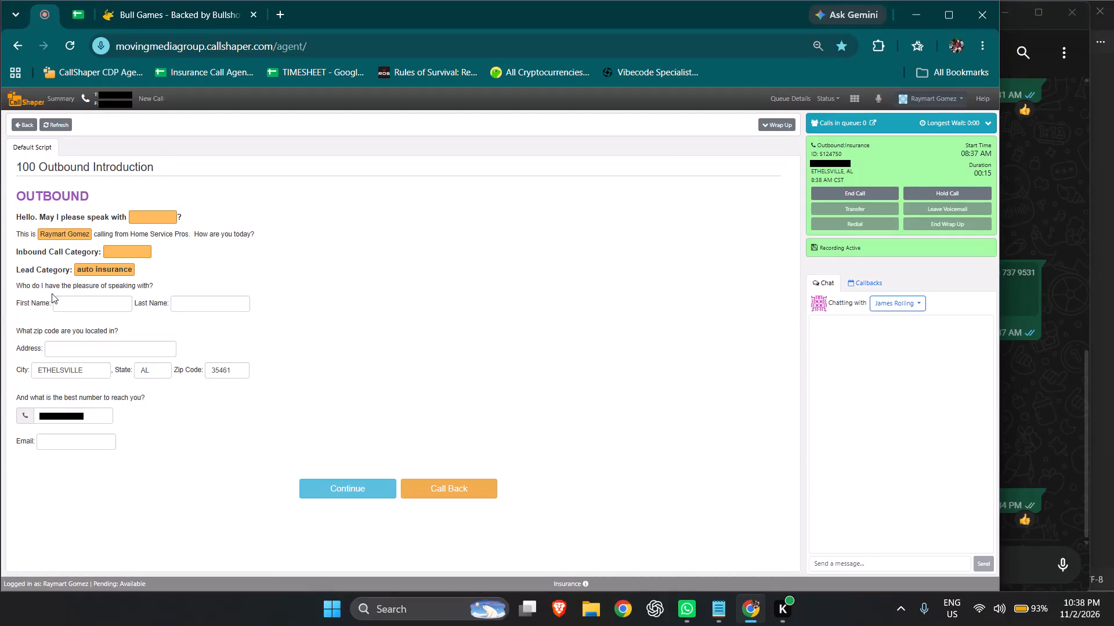
Record the Ethelsville lead's first name as "n/a" and add the note "no answer. no option for vm" on the Confirm Info page.
left_click(85, 303)
type("n/a")
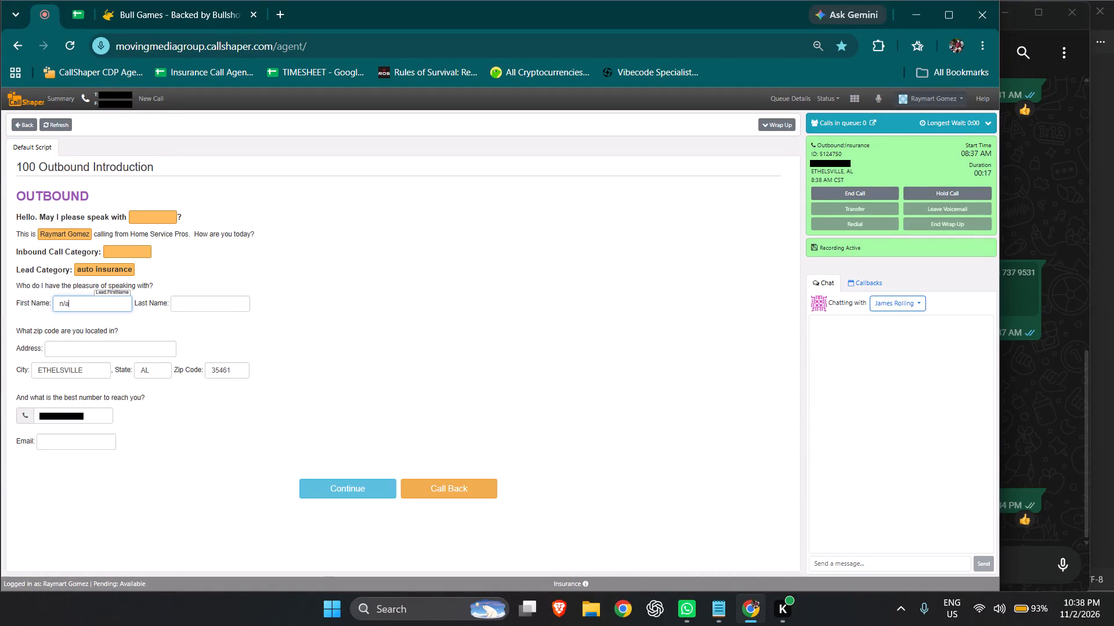
left_click(352, 484)
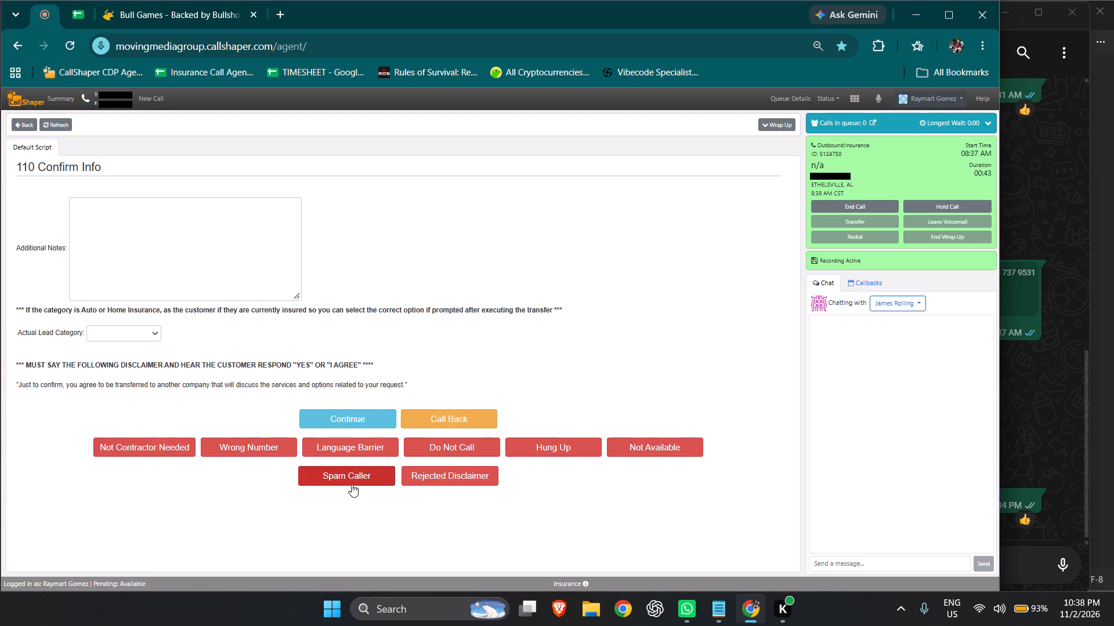
left_click(352, 484)
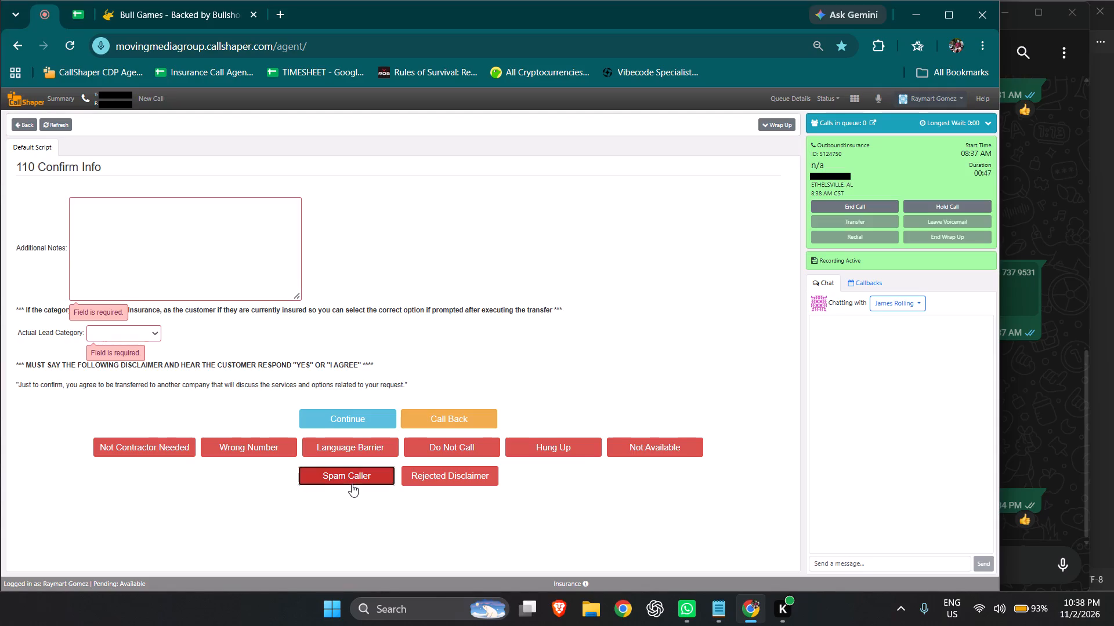
left_click(297, 261)
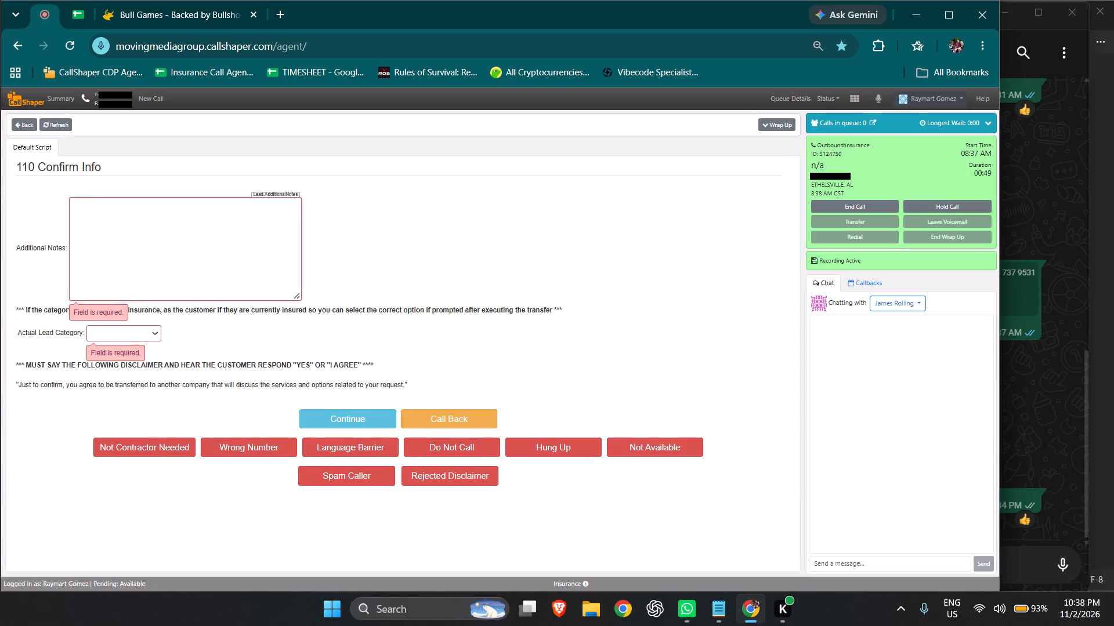
key("n")
type("o a")
type("nswer. no option for vm")
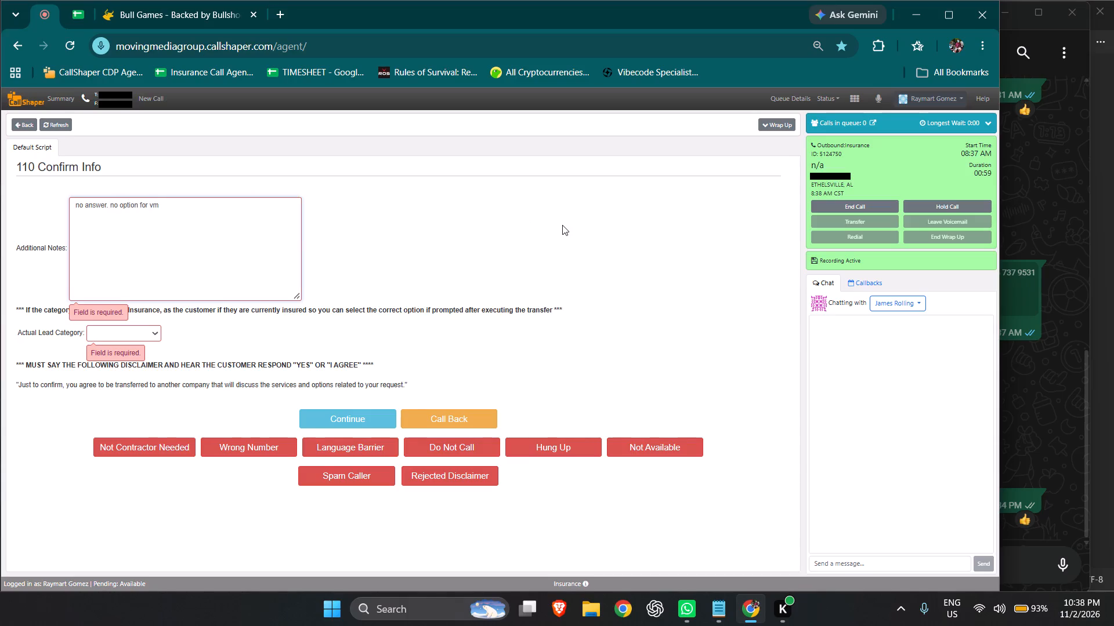
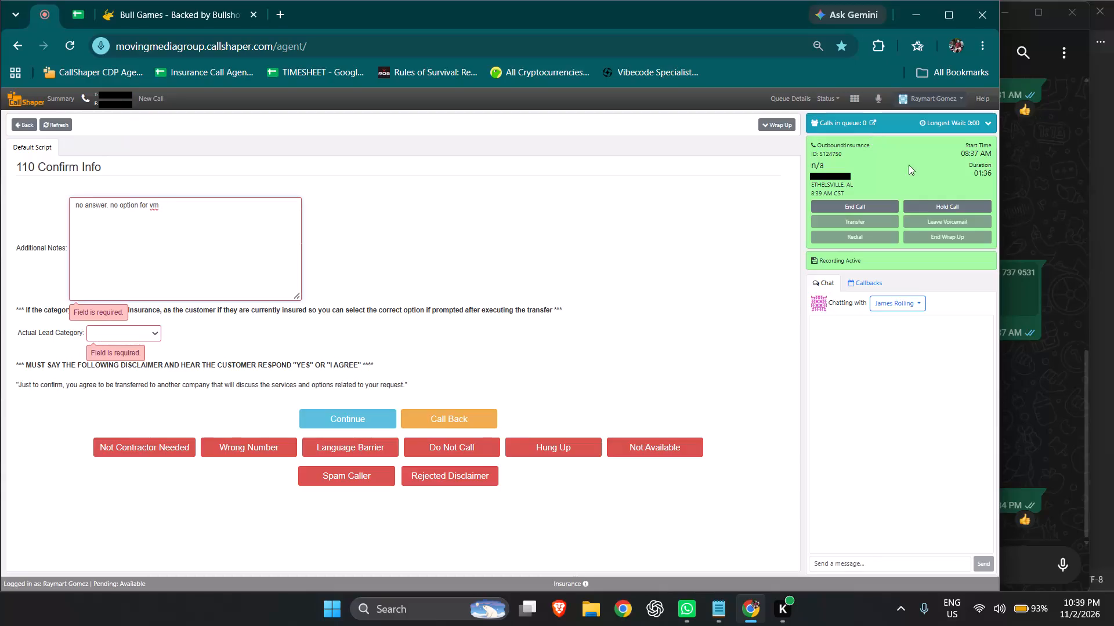
End the Ethelsville call, disposition it as Voice Mail and end the wrap-up.
left_click(848, 205)
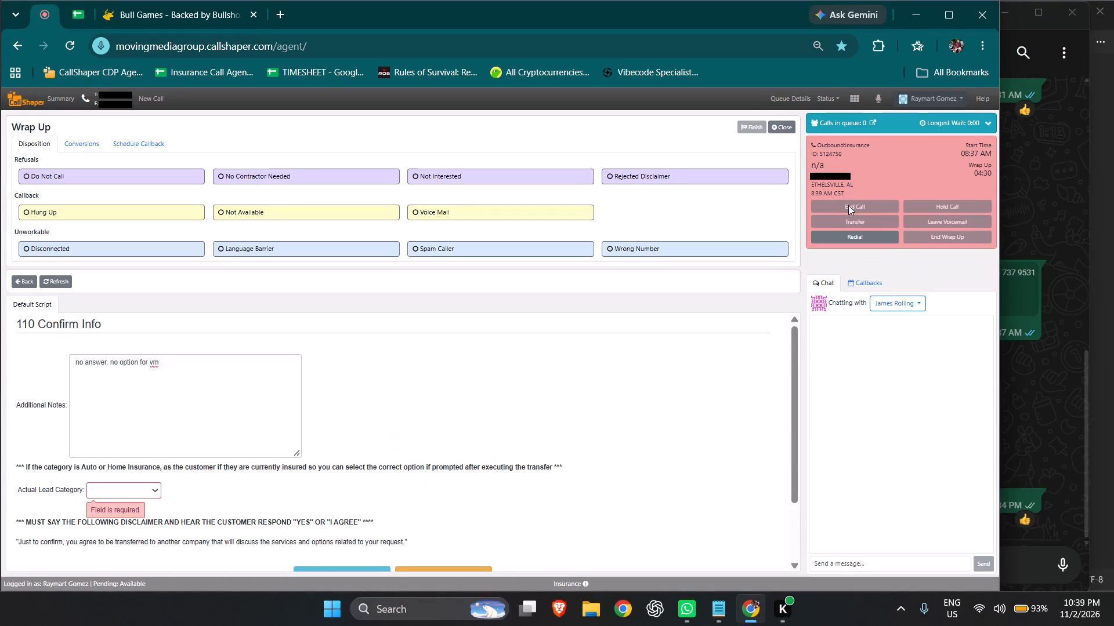
left_click(336, 203)
left_click(335, 214)
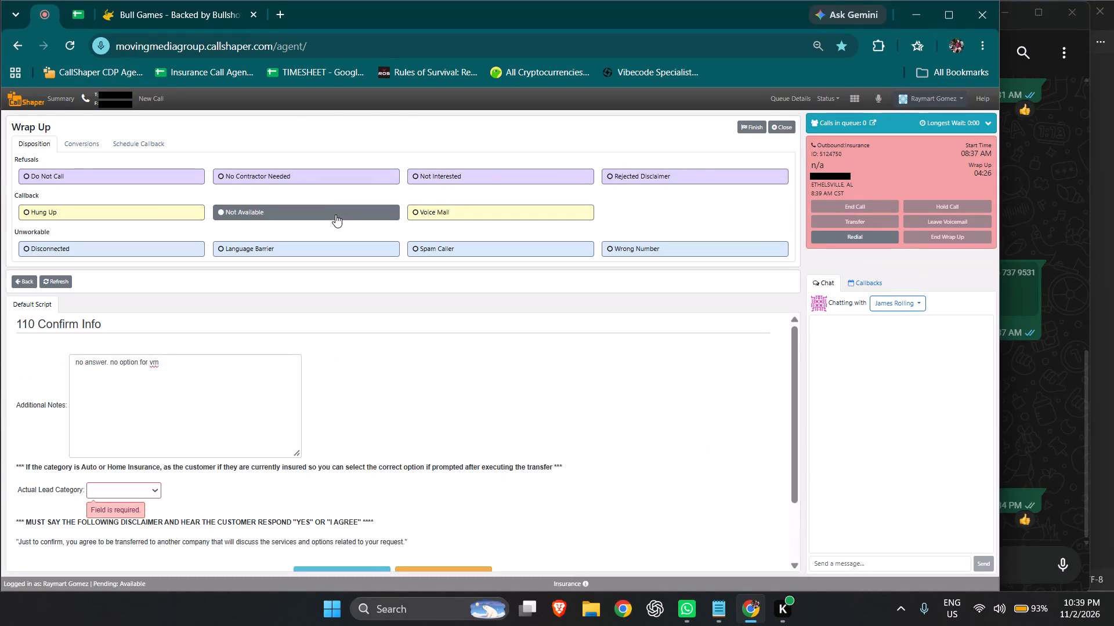
left_click(485, 214)
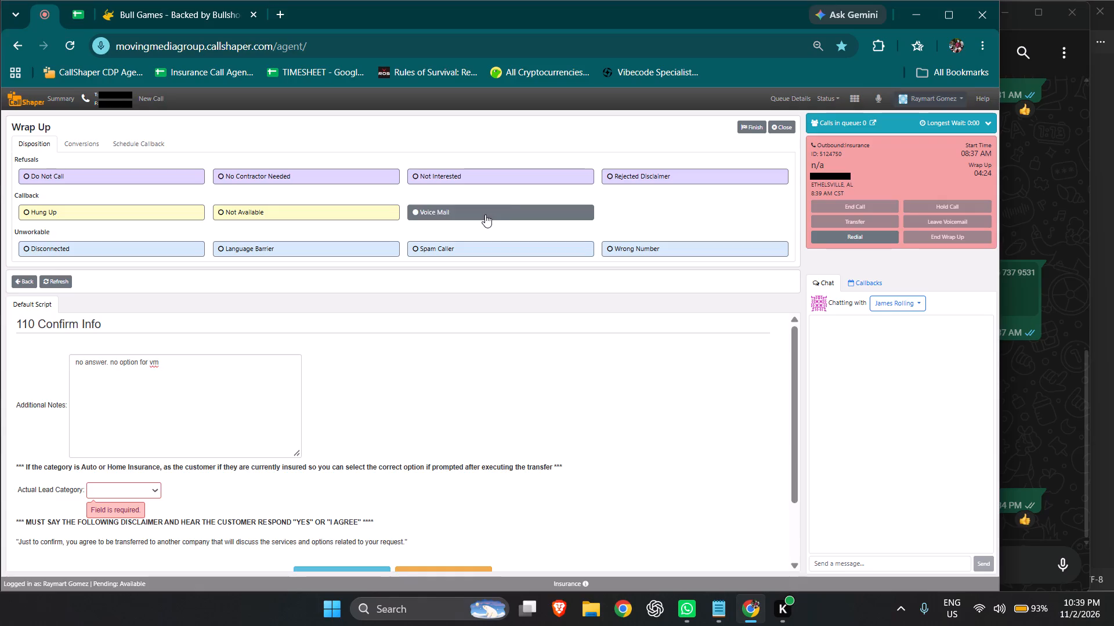
left_click(748, 125)
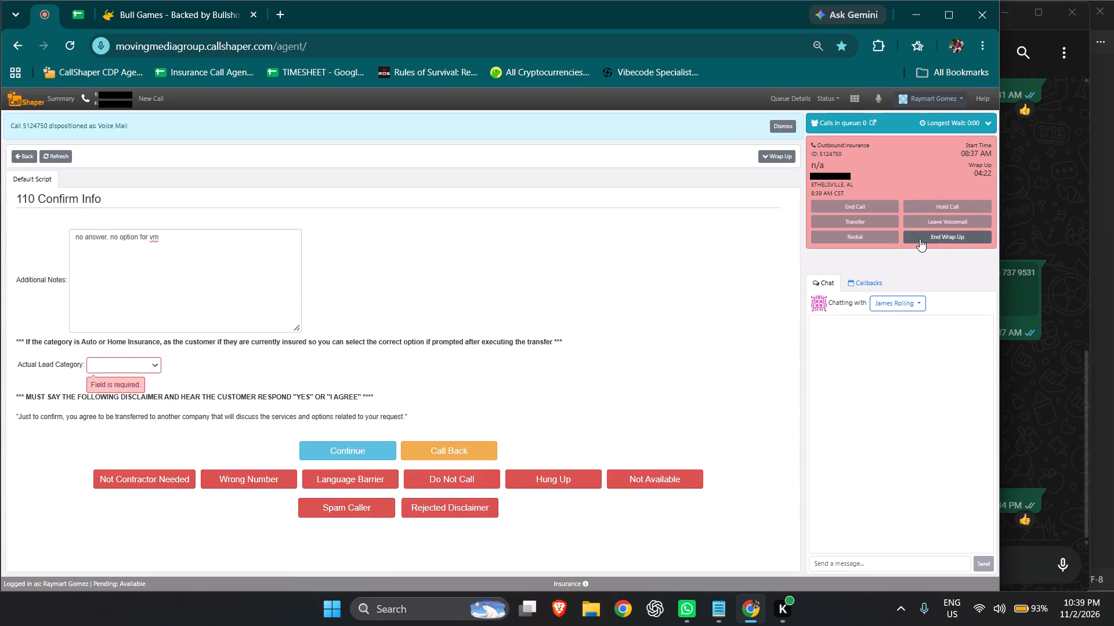
left_click(921, 239)
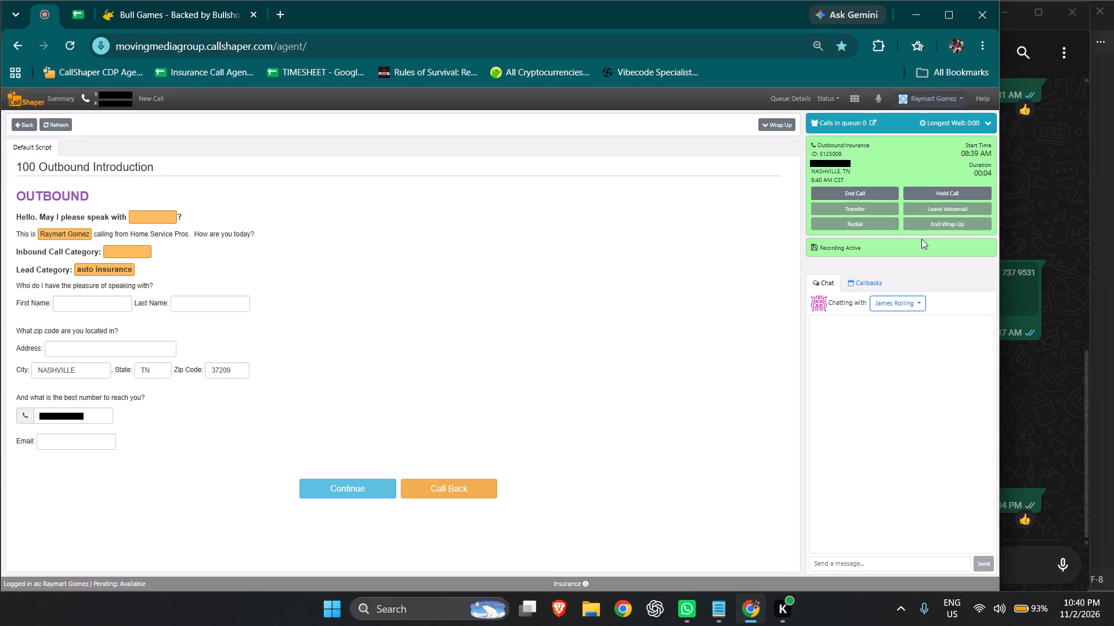
Record the Nashville lead's first name as "n/a" and add the note "no contractor needed" on the Confirm Info page.
left_click(122, 311)
key("n")
type("/a")
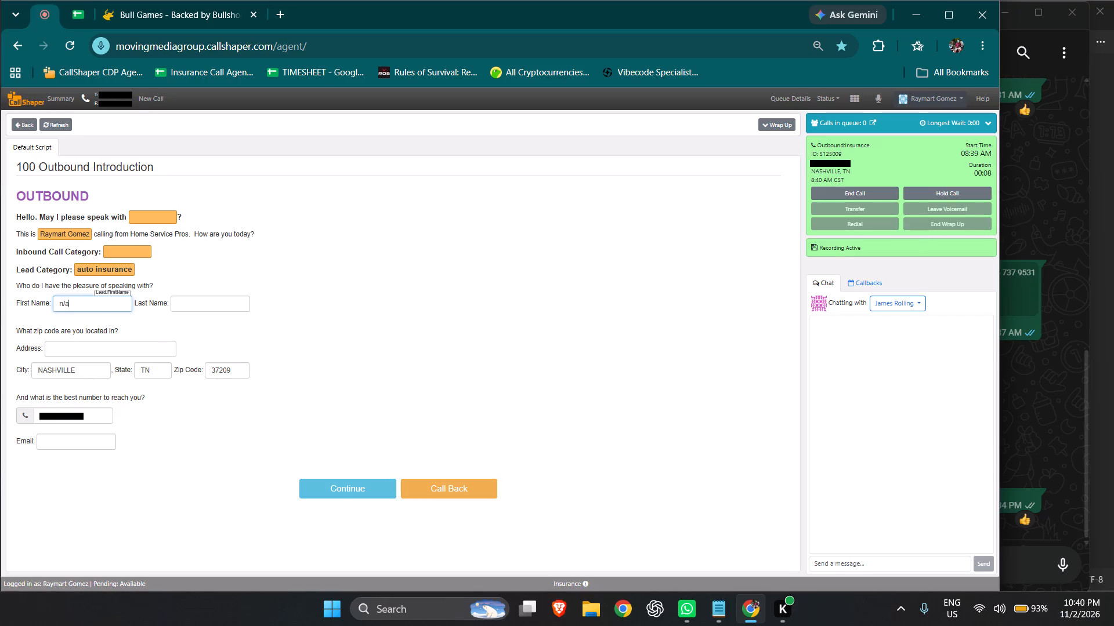
left_click(353, 485)
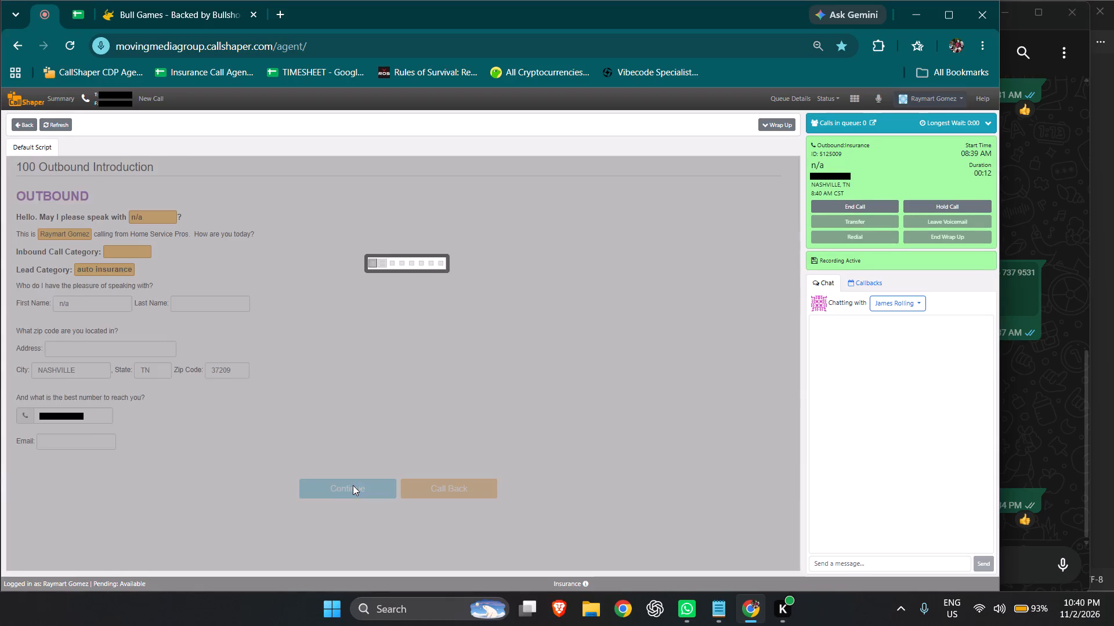
left_click(143, 243)
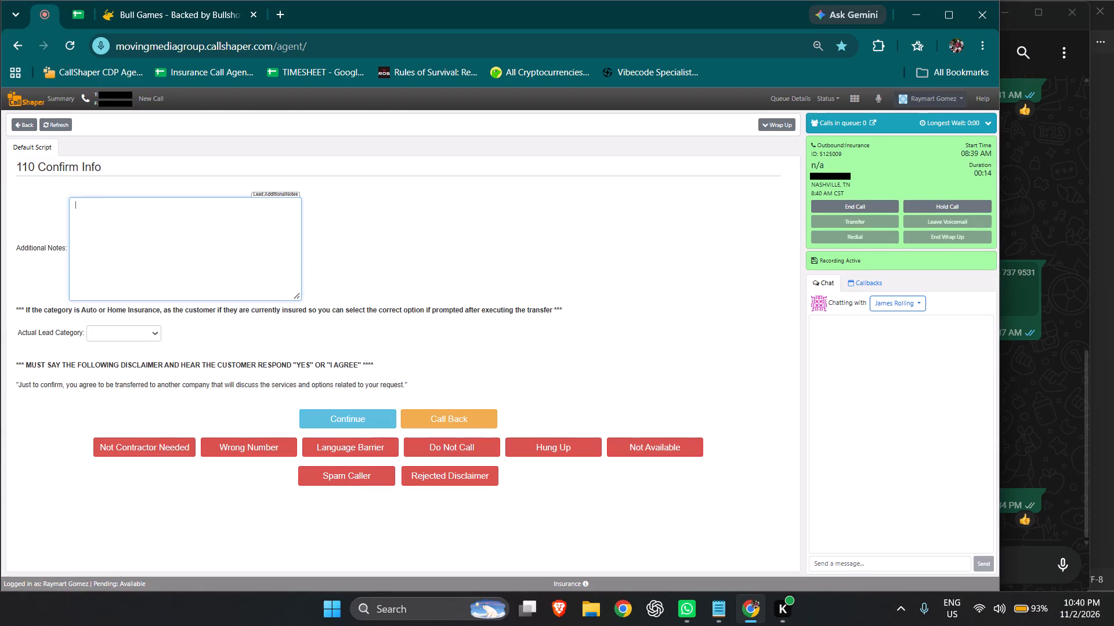
type("no contractor needed")
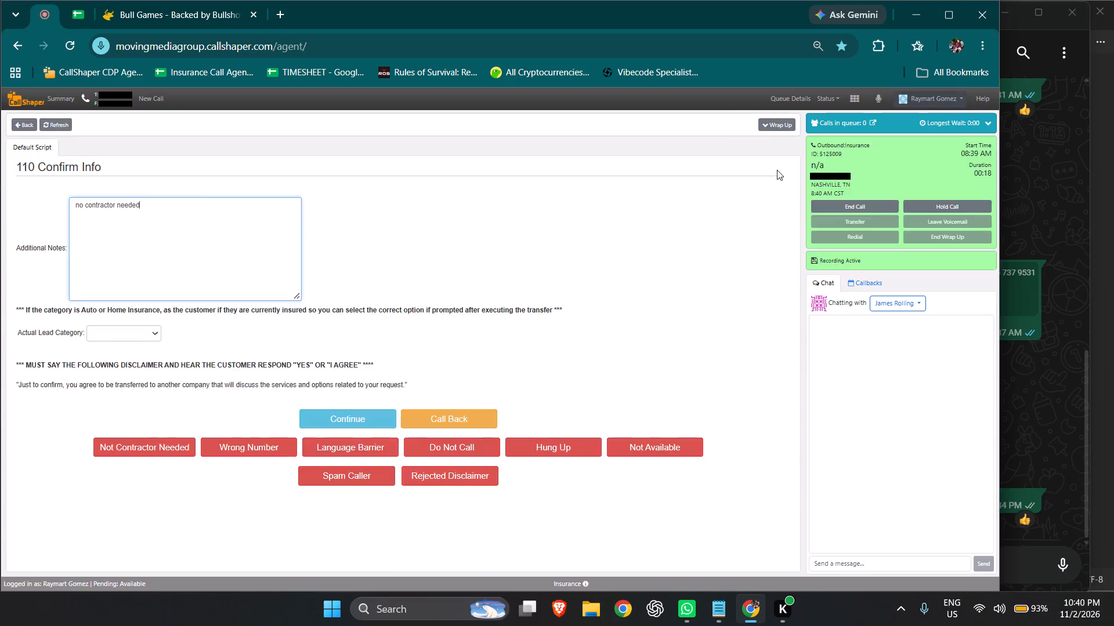
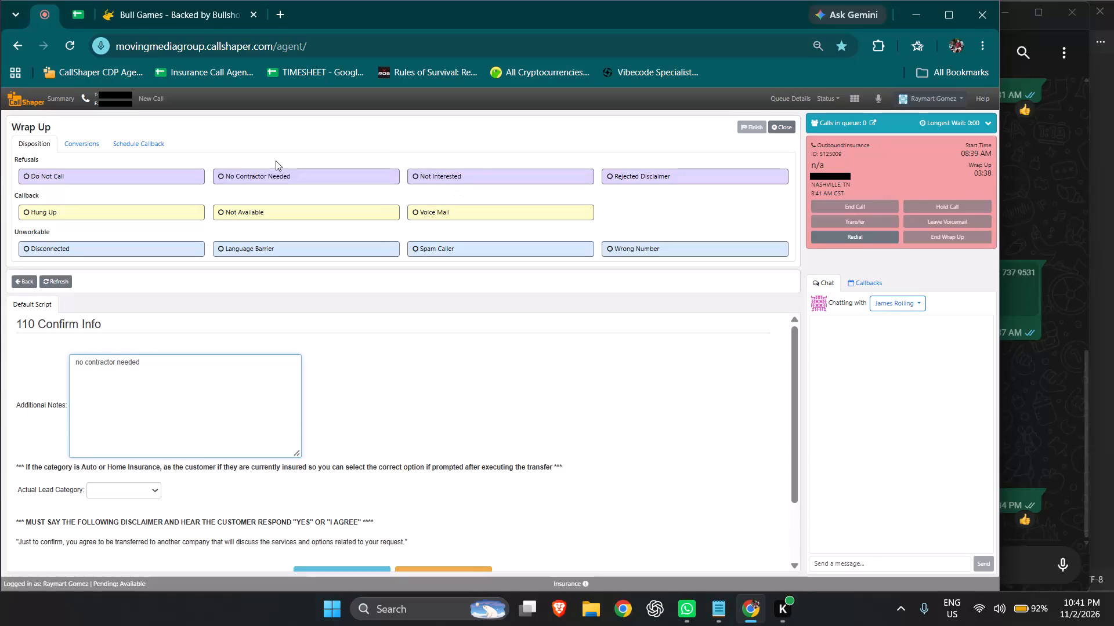
Disposition the Nashville call as No Contractor Needed and end the wrap-up.
left_click(283, 179)
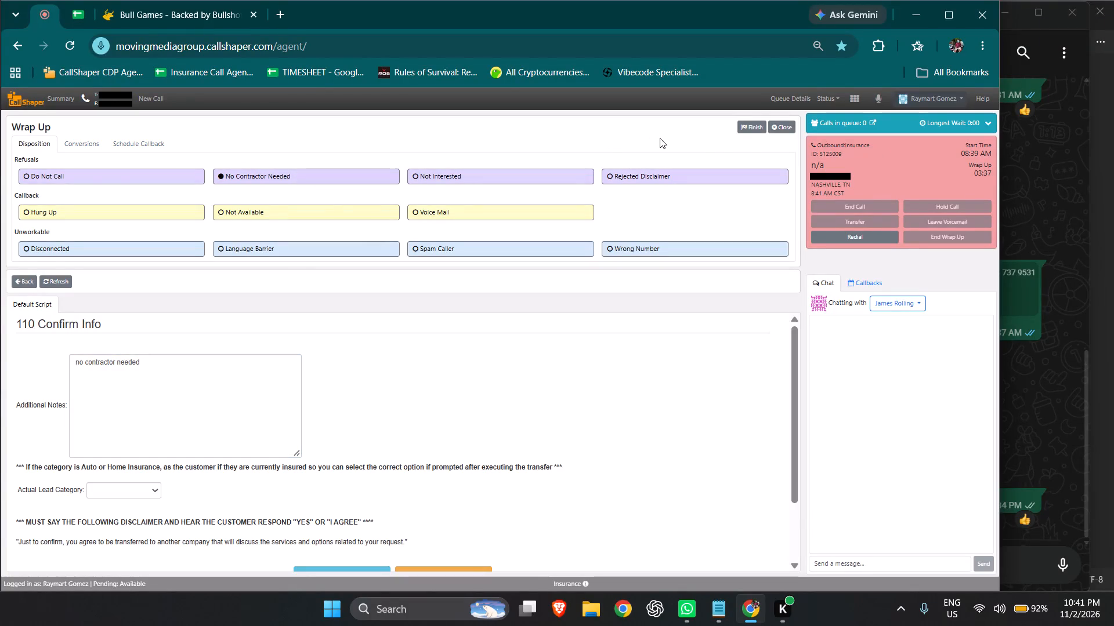
left_click(753, 126)
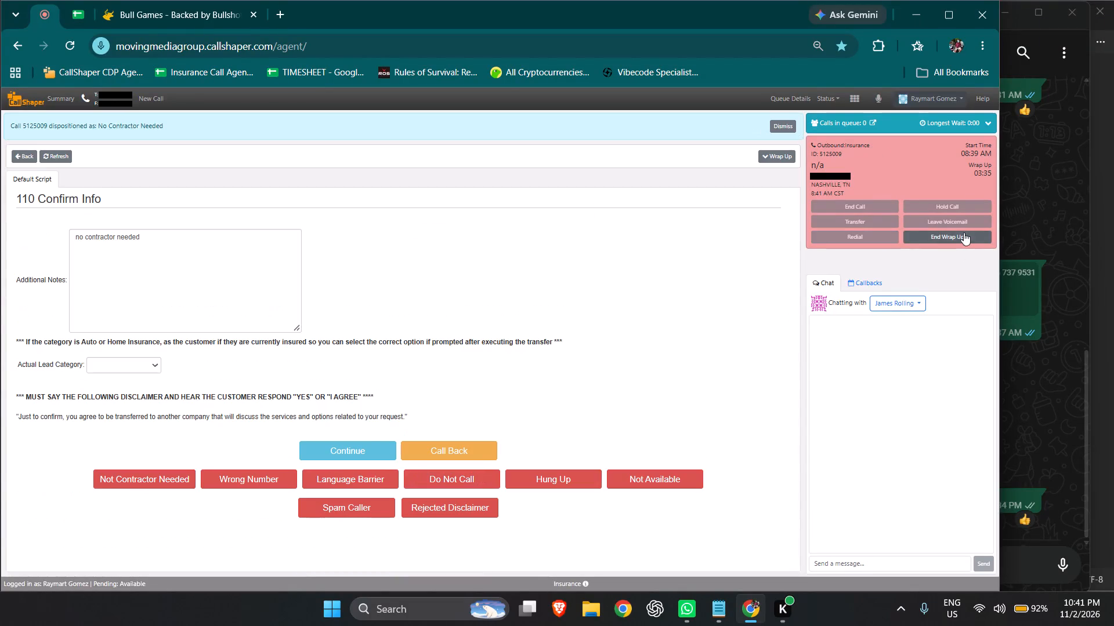
left_click(964, 232)
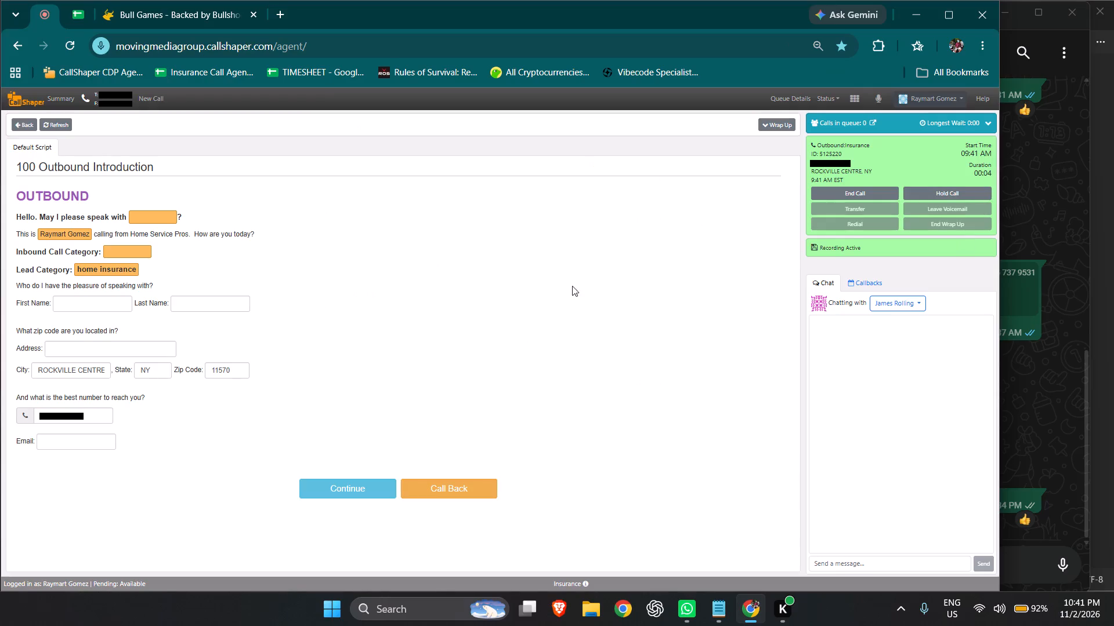
Enter "n/a" as the Rockville Centre lead's first name on the Outbound Introduction page.
left_click(111, 294)
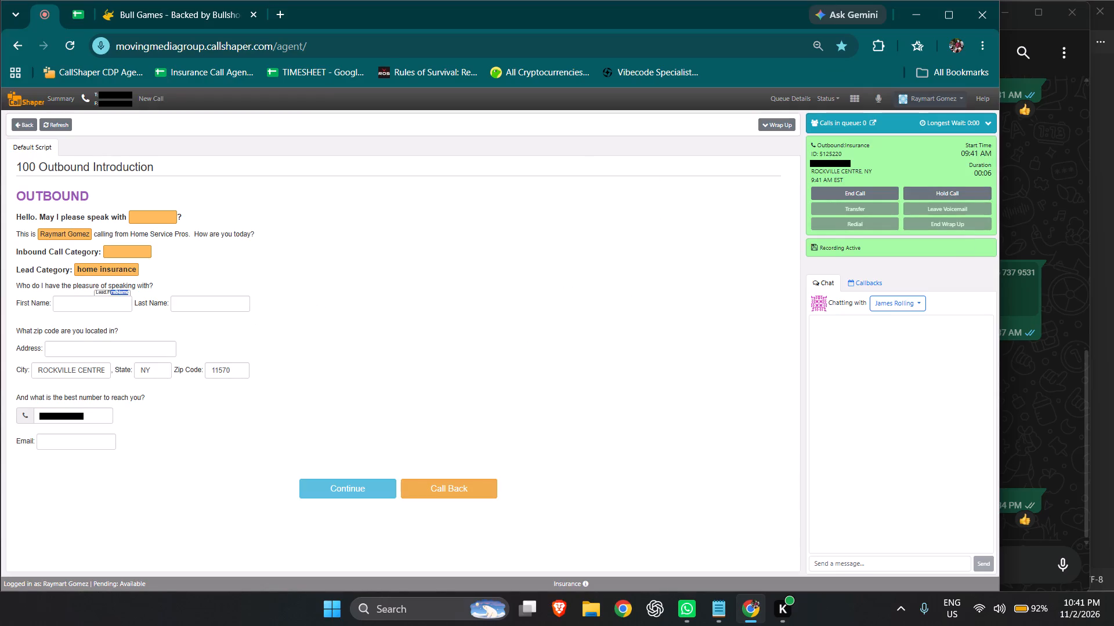
left_click(108, 299)
type("n/a")
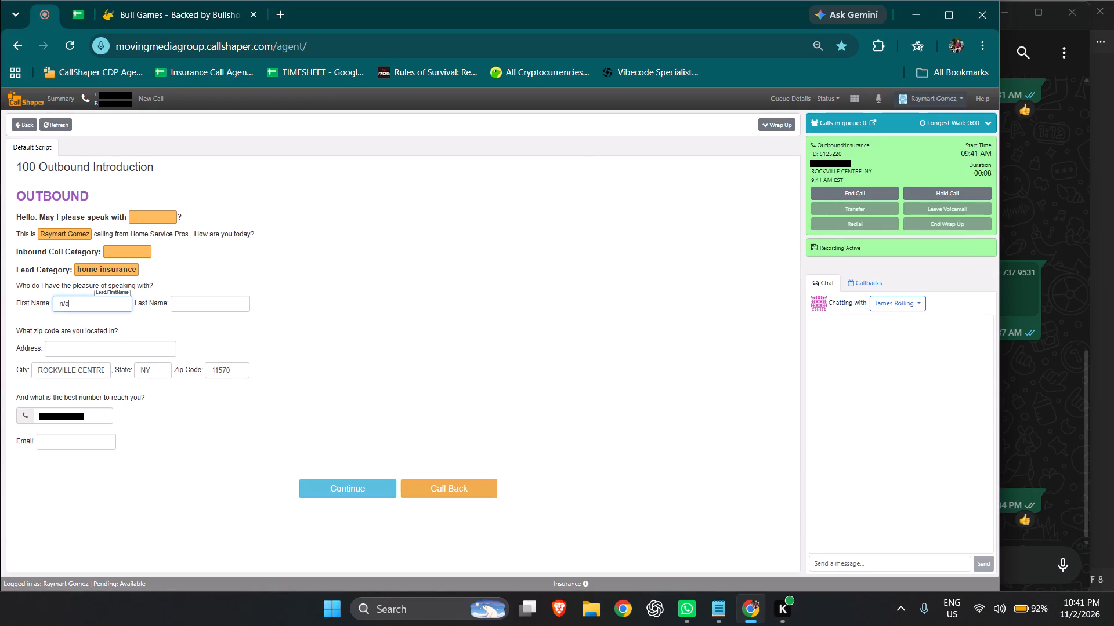
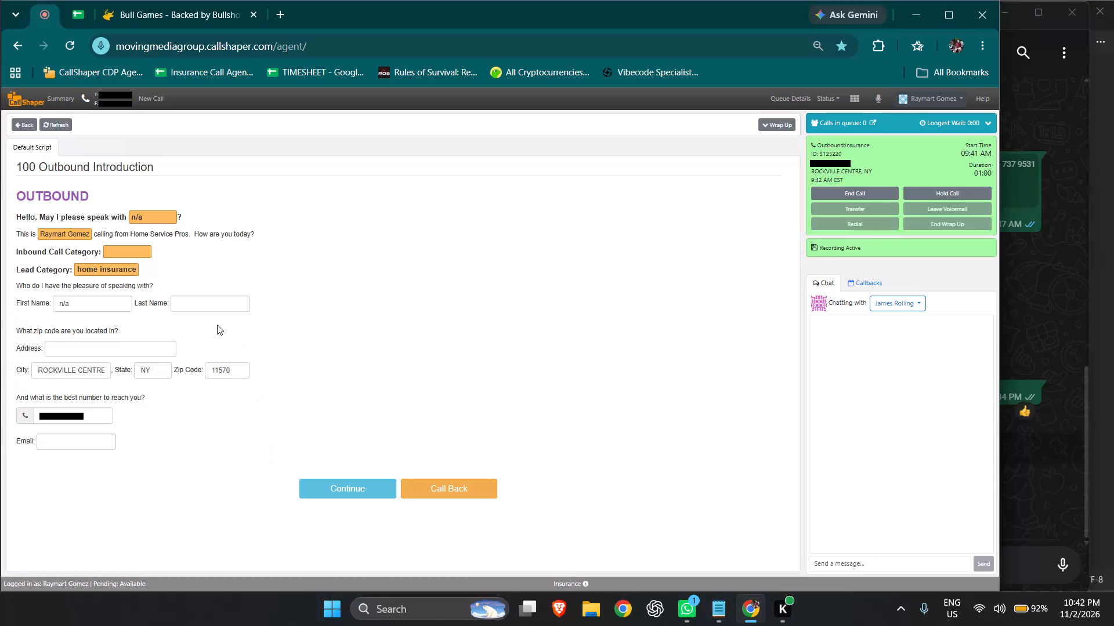
Select the Rockville Centre lead's first name entry for editing on the Outbound Introduction page.
triple_click(115, 303)
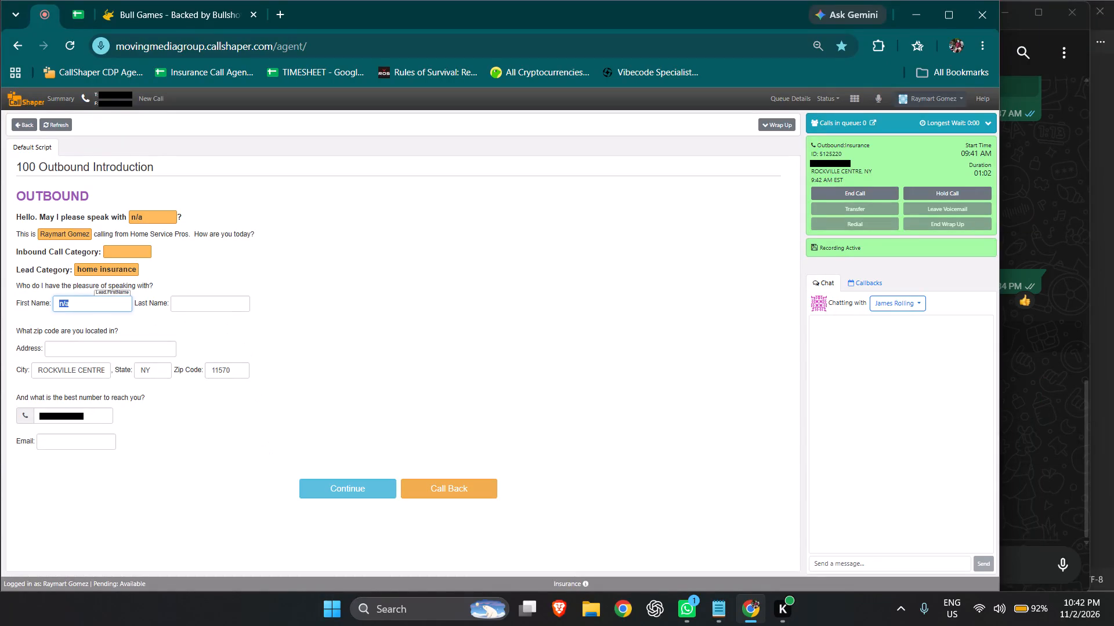
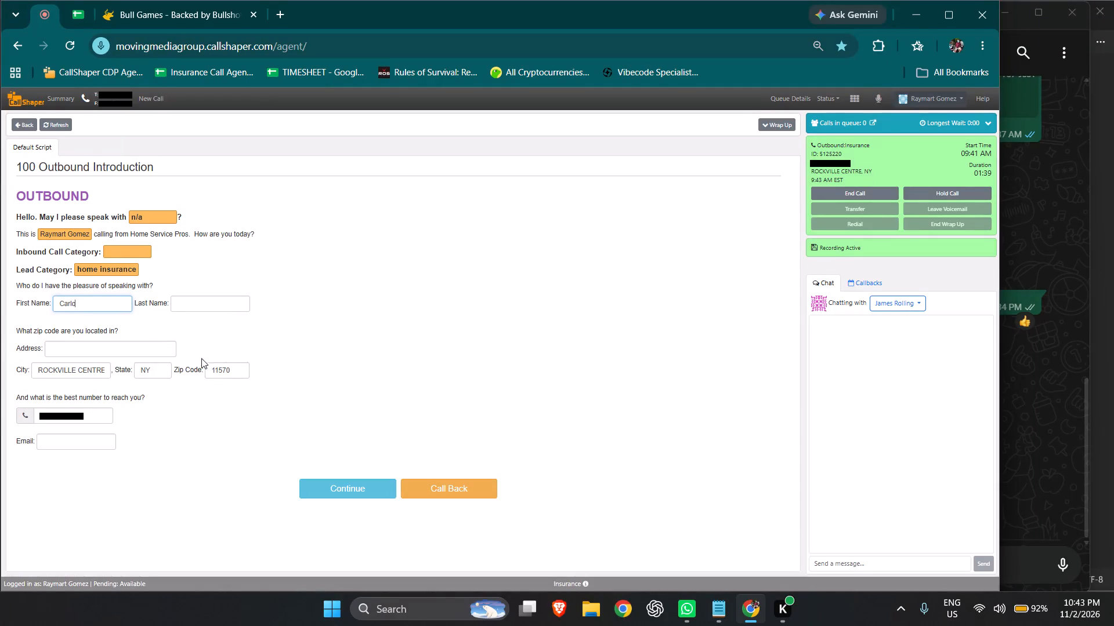
Complete the Rockville Centre lead's first name as Carlos on the Outbound Introduction page.
key("s")
Copy the Rockville Centre lead's zip code from the Outbound Introduction page.
double_click(216, 370)
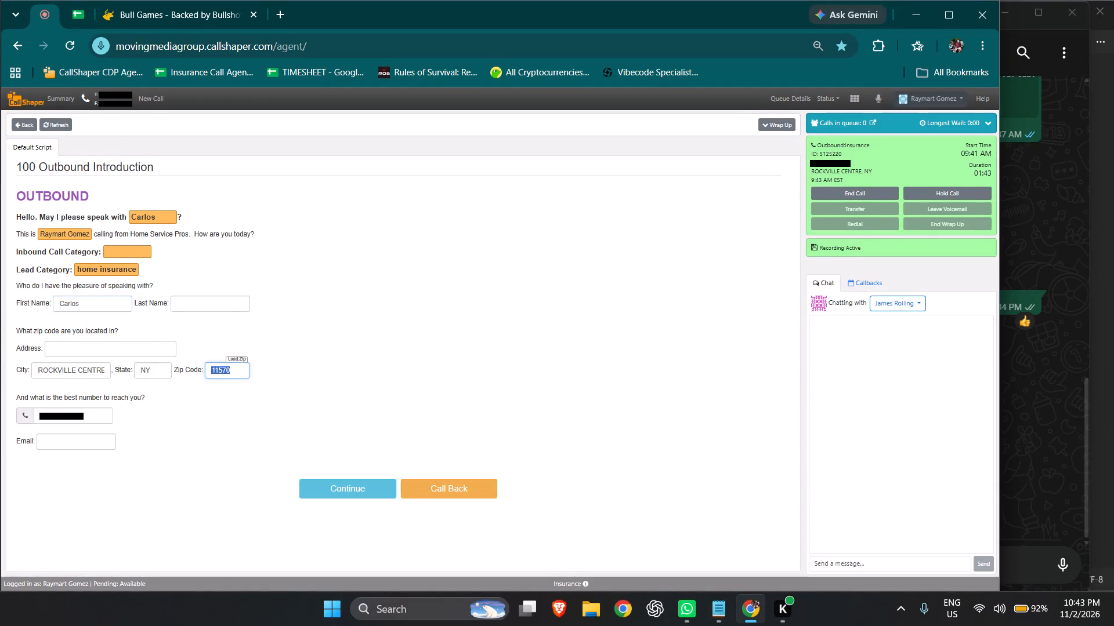
key("ctrl+c")
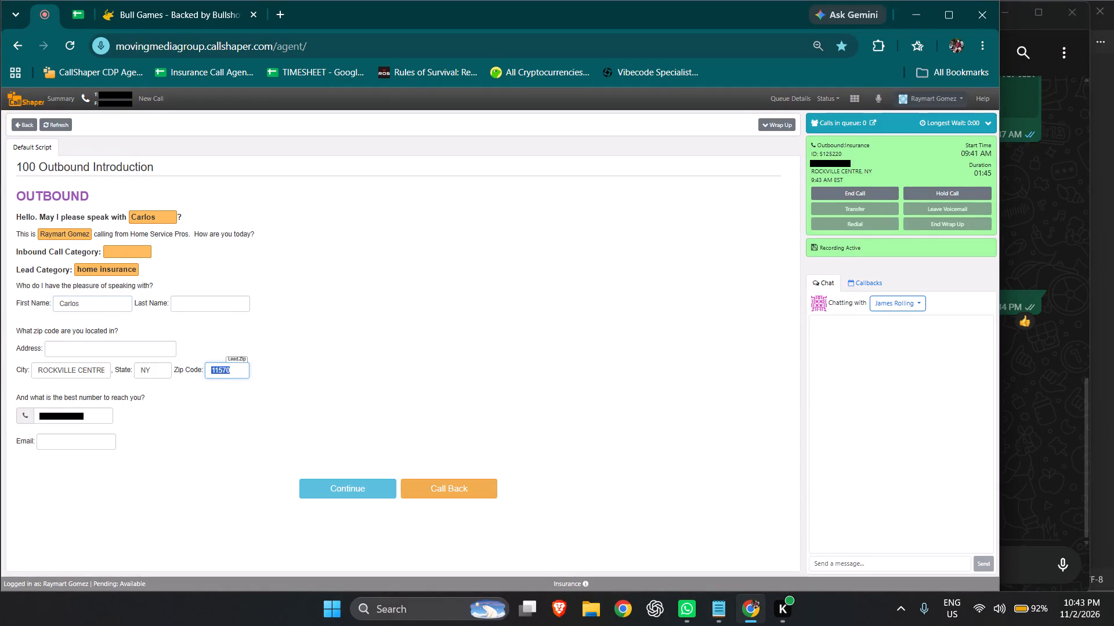
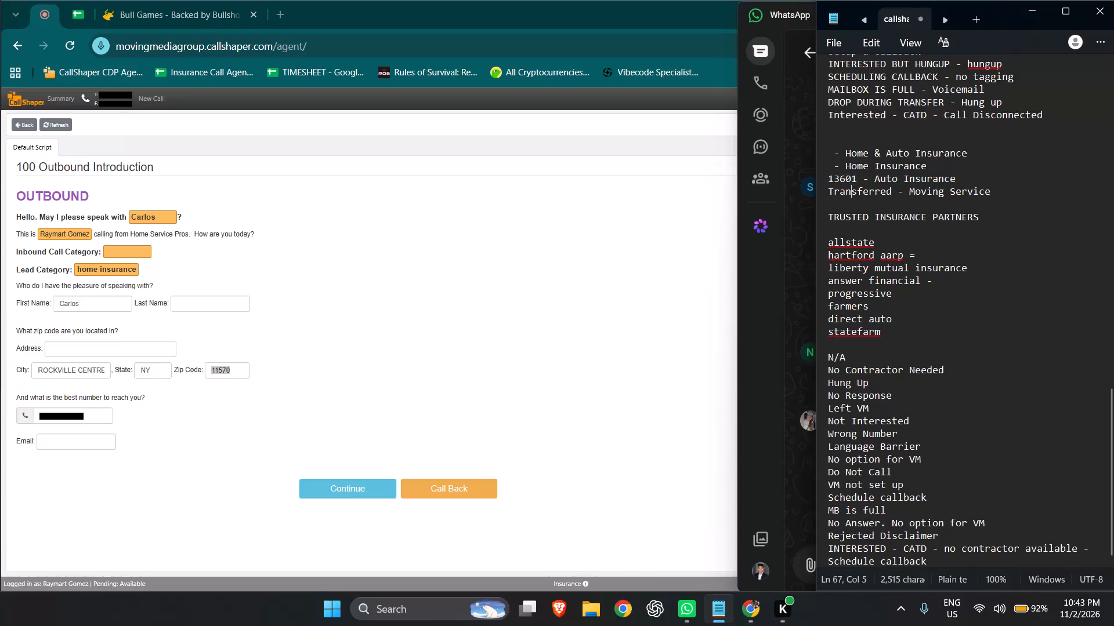
Replace the zip code on the Auto Insurance line of the Notepad notes with the copied 11570.
left_click_drag(856, 177, 811, 175)
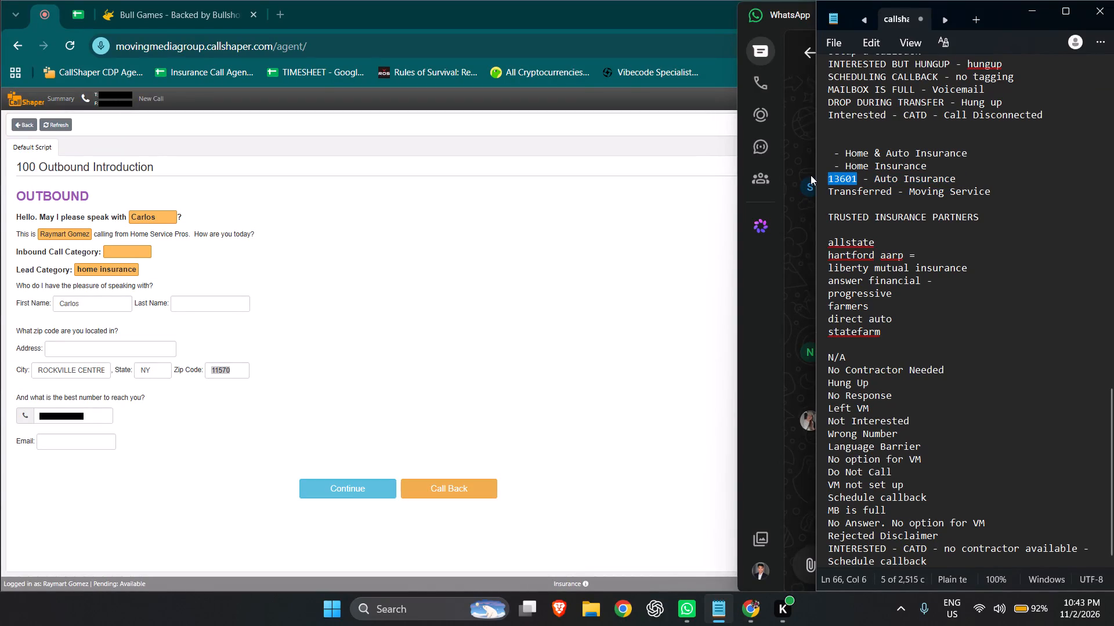
key("ctrl+v")
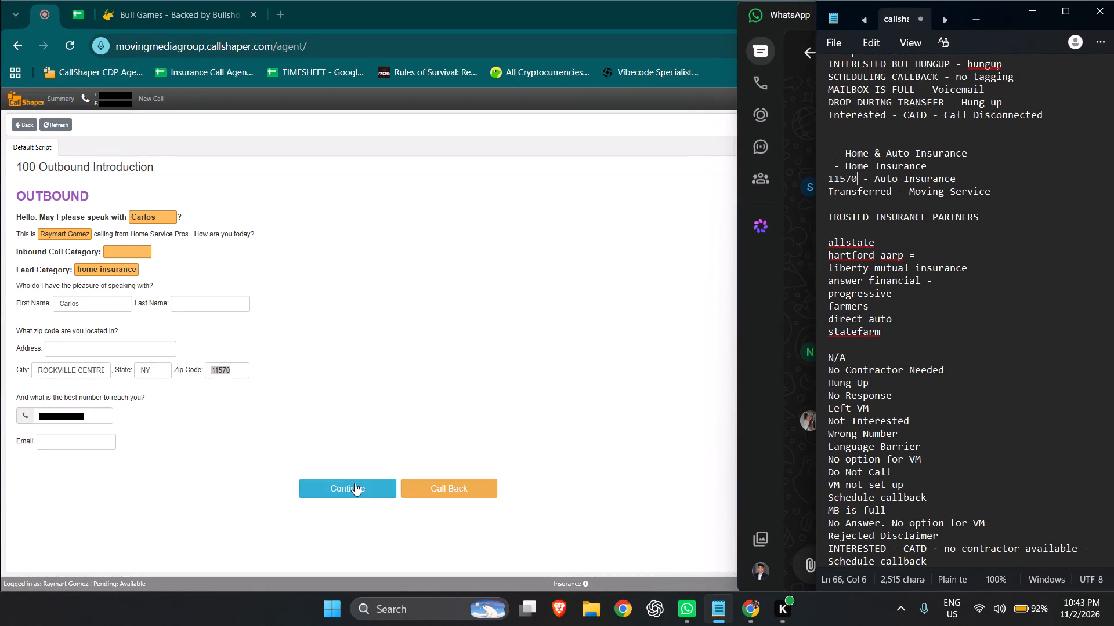
Advance the Rockville Centre lead's call script to the Confirm Info page.
left_click(355, 483)
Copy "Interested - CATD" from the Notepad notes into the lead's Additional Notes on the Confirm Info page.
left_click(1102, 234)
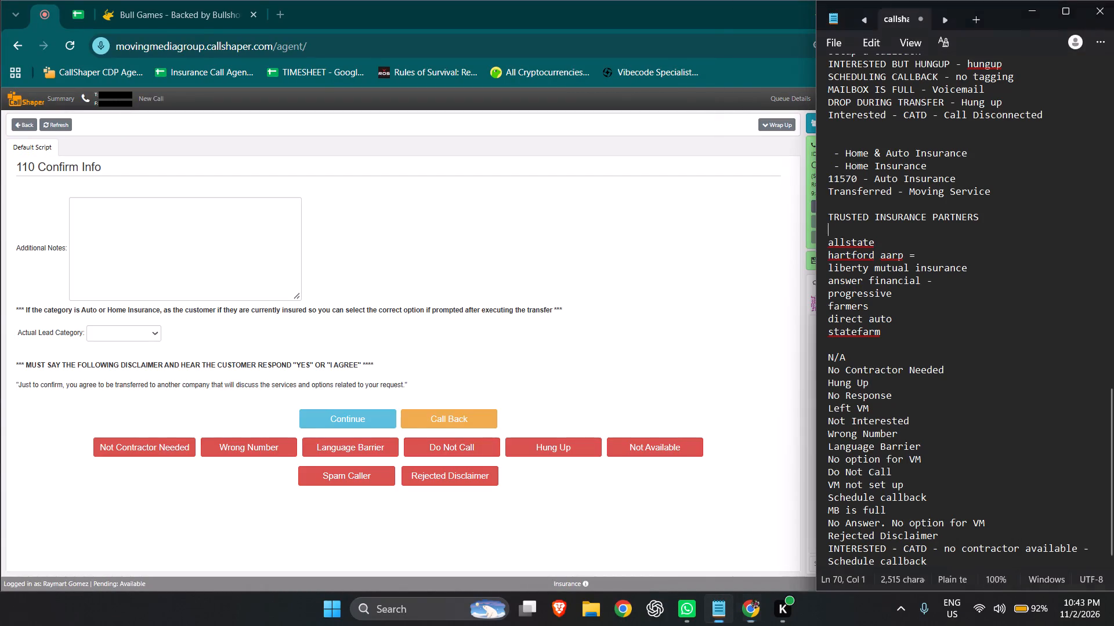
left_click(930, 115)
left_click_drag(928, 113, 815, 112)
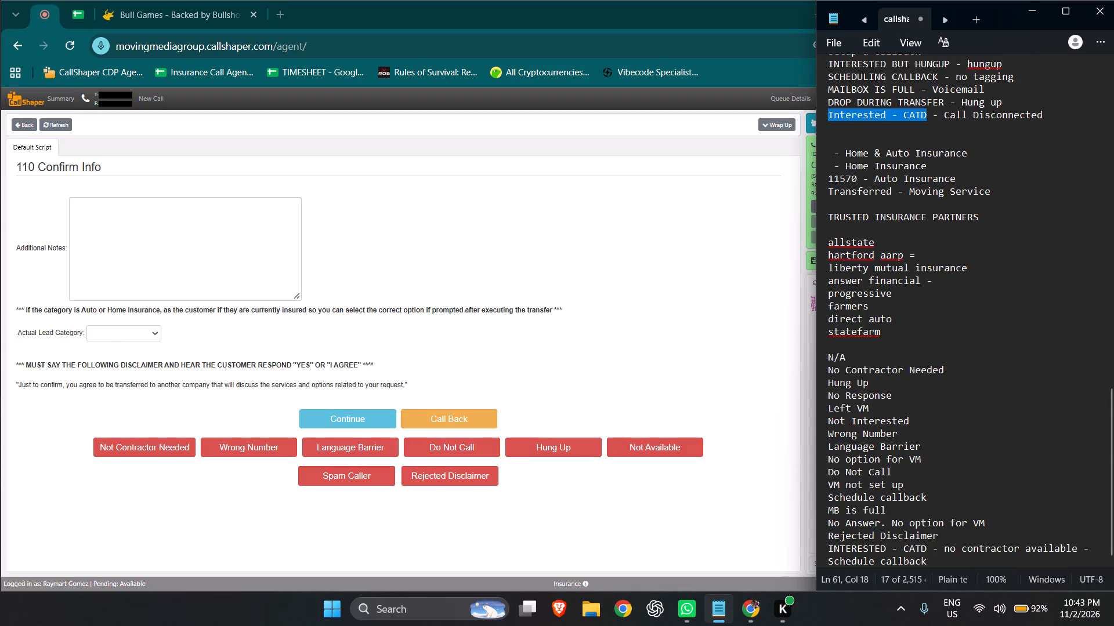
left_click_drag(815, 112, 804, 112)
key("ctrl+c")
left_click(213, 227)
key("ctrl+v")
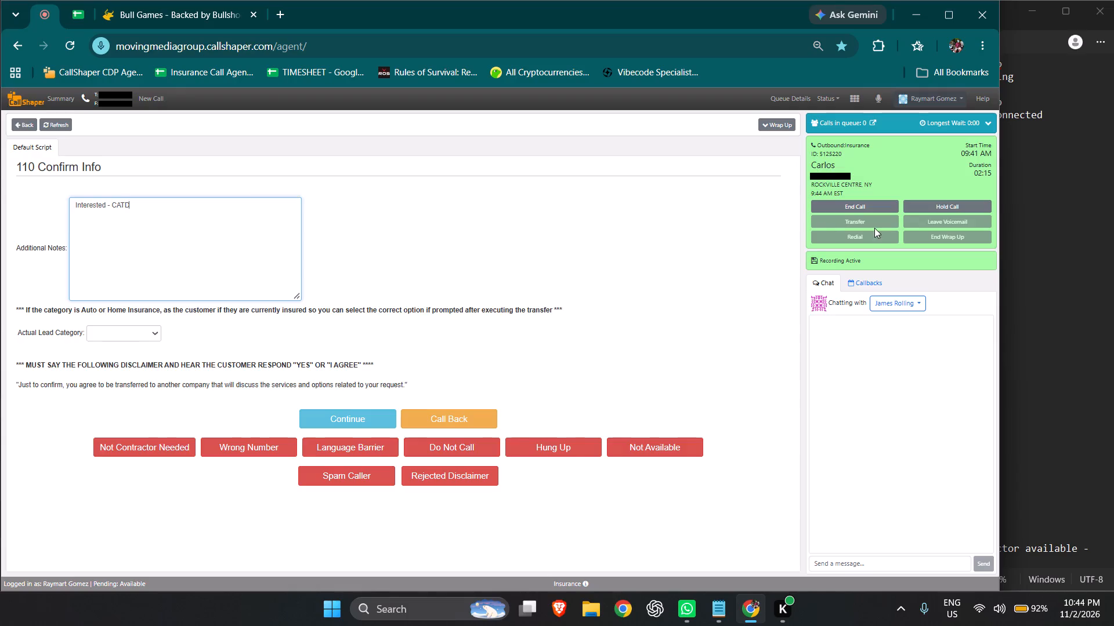
Replace the lead's Additional Notes with "Schedule callback", copied from the Notepad notes.
left_click(1035, 239)
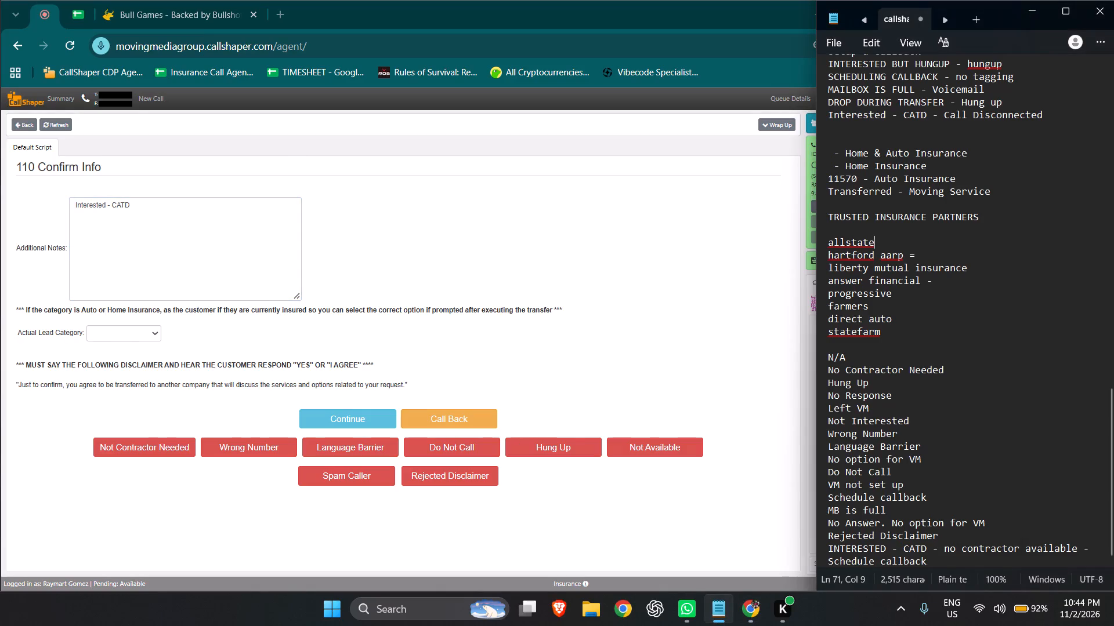
left_click(823, 497)
key("ctrl+c")
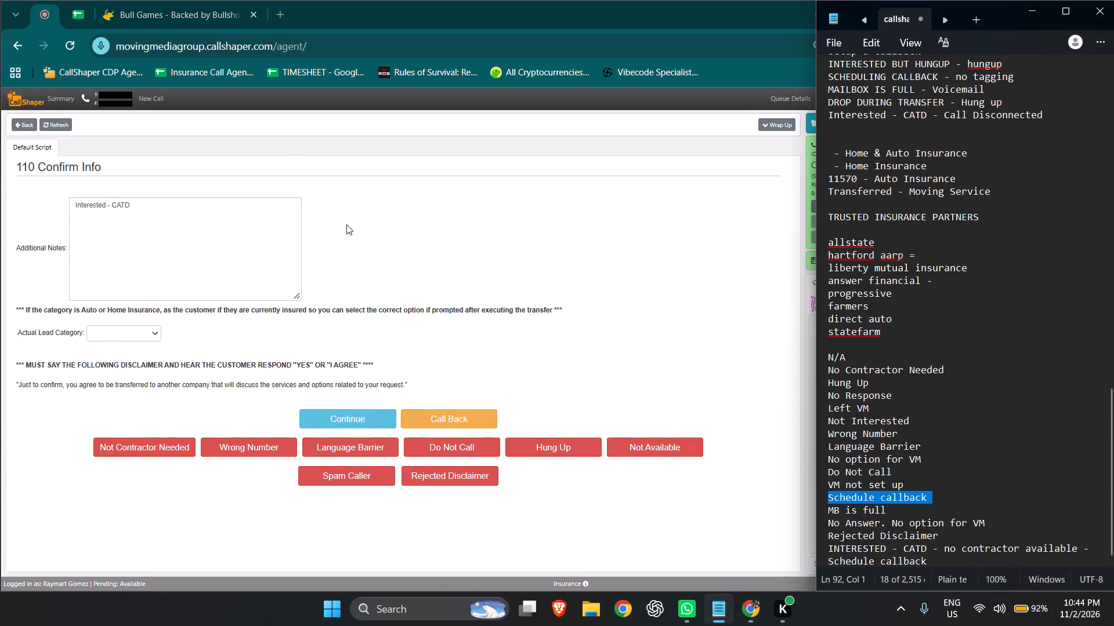
triple_click(160, 204)
left_click(160, 204)
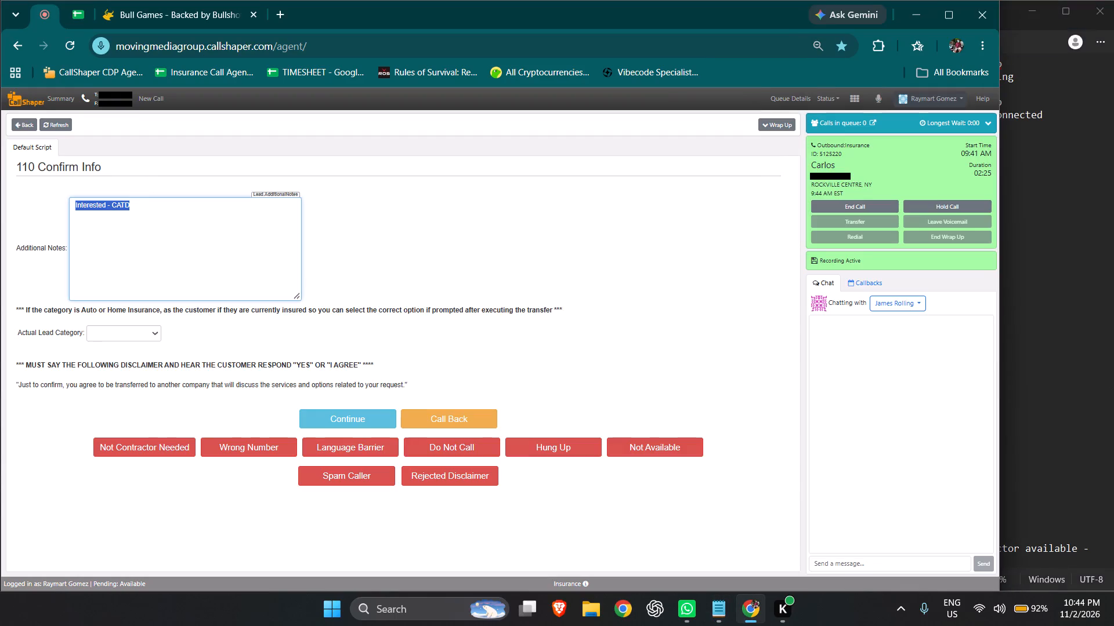
key("ctrl+v")
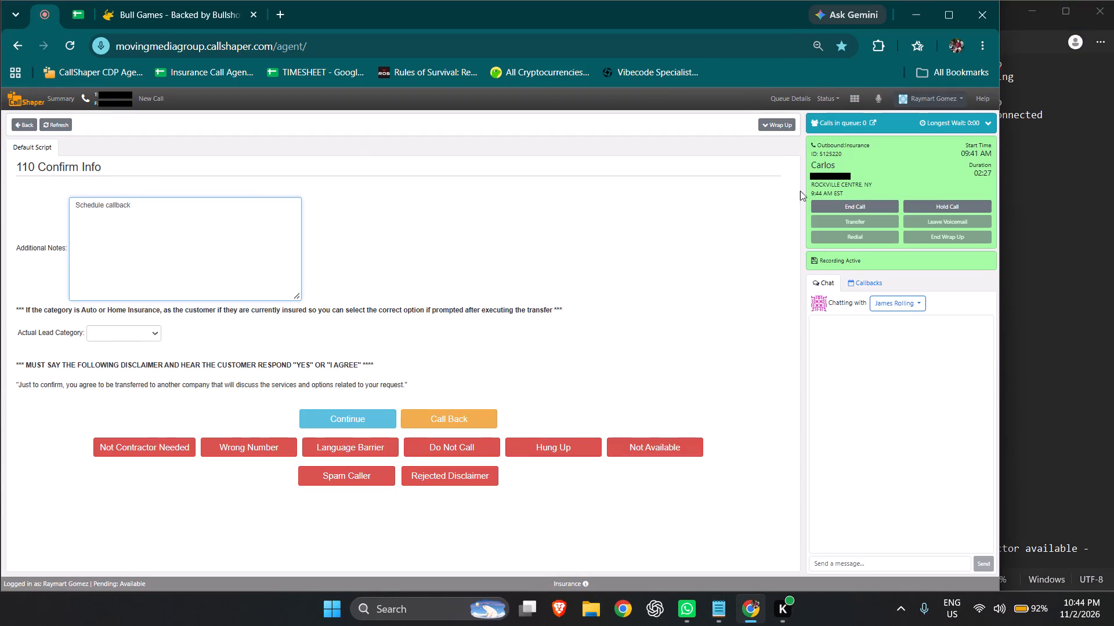
End the call with the Rockville Centre lead.
left_click_drag(845, 197, 845, 203)
left_click(845, 203)
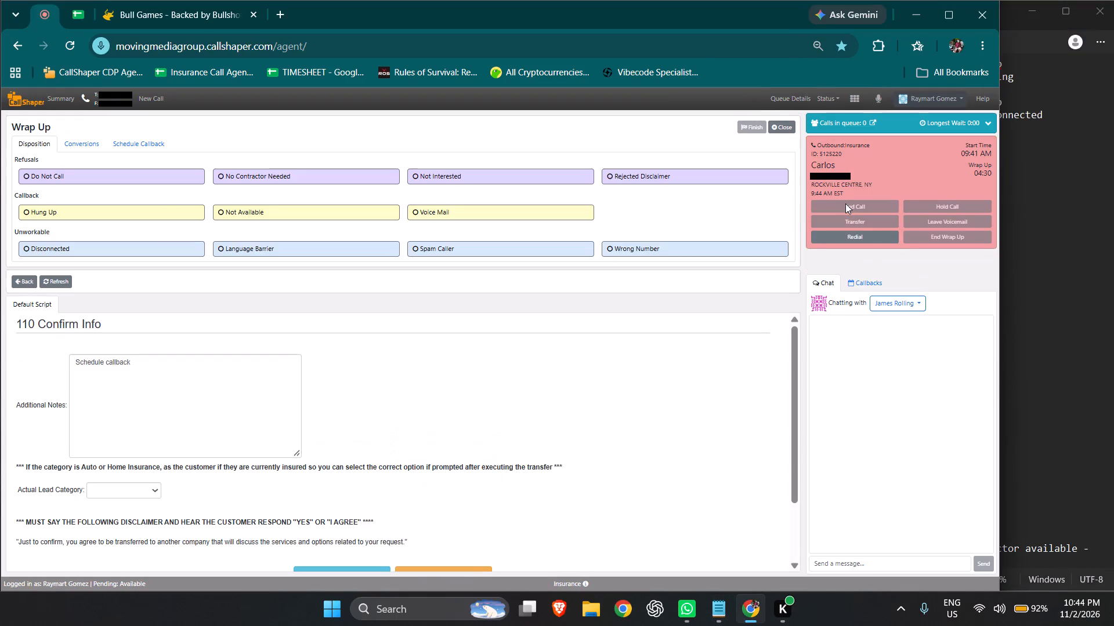
Open the Schedule Callback form in the Rockville Centre lead's wrap-up.
left_click(142, 146)
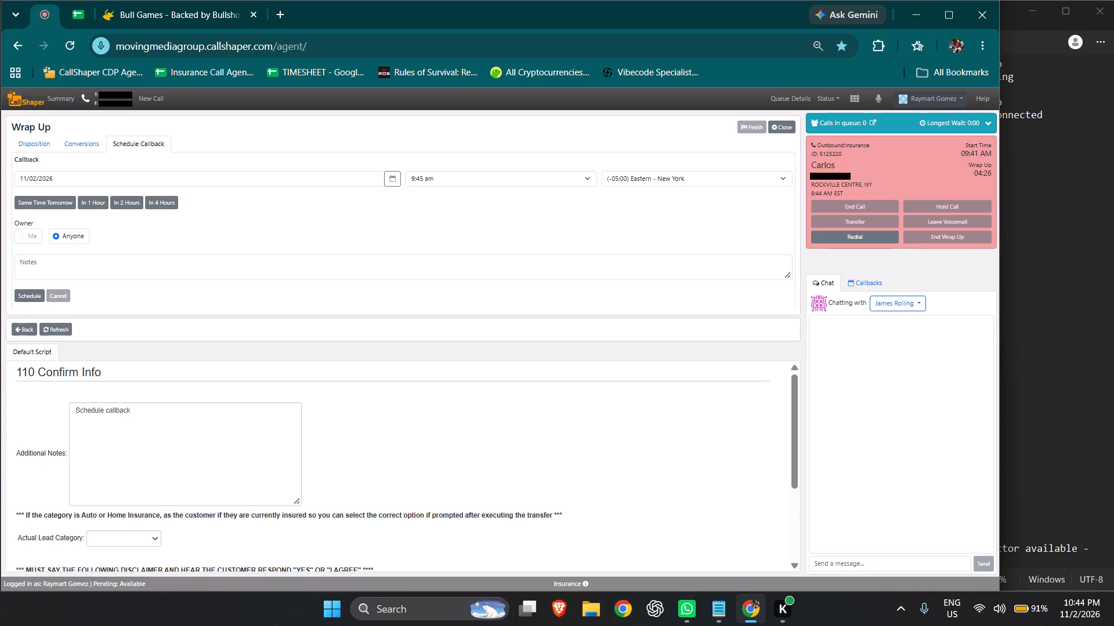
Schedule the Rockville Centre lead's callback for 10:00 am and finish the call's disposition.
left_click(439, 175)
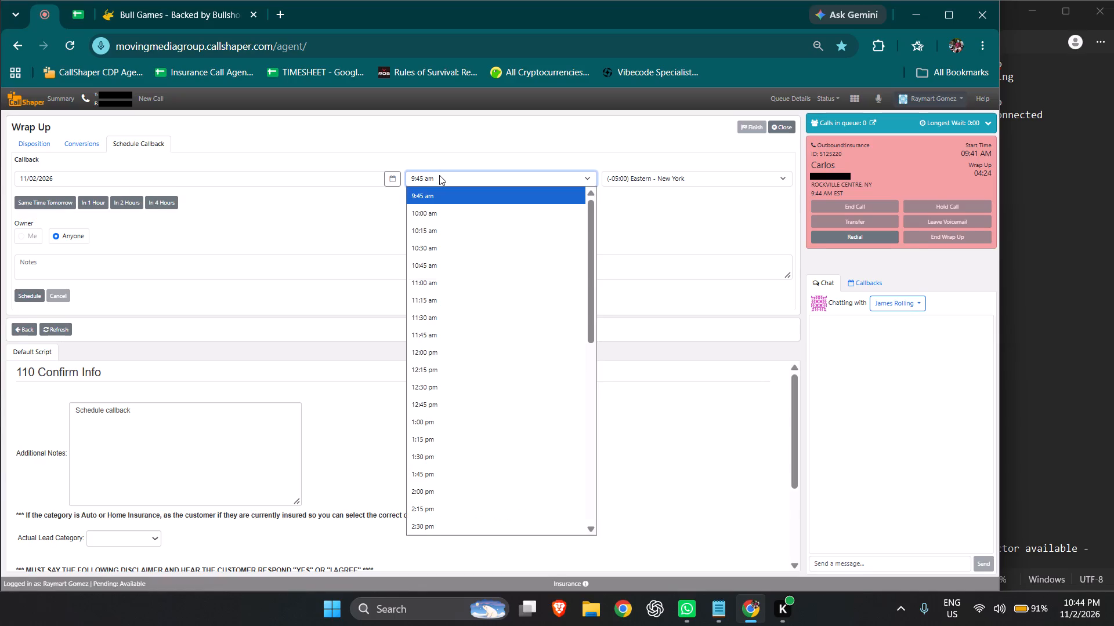
left_click(440, 210)
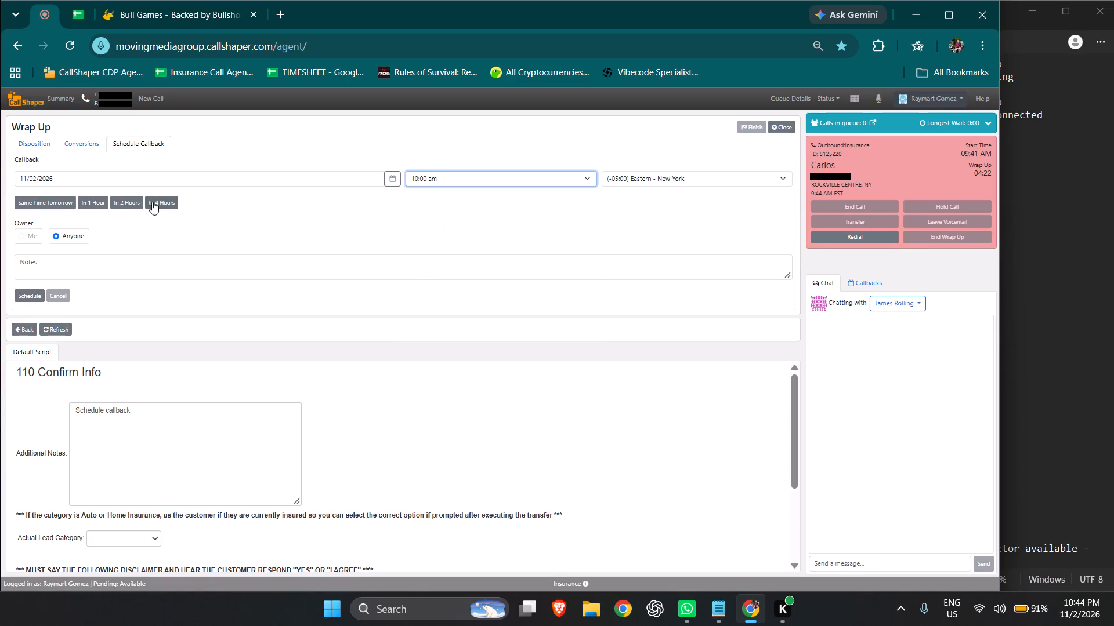
left_click(16, 301)
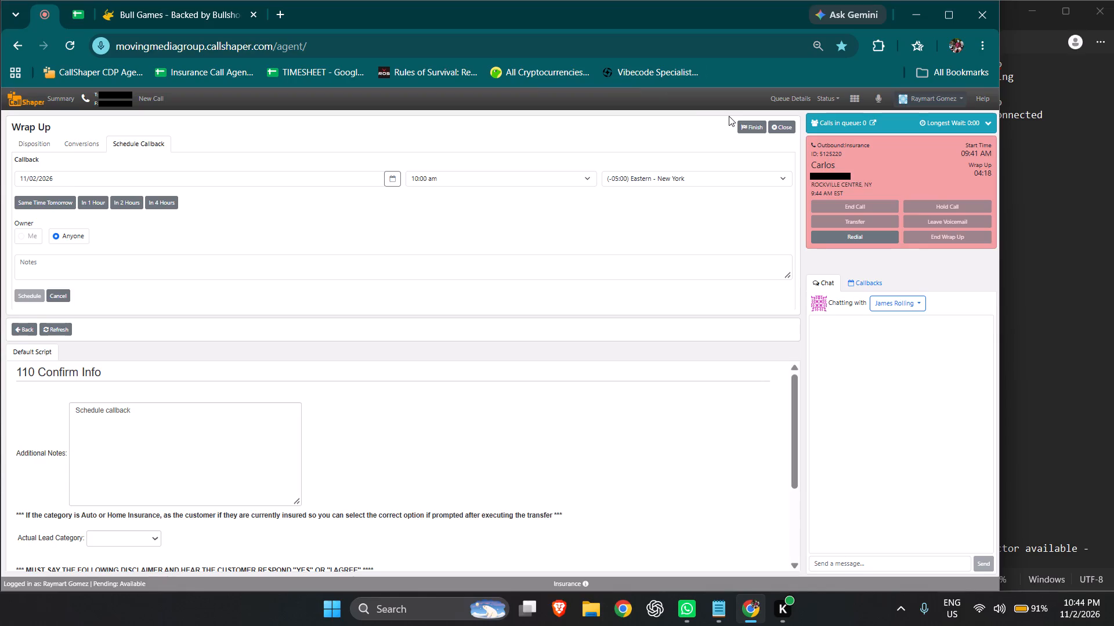
left_click(753, 130)
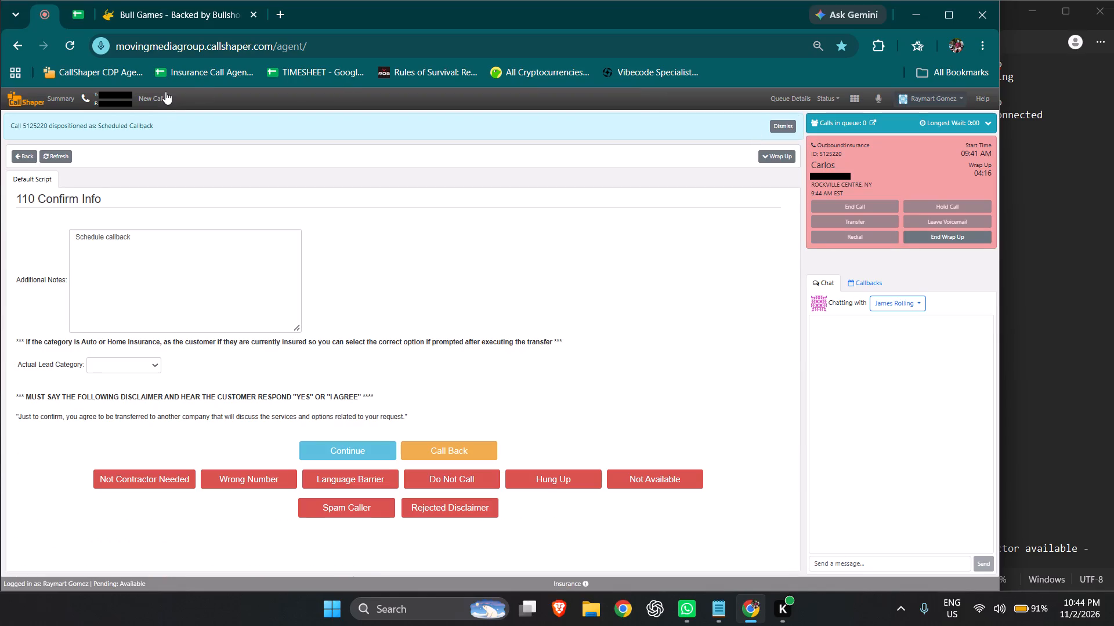
Request a new call and end the wrap-up for the Rockville Centre lead.
left_click(162, 94)
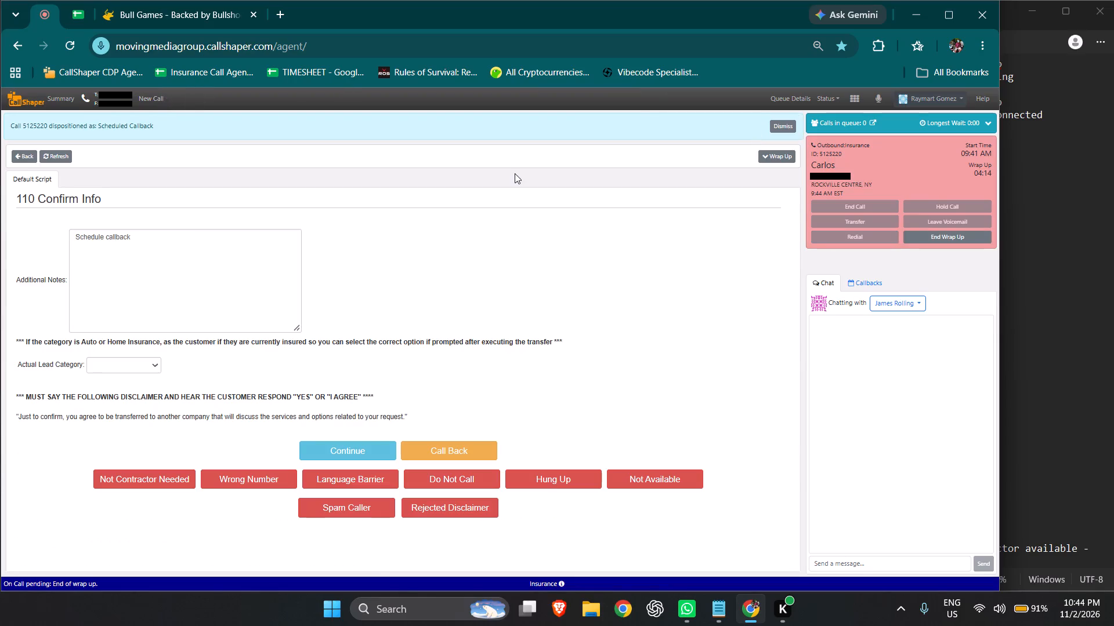
left_click(925, 235)
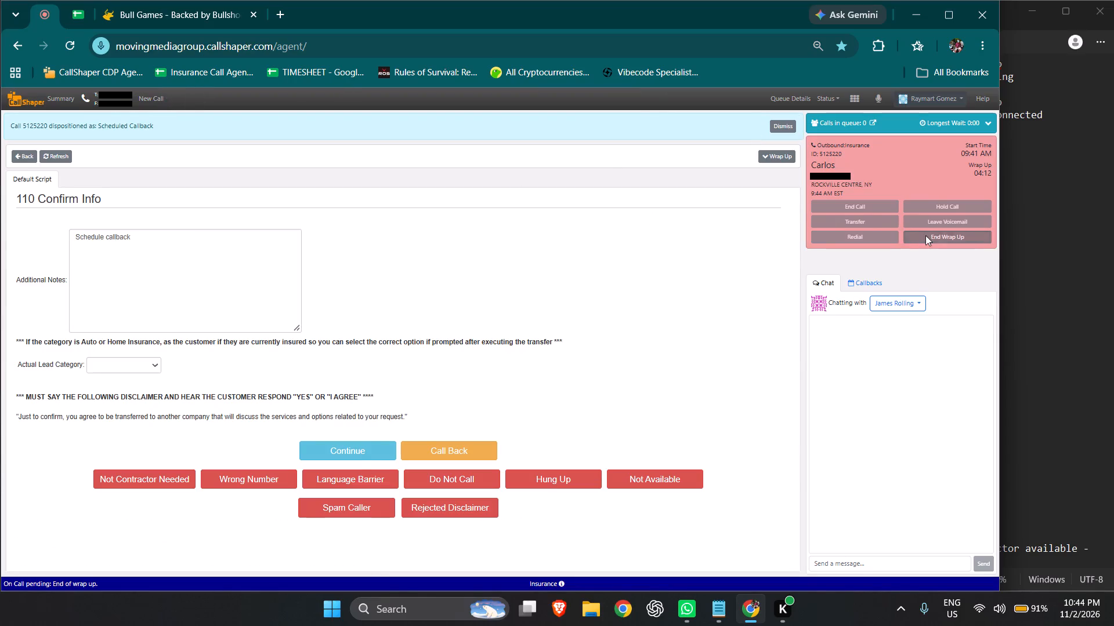
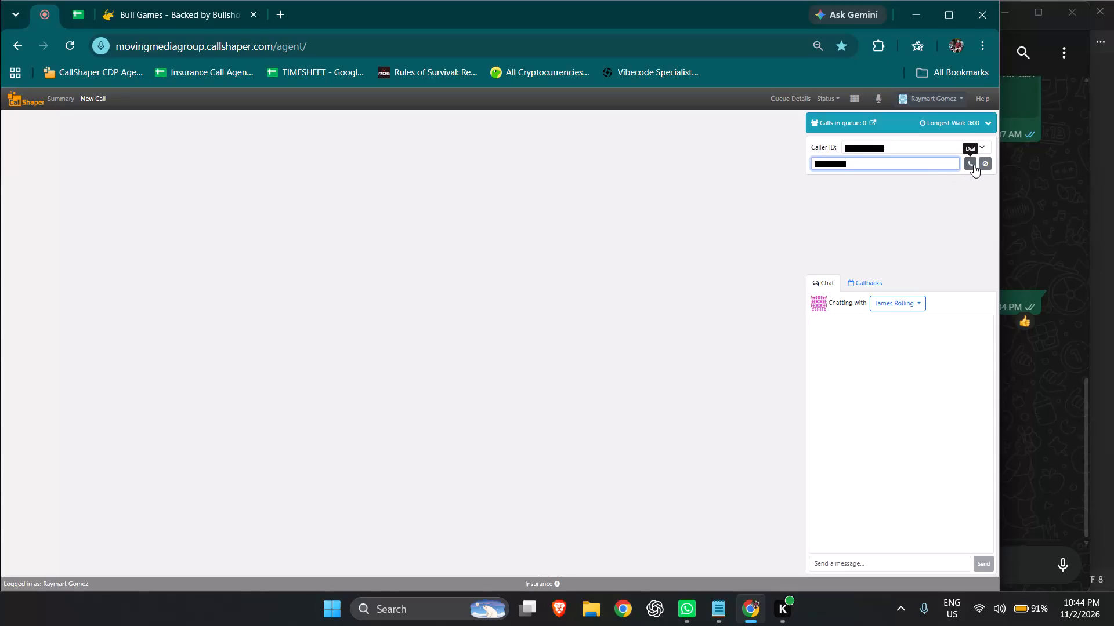
Dial the phone number entered for the new outbound call.
left_click(974, 165)
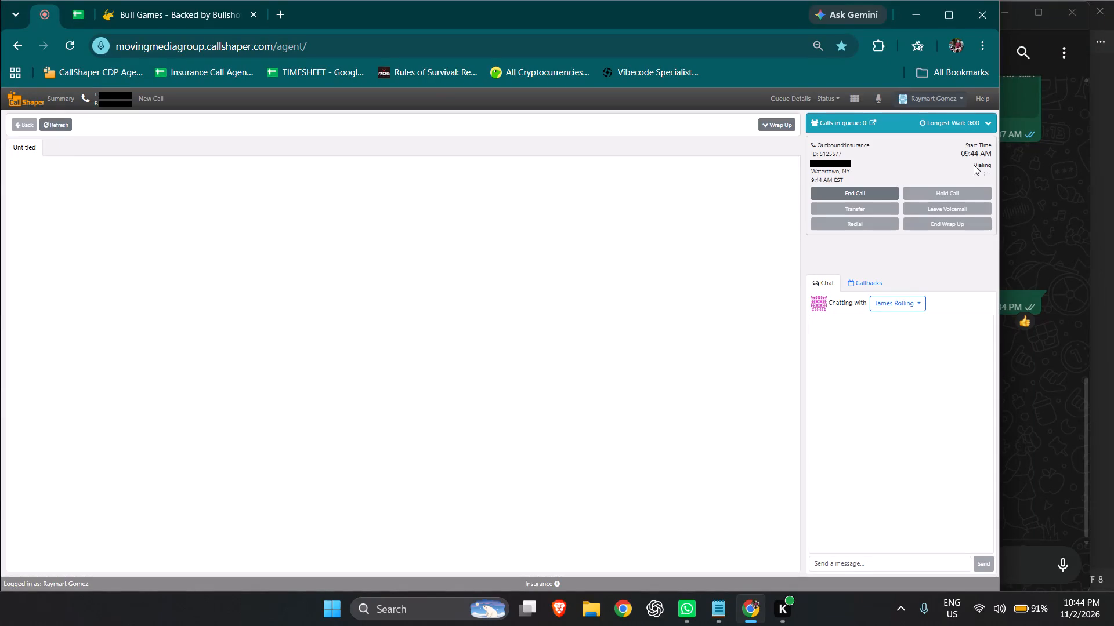
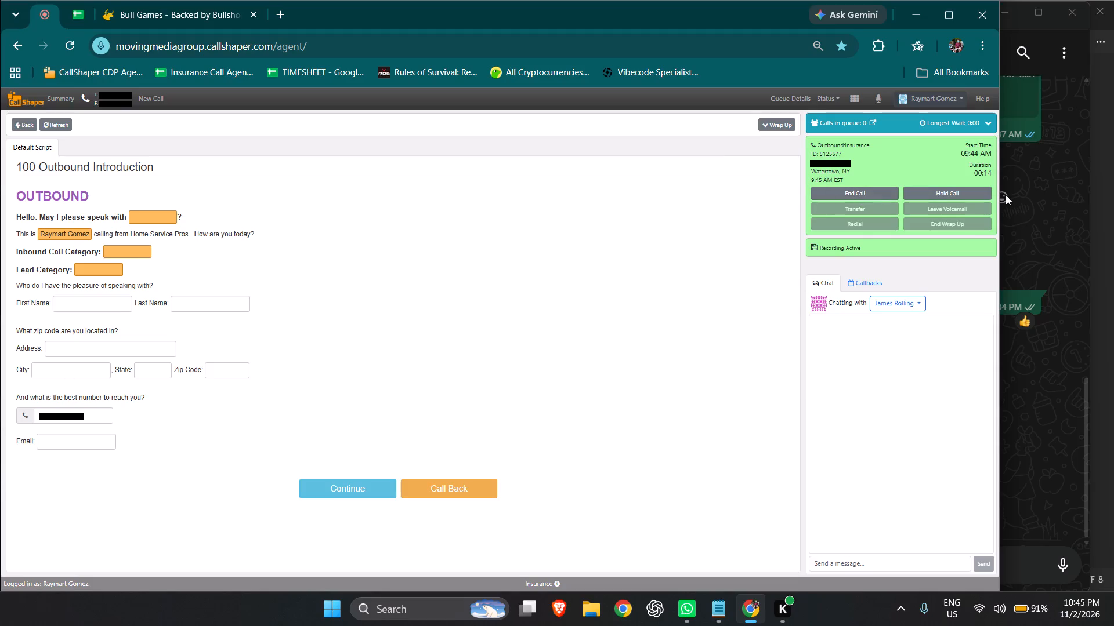
Enter the digit sequence on the dial pad during the live Watertown, NY call.
left_click(859, 104)
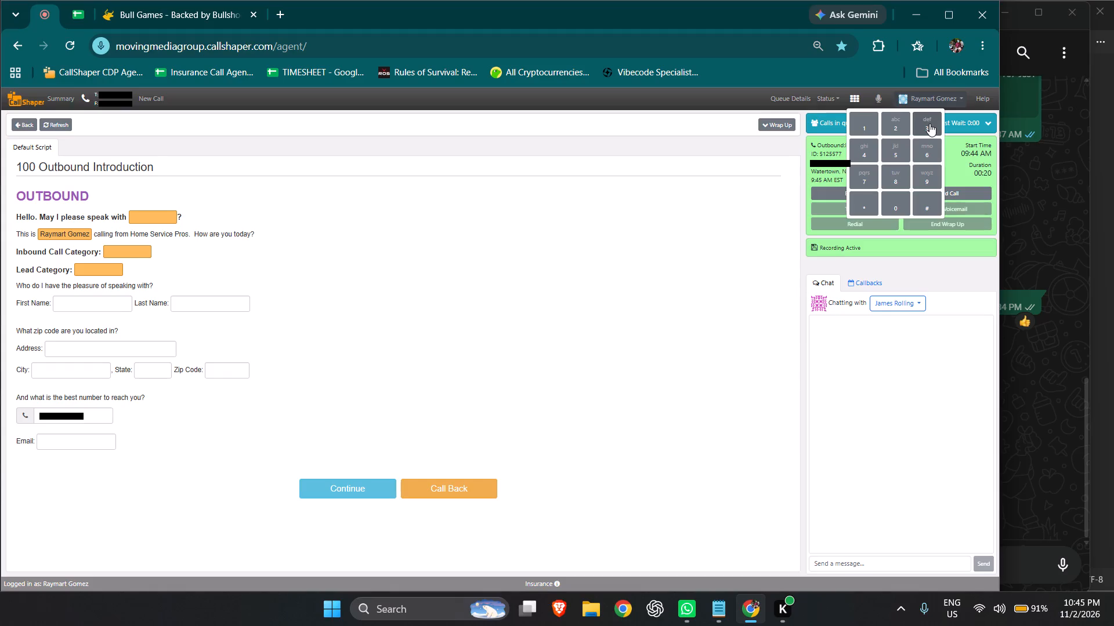
left_click(929, 123)
left_click(859, 117)
left_click(896, 148)
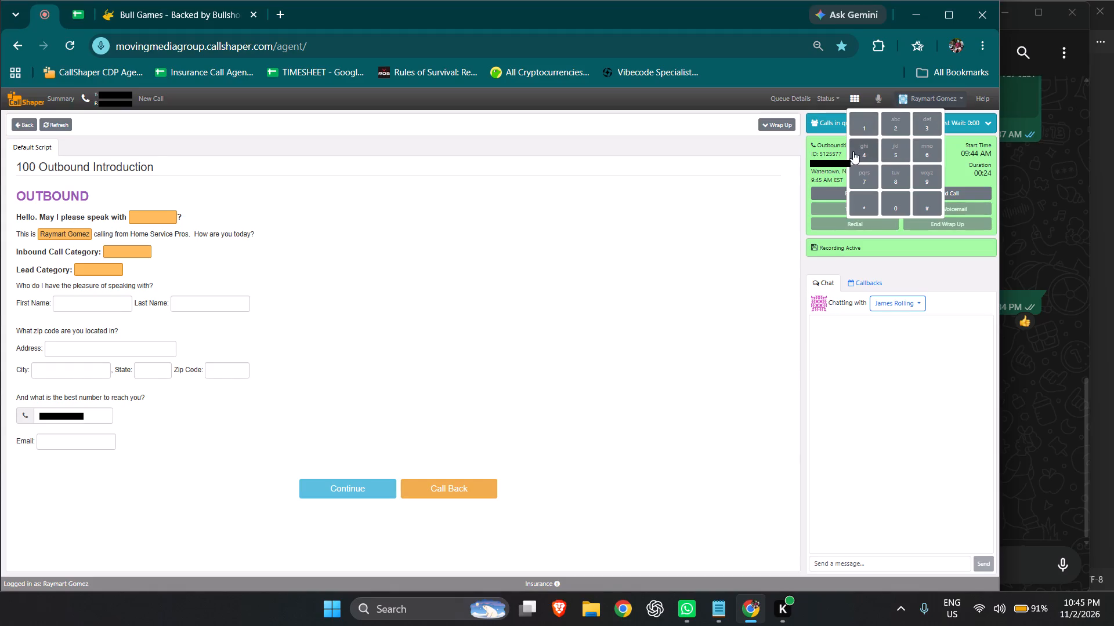
left_click(853, 151)
left_click(891, 174)
left_click(927, 179)
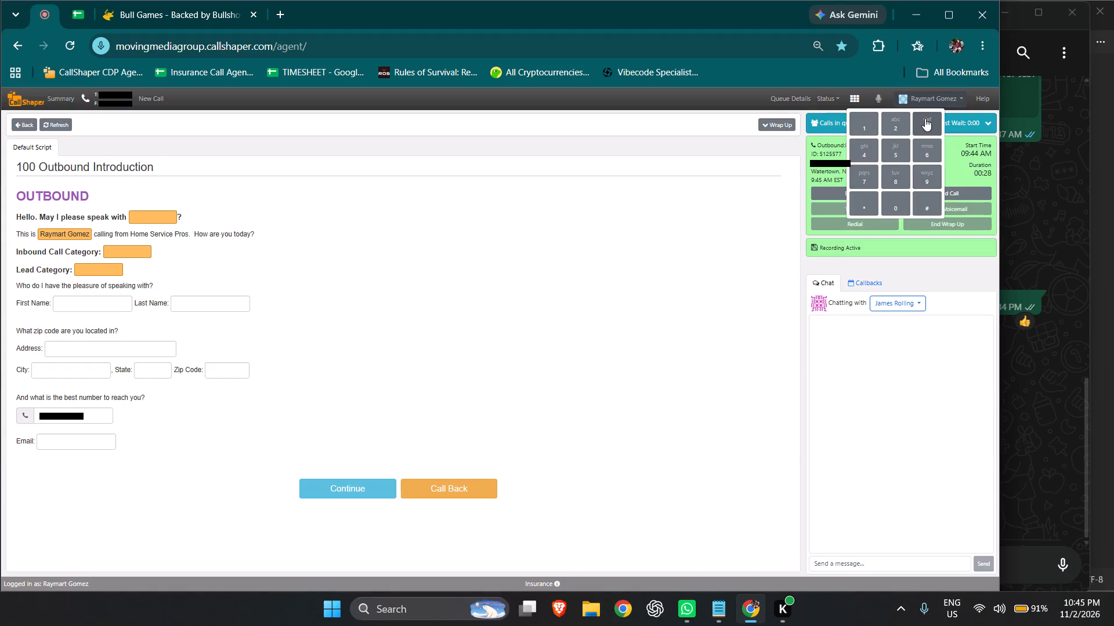
left_click(925, 118)
left_click(860, 148)
left_click(895, 176)
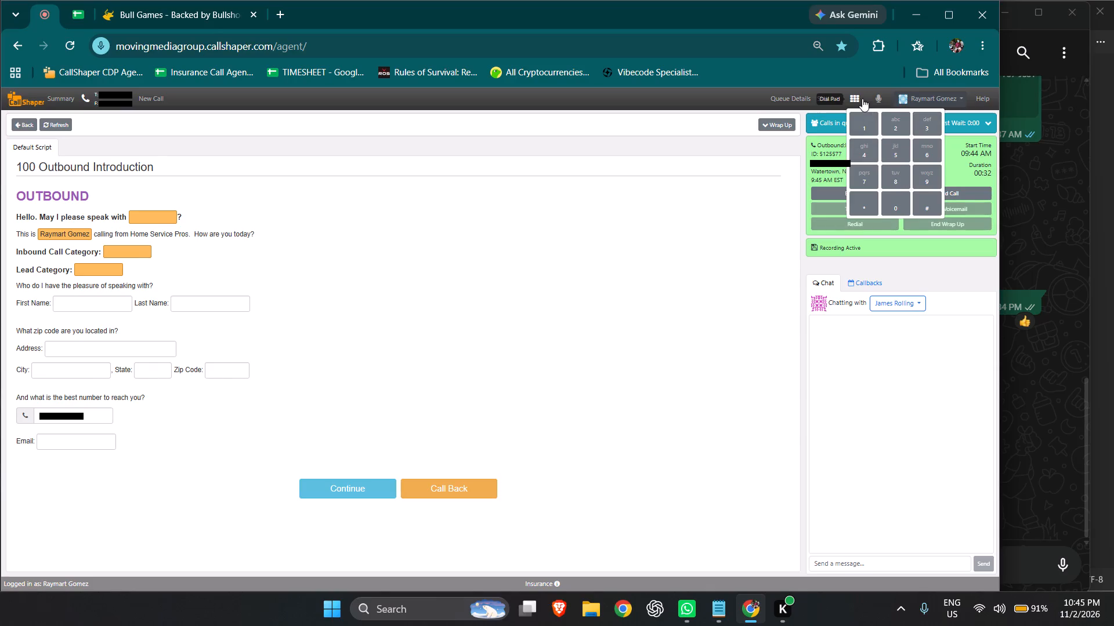
left_click(858, 97)
left_click(858, 97)
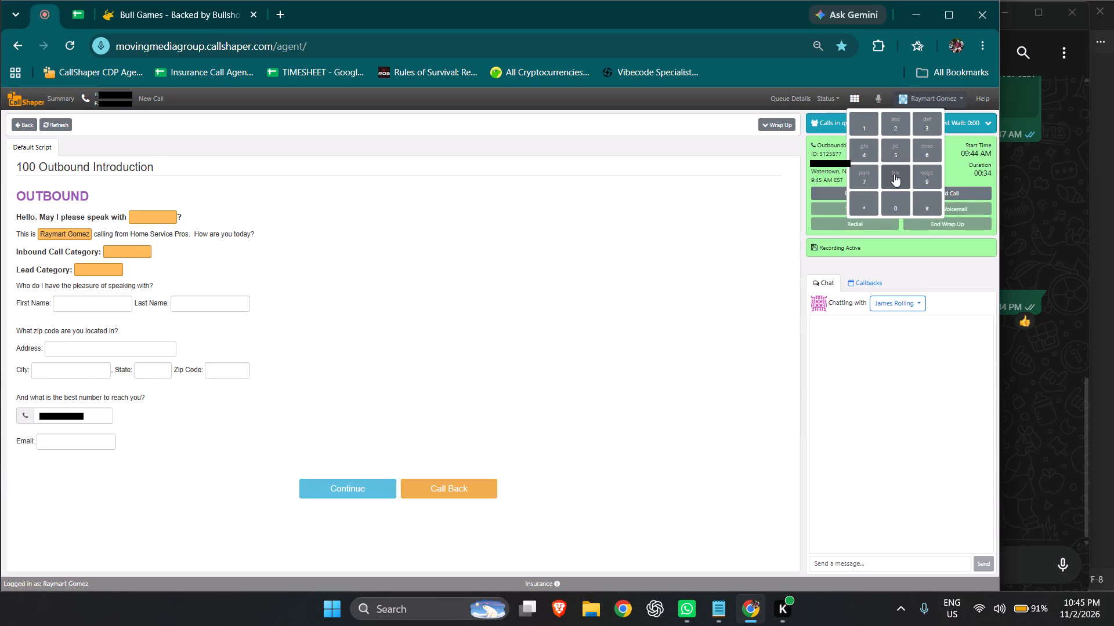
left_click(894, 174)
left_click(721, 268)
End the call with the Watertown lead.
left_click(820, 195)
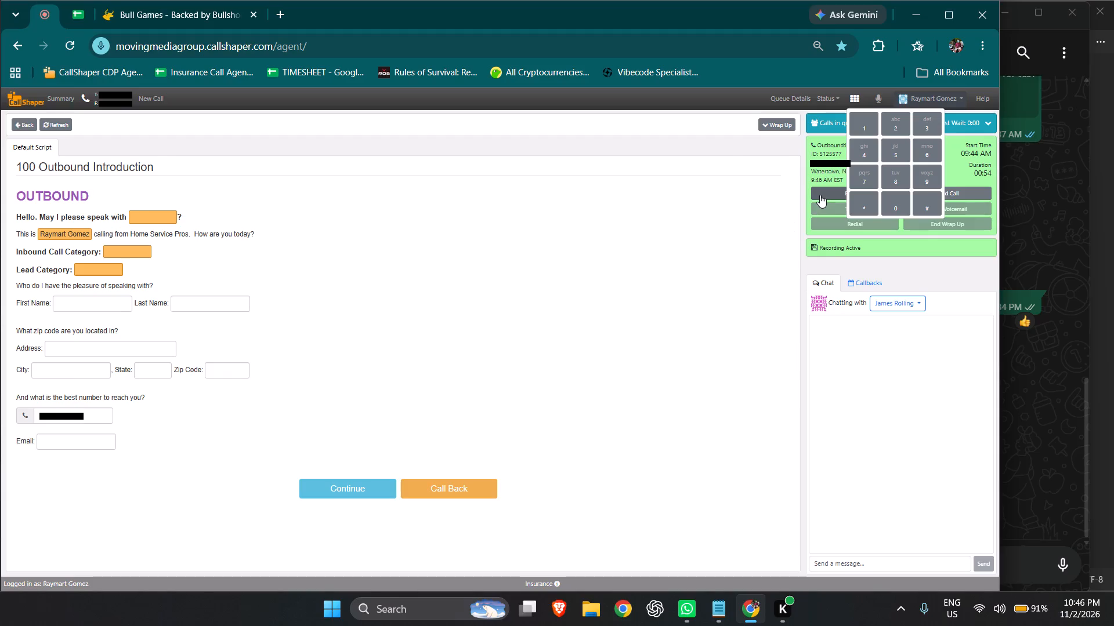
Set the Watertown lead's first name to N/A on the Outbound Introduction page and try to continue the script.
scroll(346, 467, "down", 2)
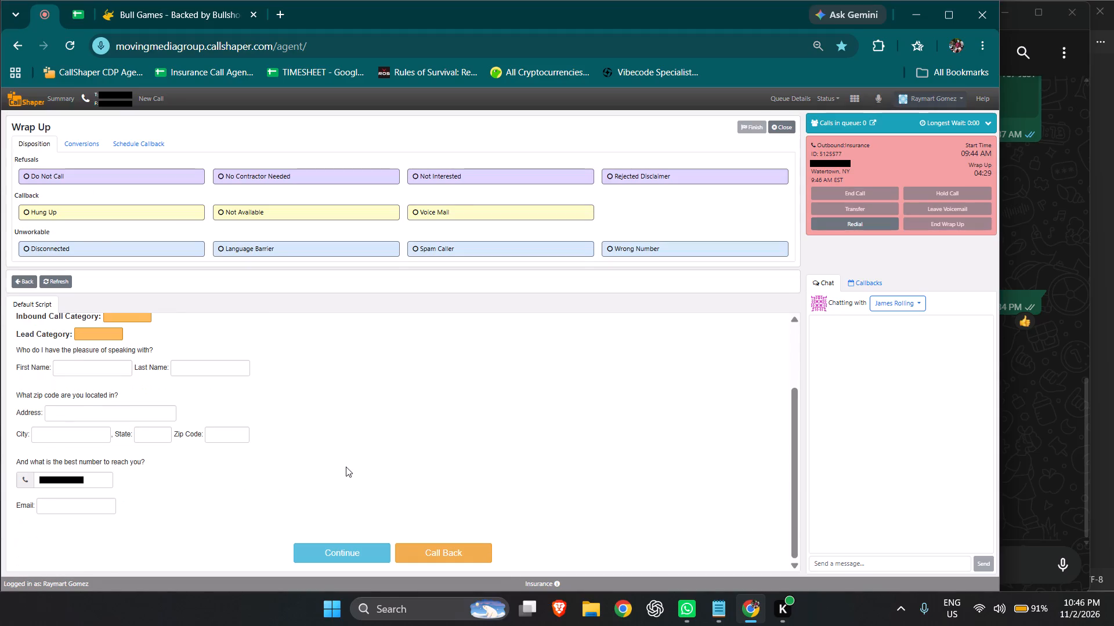
left_click(120, 374)
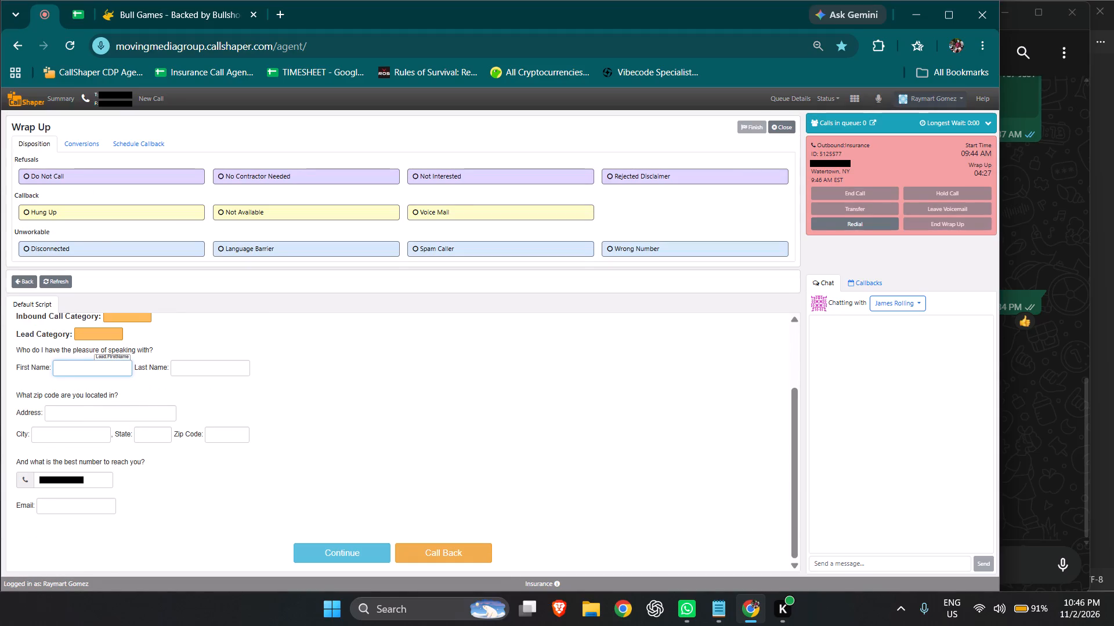
type("N/A")
left_click(327, 544)
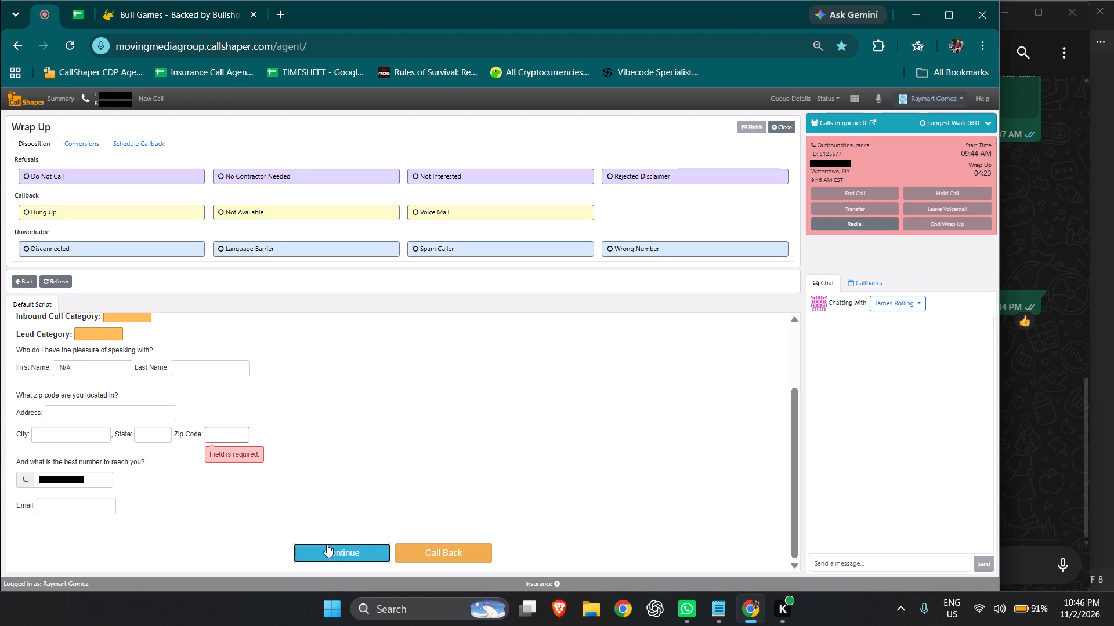
left_click(327, 551)
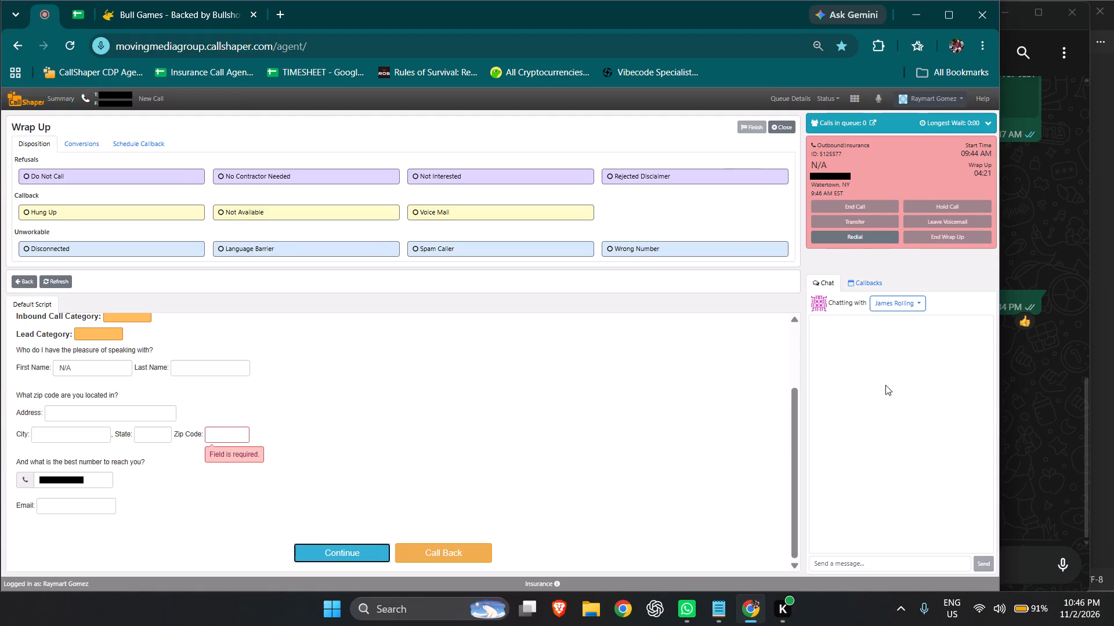
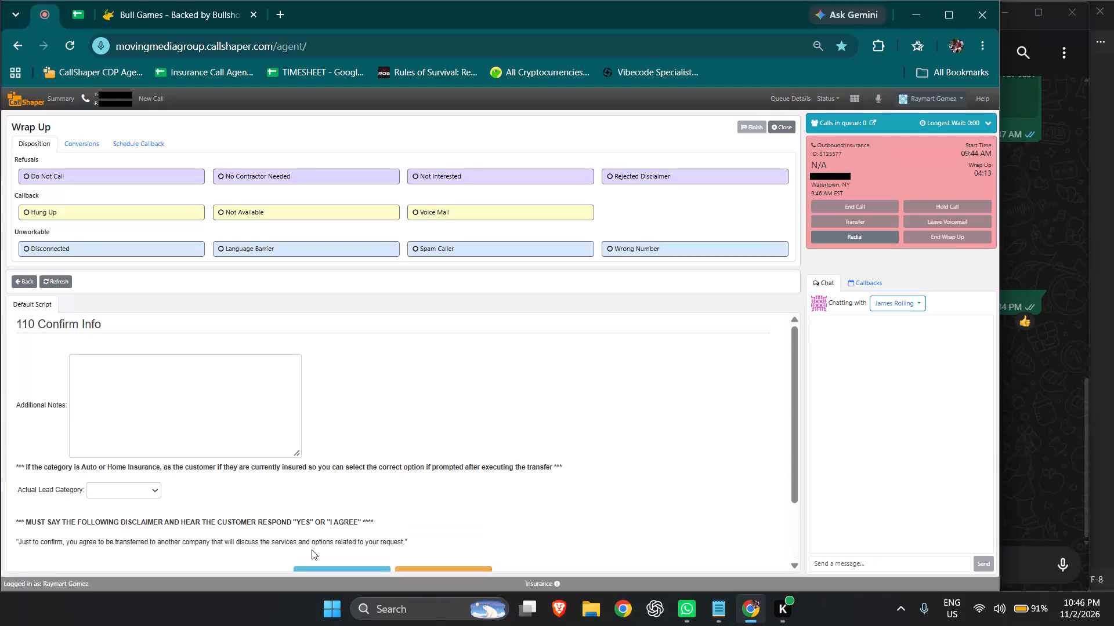
Add the note "No answer. no option for VM" to the Watertown lead's additional notes on the Confirm Info page.
left_click(184, 426)
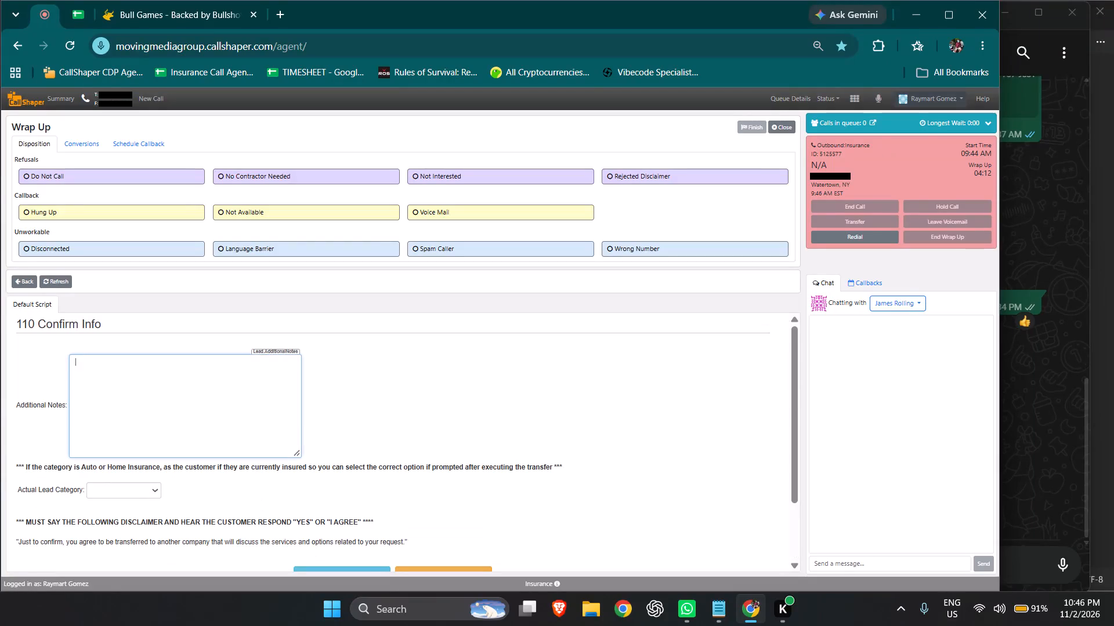
type("No answer. no")
key("space")
type("option for VM")
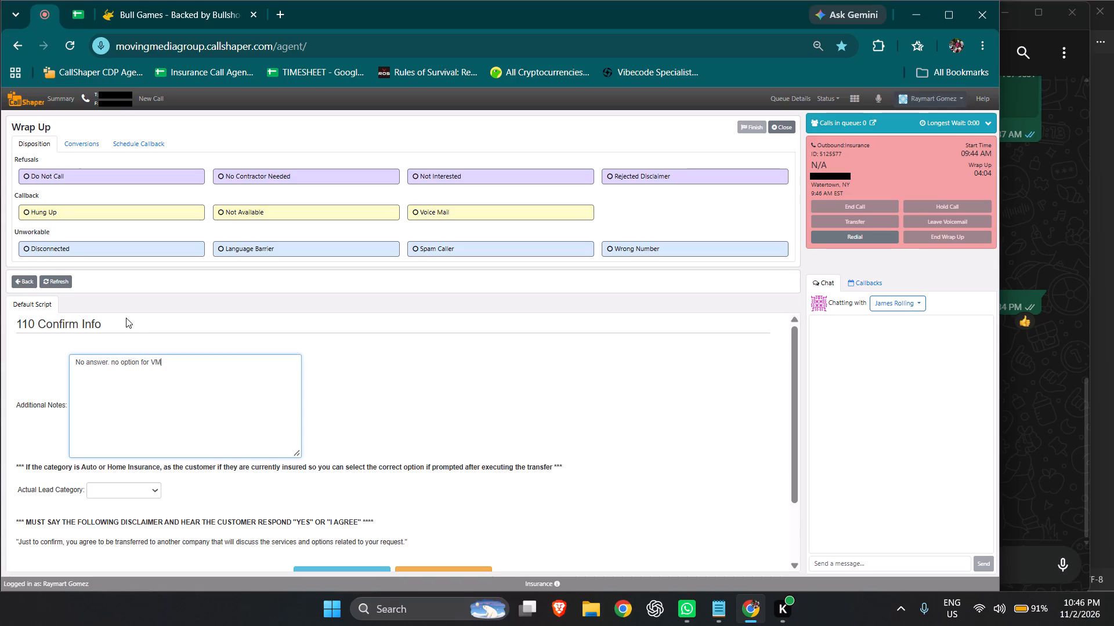
Disposition the Watertown, NY call as Voice Mail and finish the disposition.
left_click(415, 204)
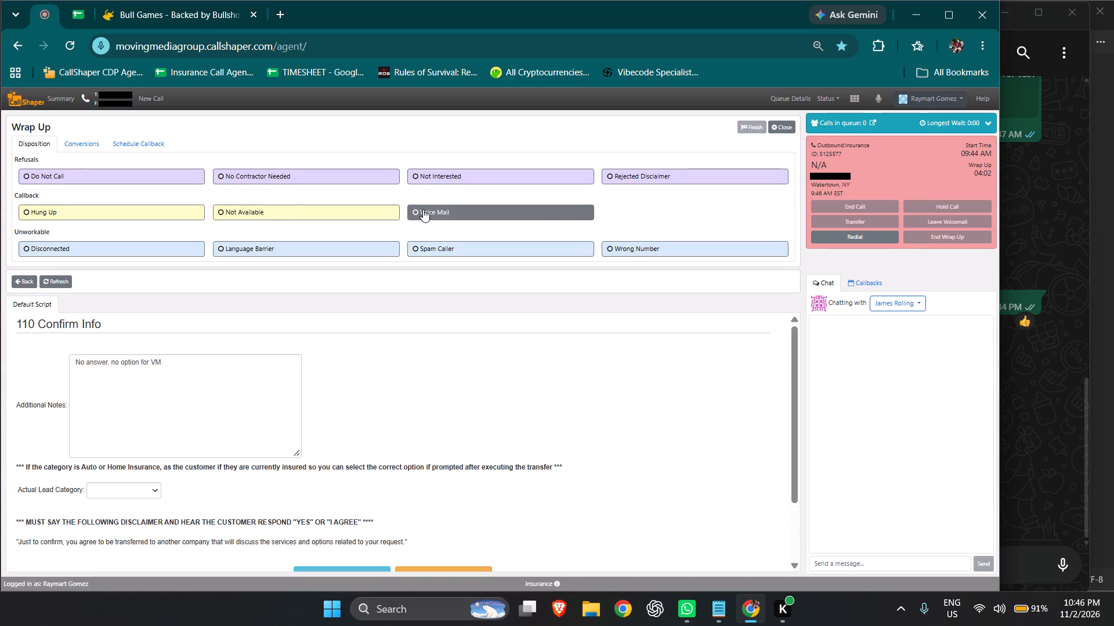
left_click(423, 209)
left_click(753, 123)
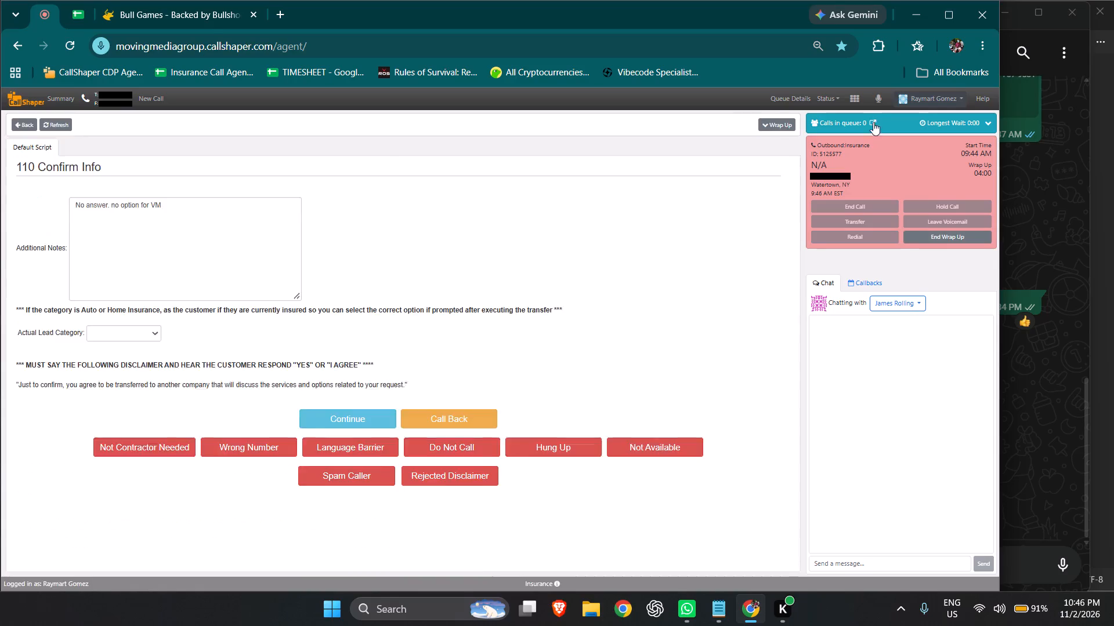
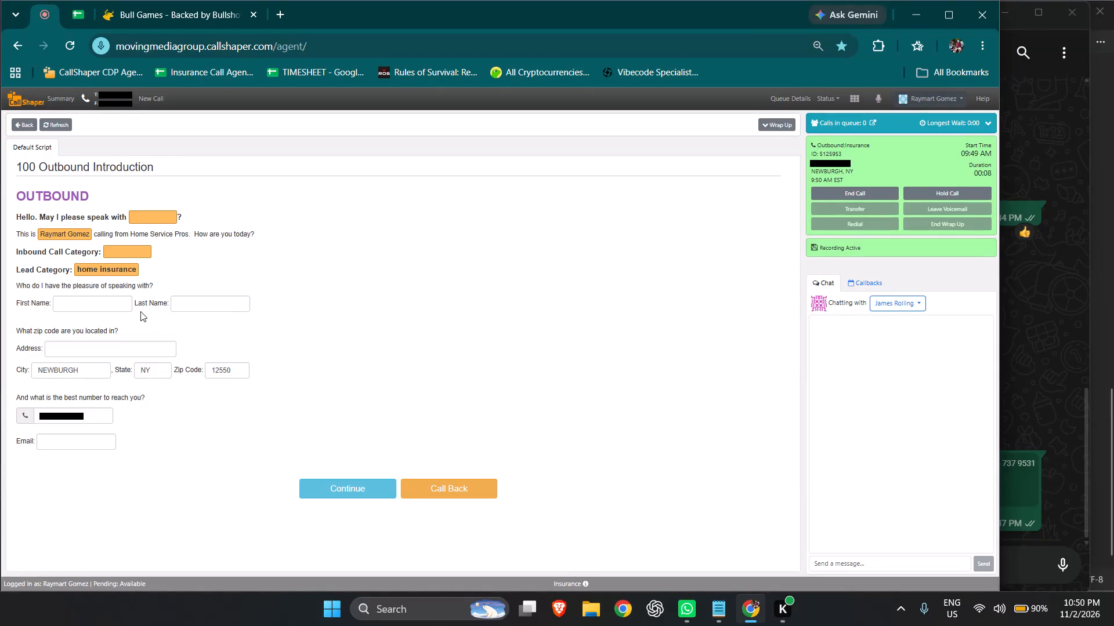
Enter "n/a" as the first name for the Newburgh, NY home insurance lead on the Outbound Introduction page.
left_click(93, 311)
type("nm/a")
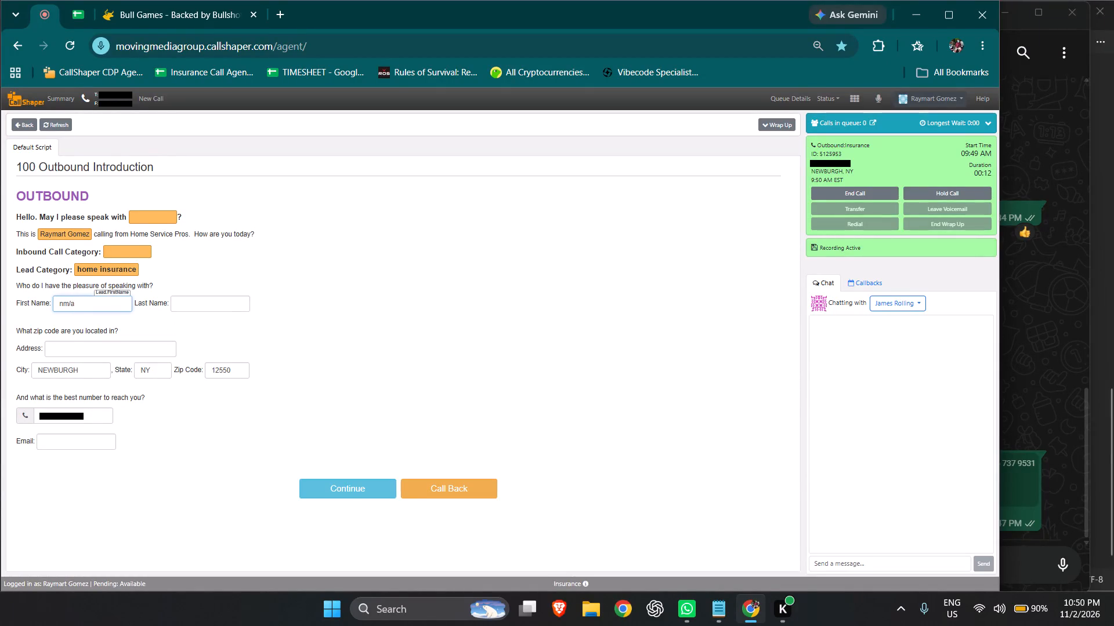
key("BackSpace")
key("BackSpace")
key("a")
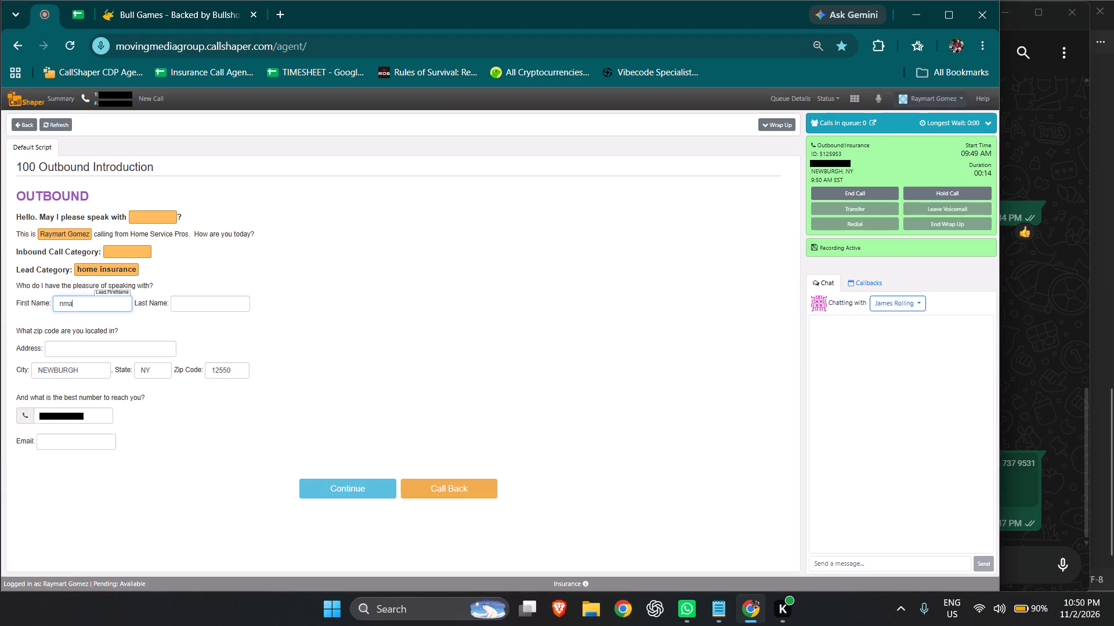
key("BackSpace")
key("BackSpace")
type("/a")
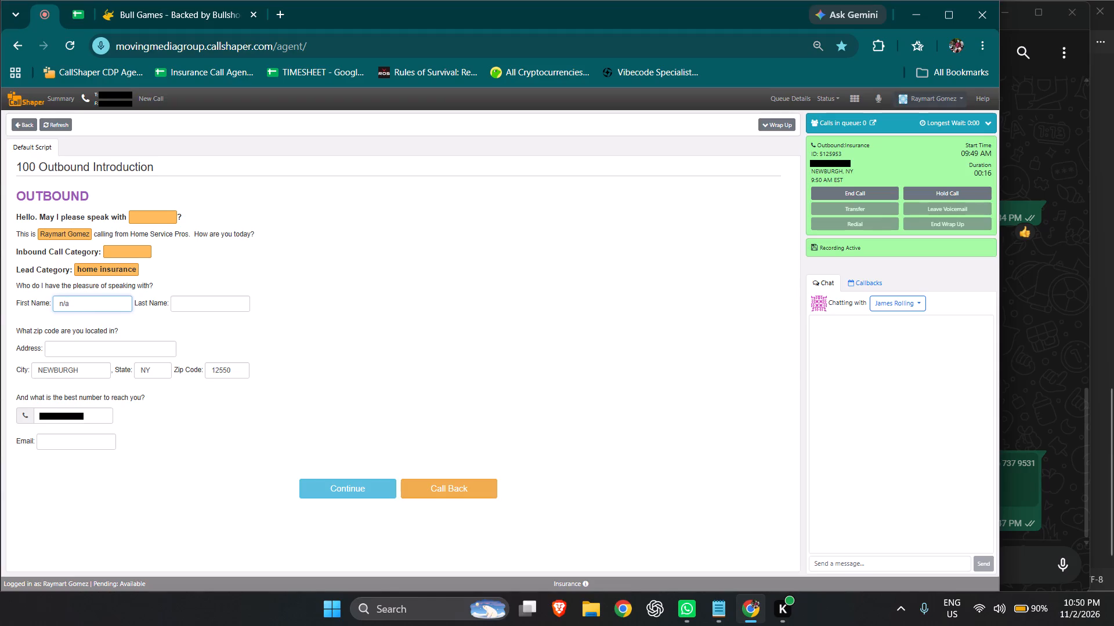
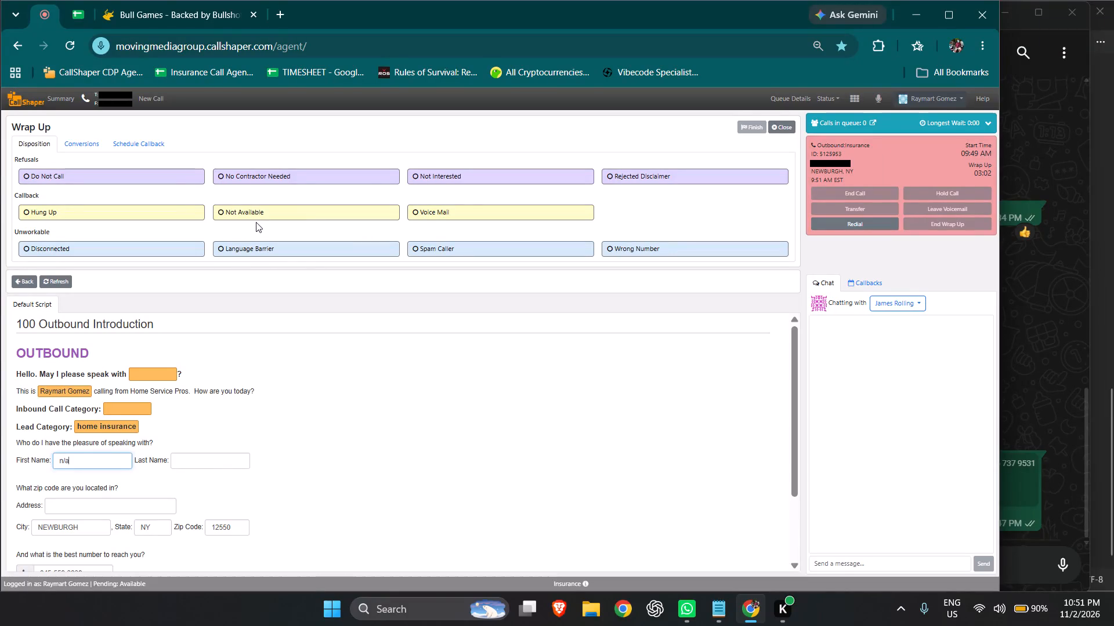
Continue to the Confirm Info page and enter "no contractor needed" in the lead's additional notes.
scroll(350, 420, "down", 5)
left_click(359, 545)
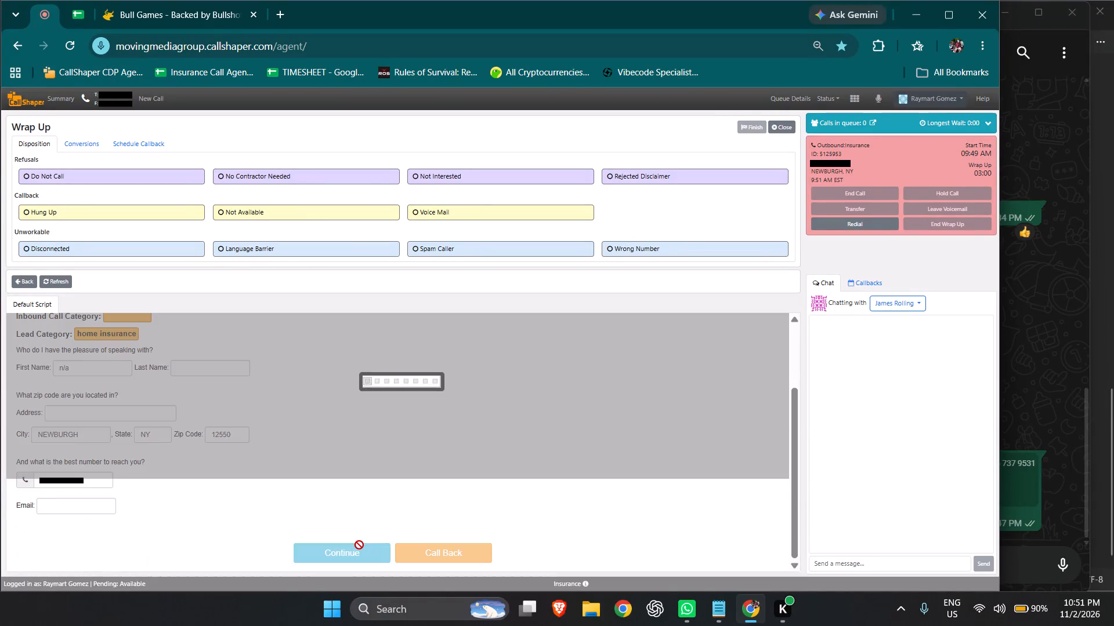
left_click(227, 377)
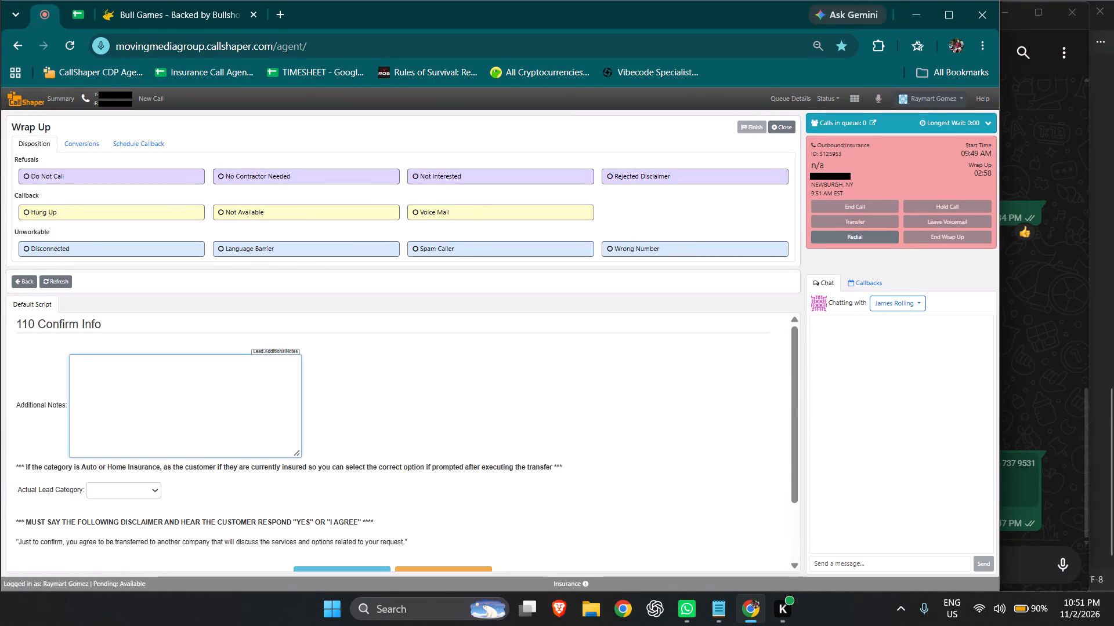
type("no contractor needed")
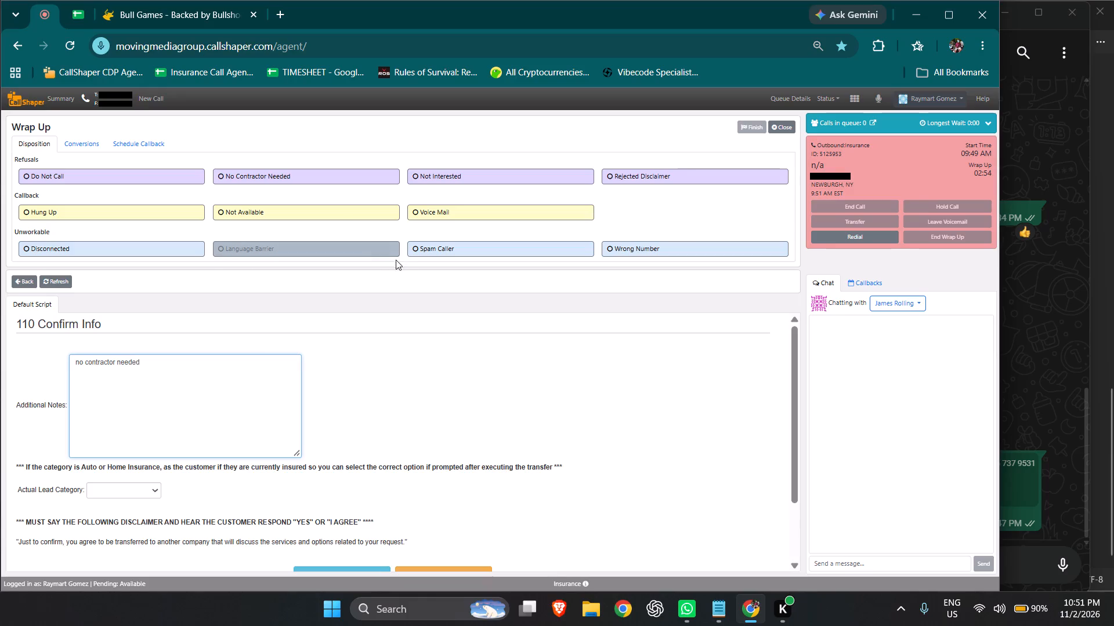
Disposition the Newburgh, NY call as No Contractor Needed and end its wrap-up.
left_click(353, 176)
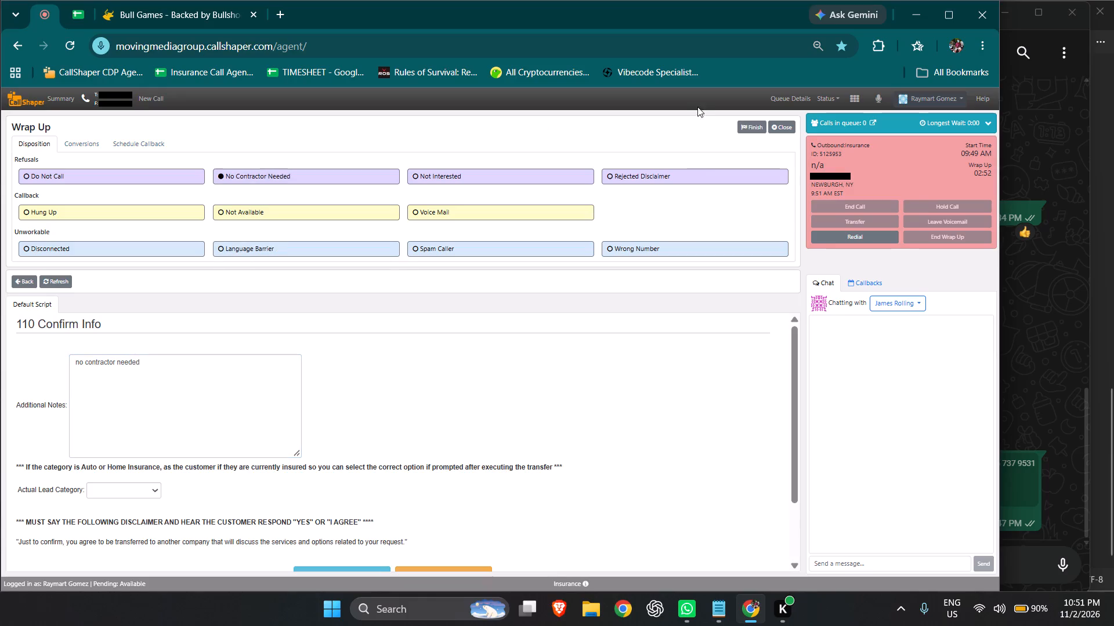
left_click(741, 122)
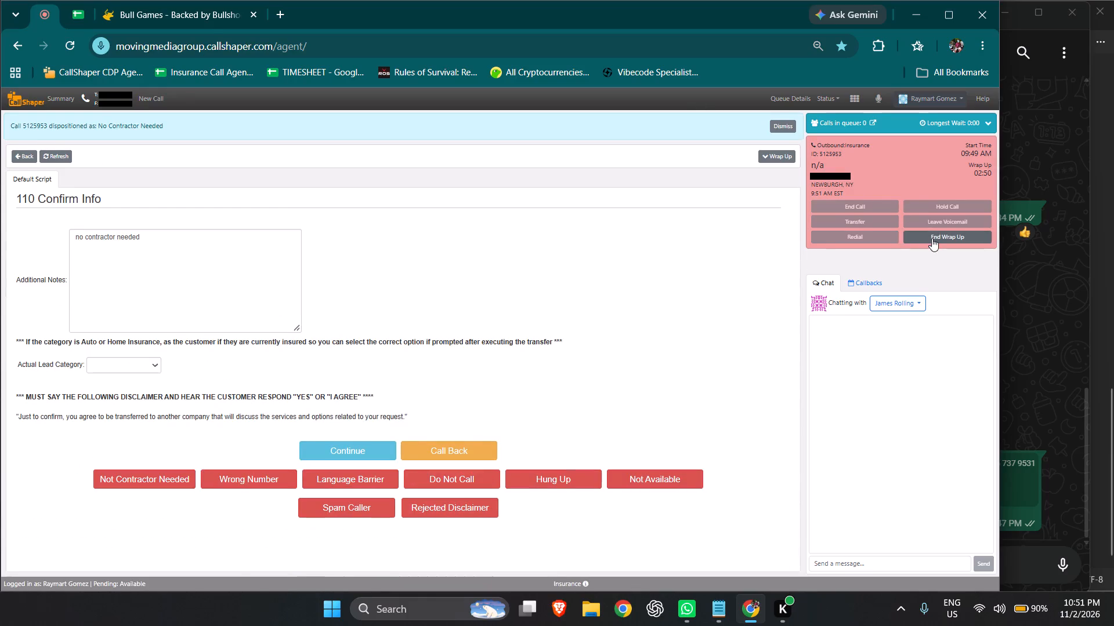
left_click(932, 238)
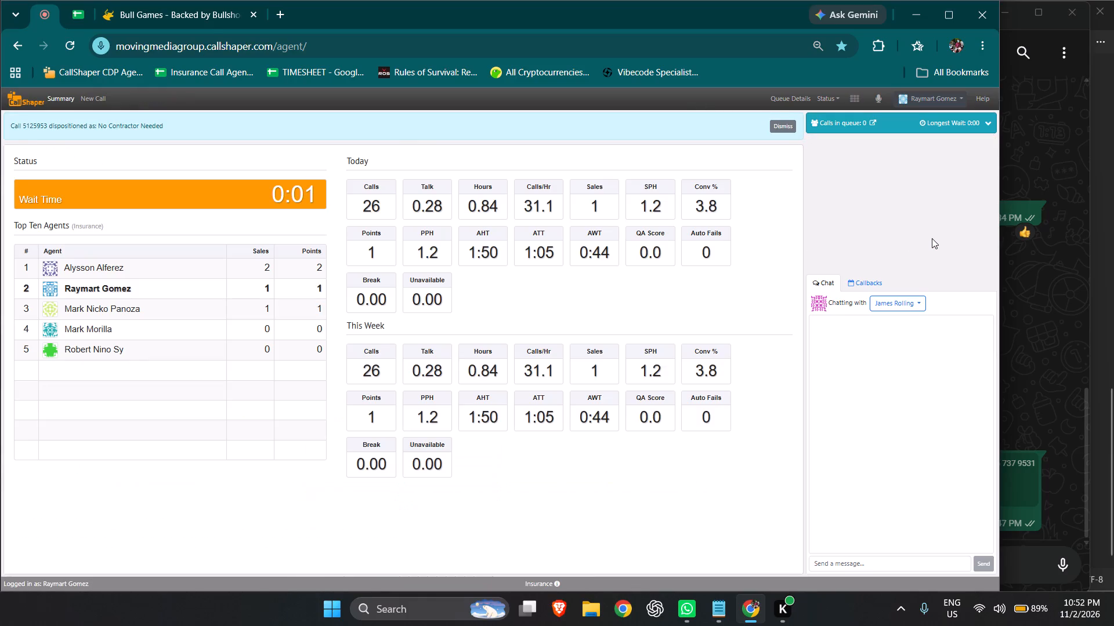
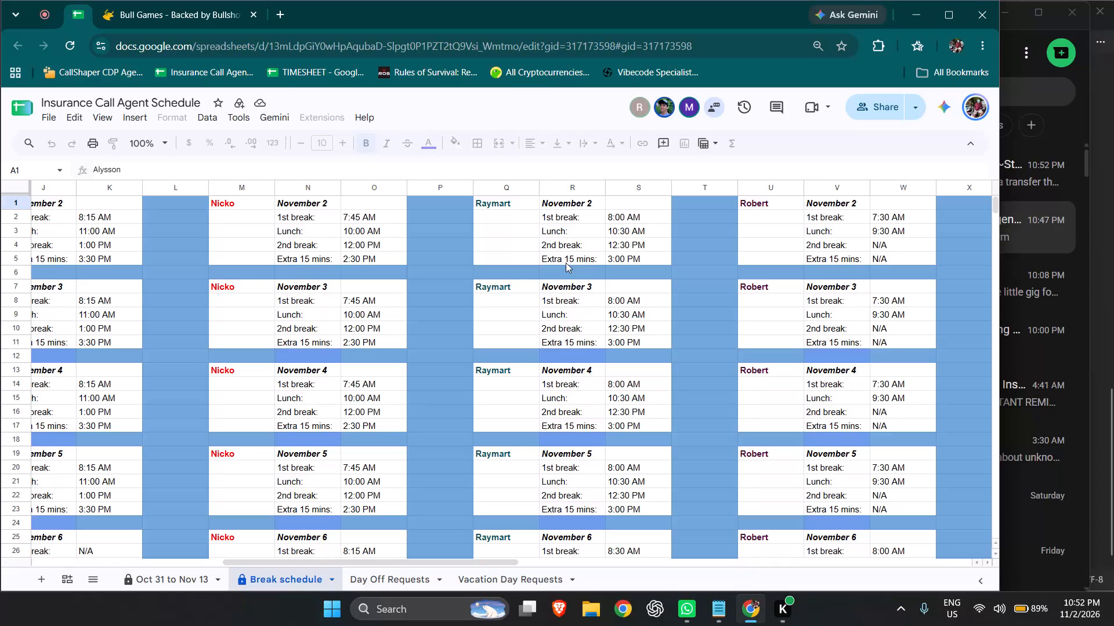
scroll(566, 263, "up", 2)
Switch to the CallShaper call script and enter "n/a" as the first name of the Philadelphia, PA home insurance lead.
left_click(48, 12)
left_click(71, 311)
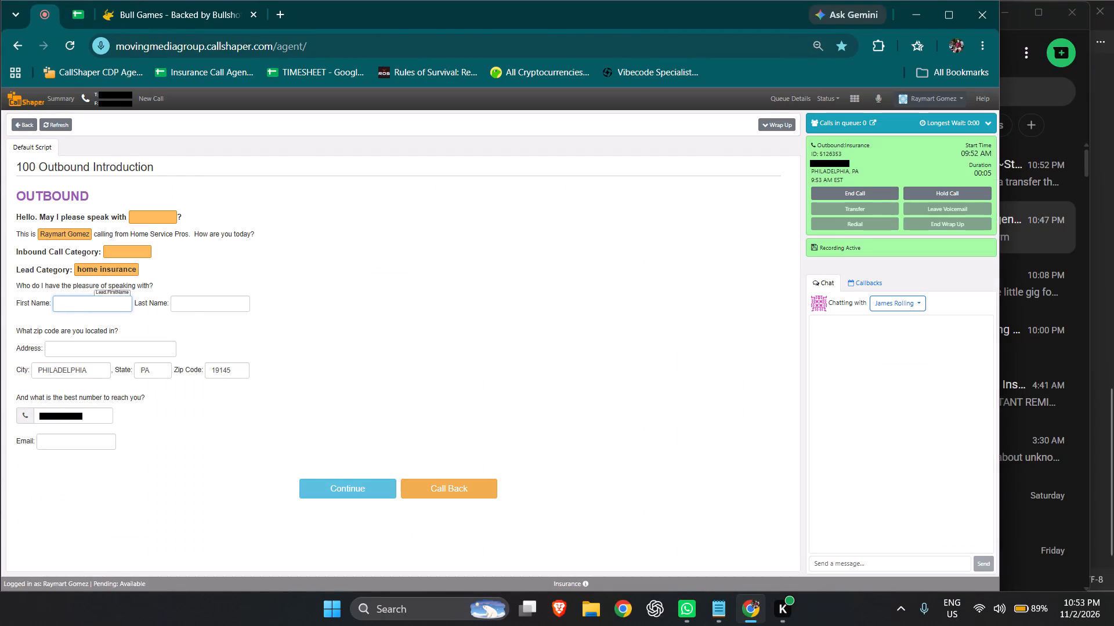
type("n.")
key("BackSpace")
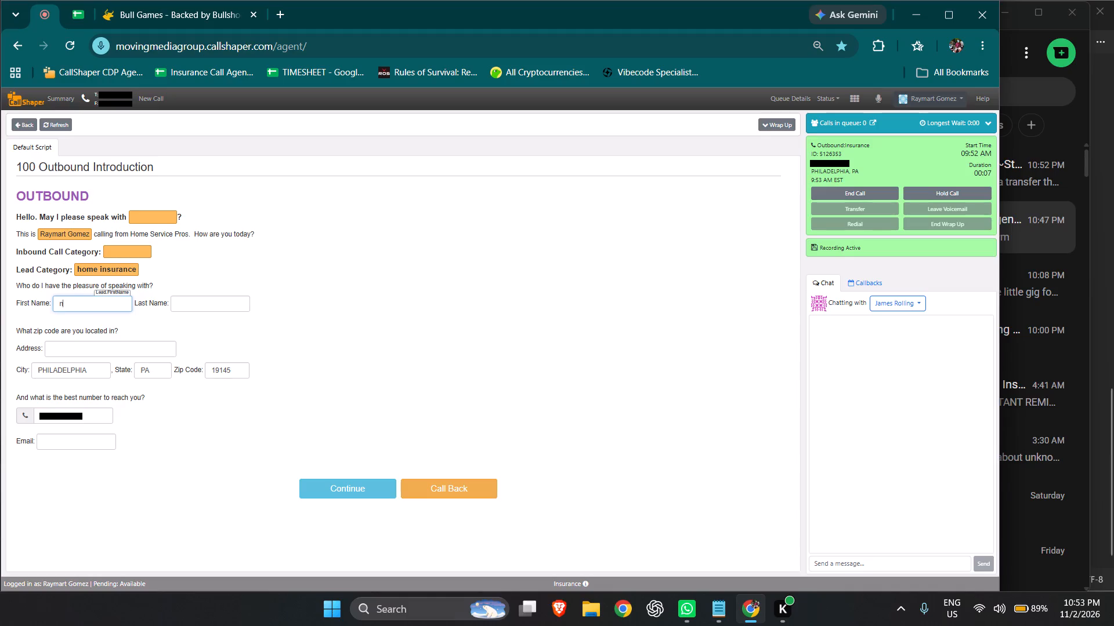
type("/a")
Continue to the Confirm Info page and enter "hung up" in the lead's additional notes.
scroll(274, 412, "down", 1)
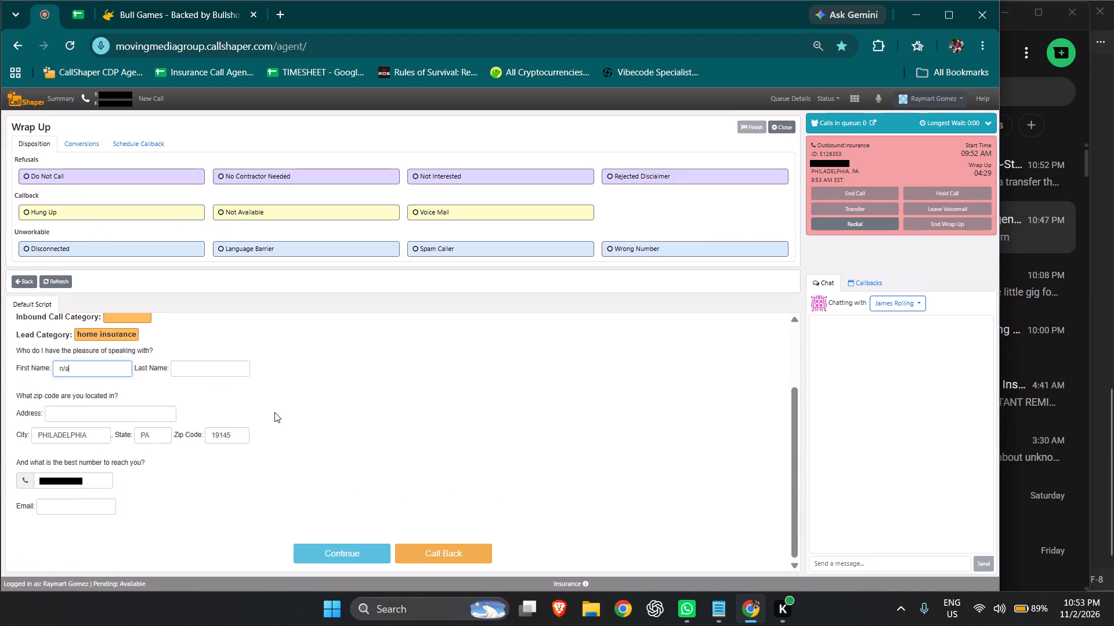
scroll(274, 412, "down", 1)
left_click(340, 548)
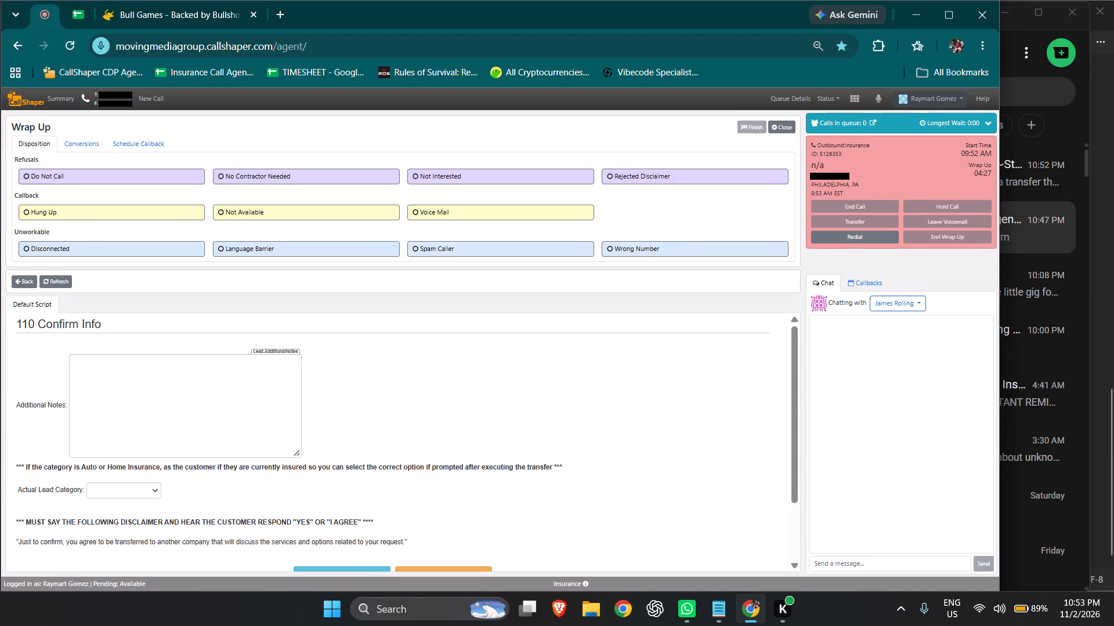
left_click(194, 435)
type("hung up")
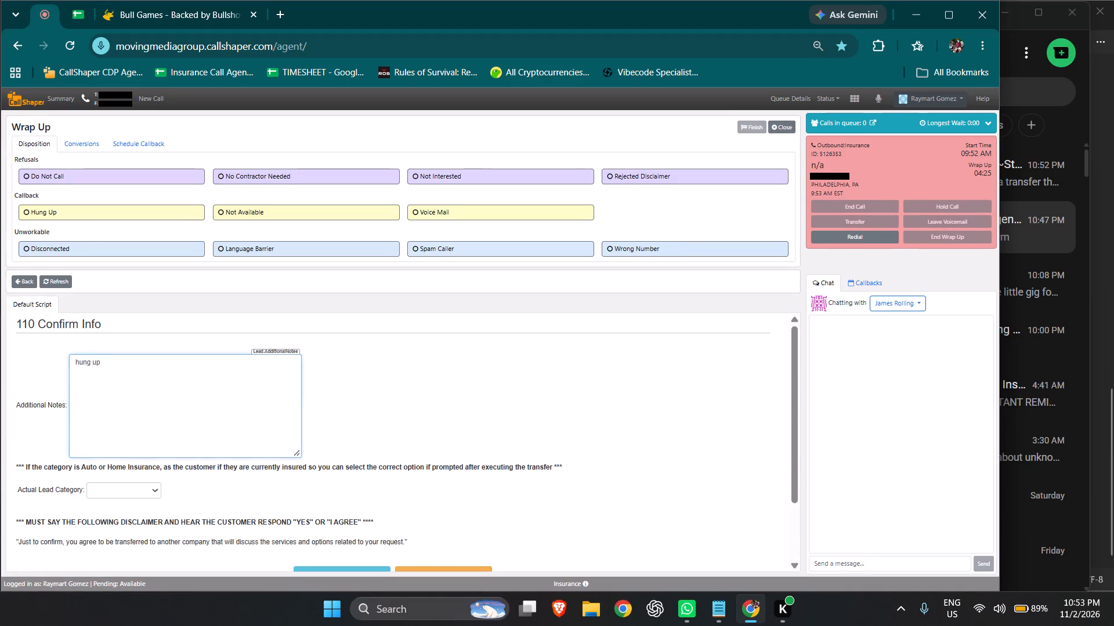
Disposition the Philadelphia, PA call as Hung Up and end its wrap-up.
left_click(171, 210)
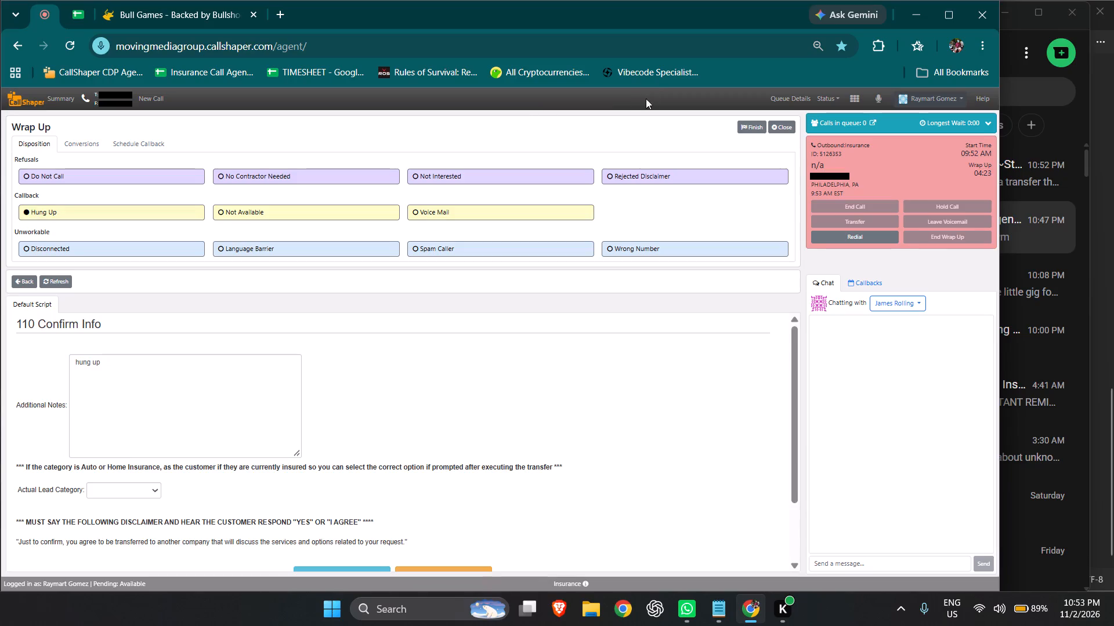
left_click(762, 129)
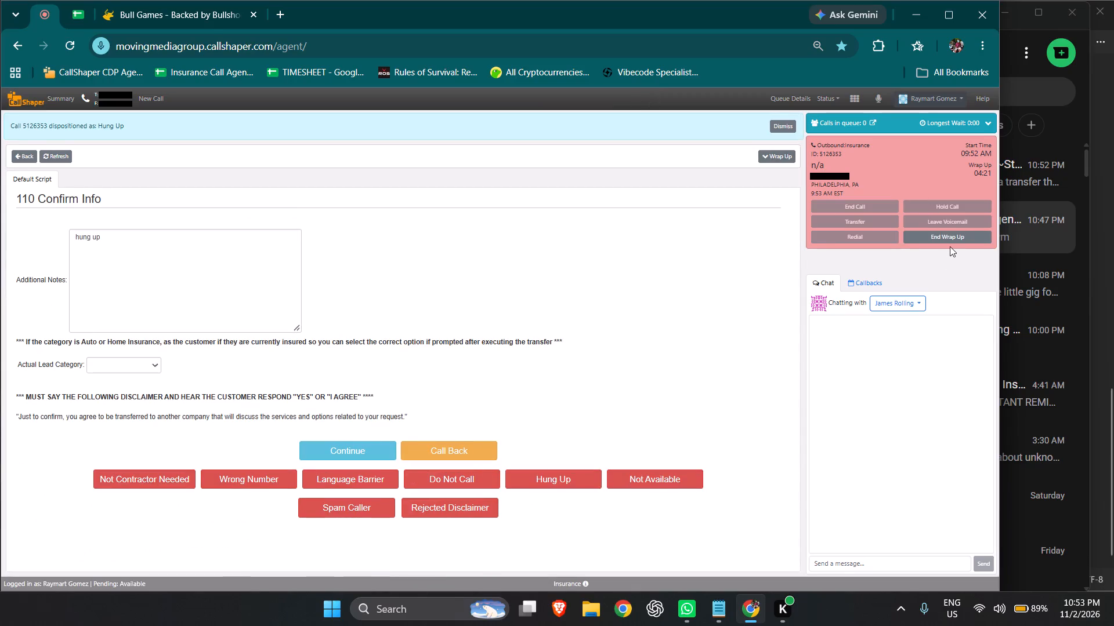
left_click(954, 237)
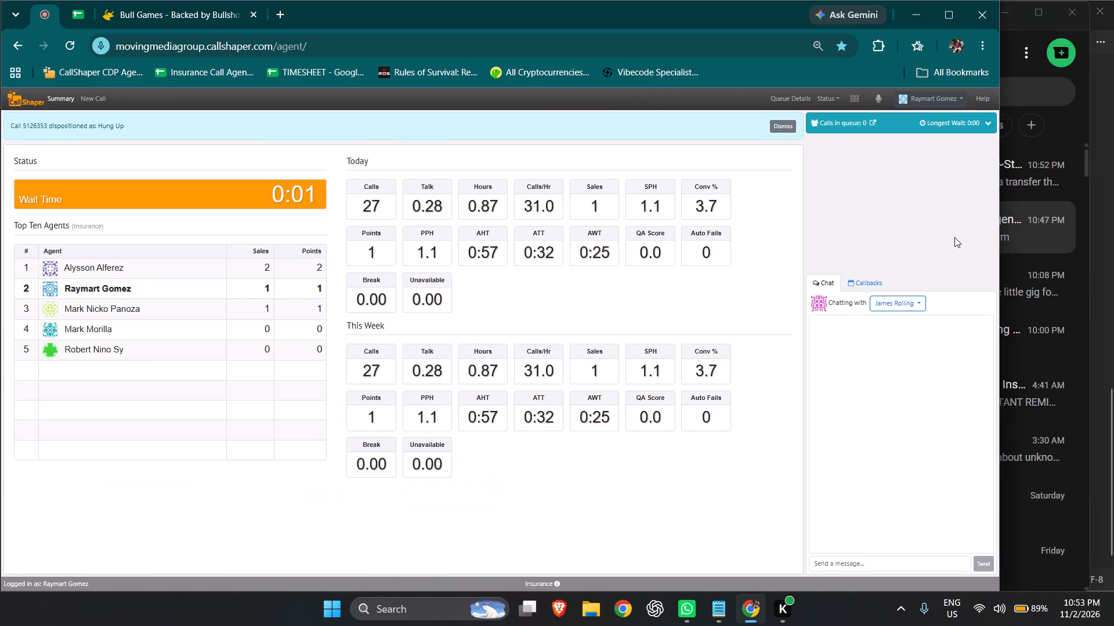
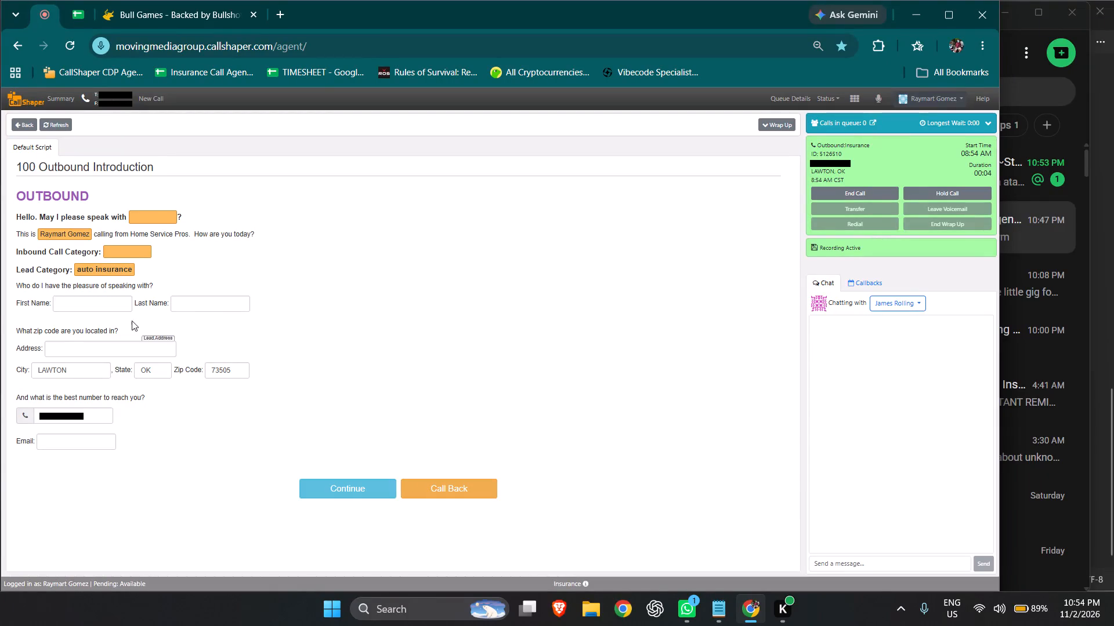
Enter "n/a" as the Lawton, OK auto insurance lead's first name and "no contractor needed" in the Confirm Info additional notes.
left_click(104, 304)
type("n/a")
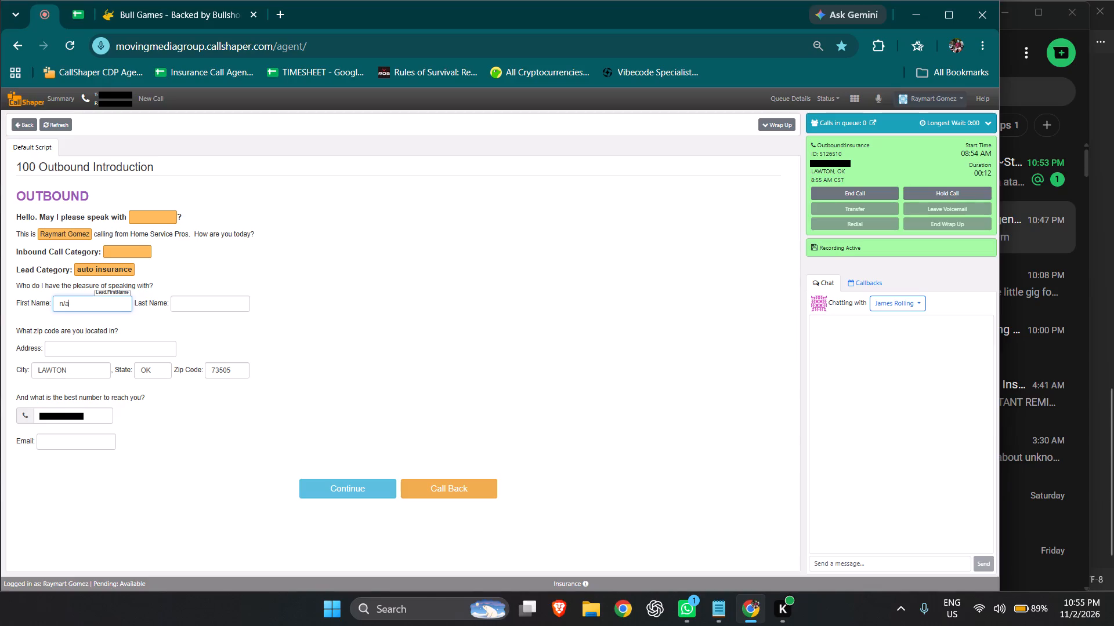
left_click_drag(334, 500, 340, 492)
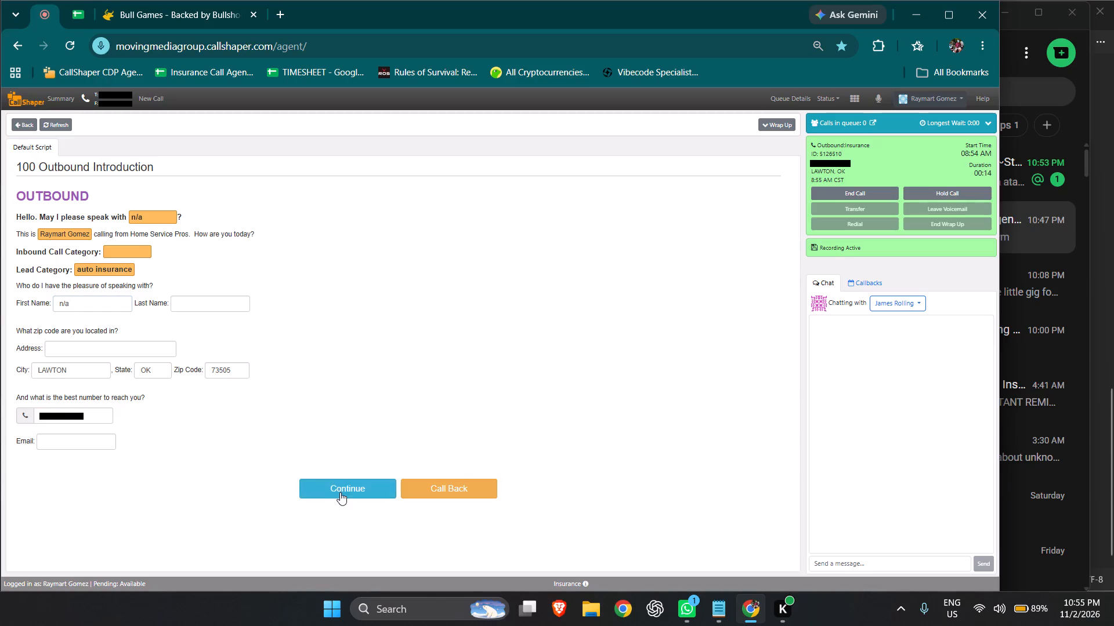
left_click(340, 492)
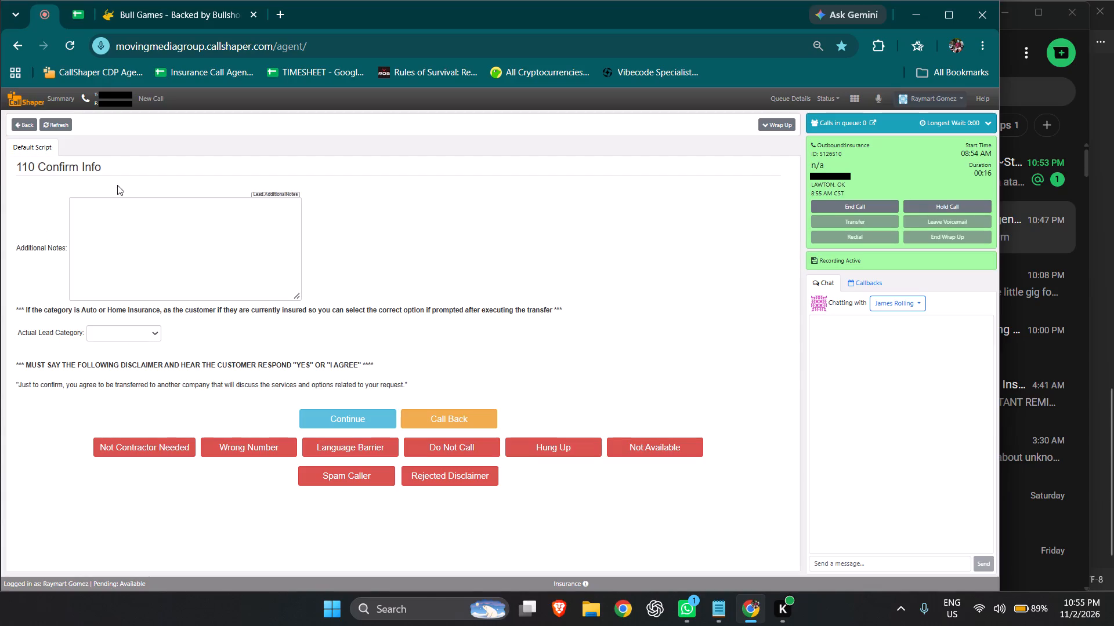
left_click(126, 200)
type("no contractor needed")
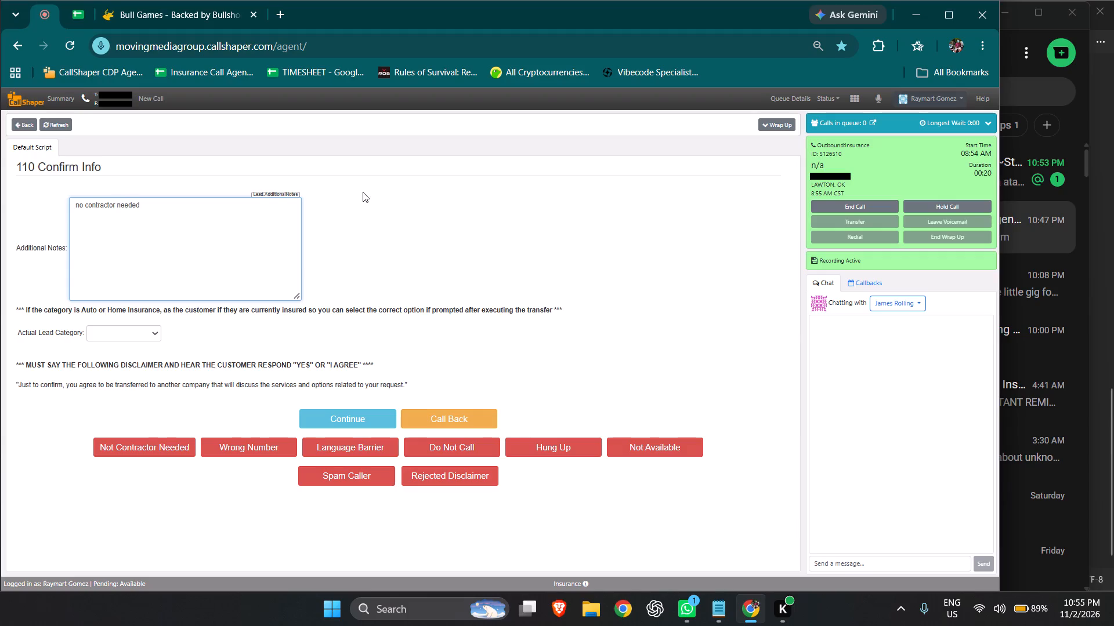
End the Lawton, OK call, disposition it as No Contractor Needed and end its wrap-up.
left_click(844, 206)
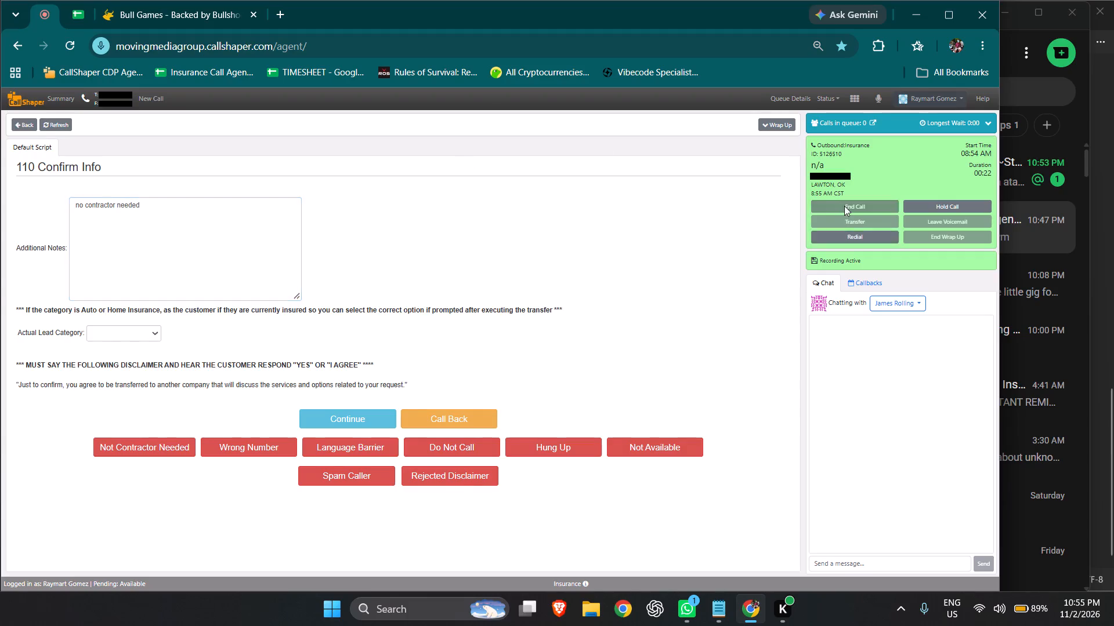
left_click(312, 181)
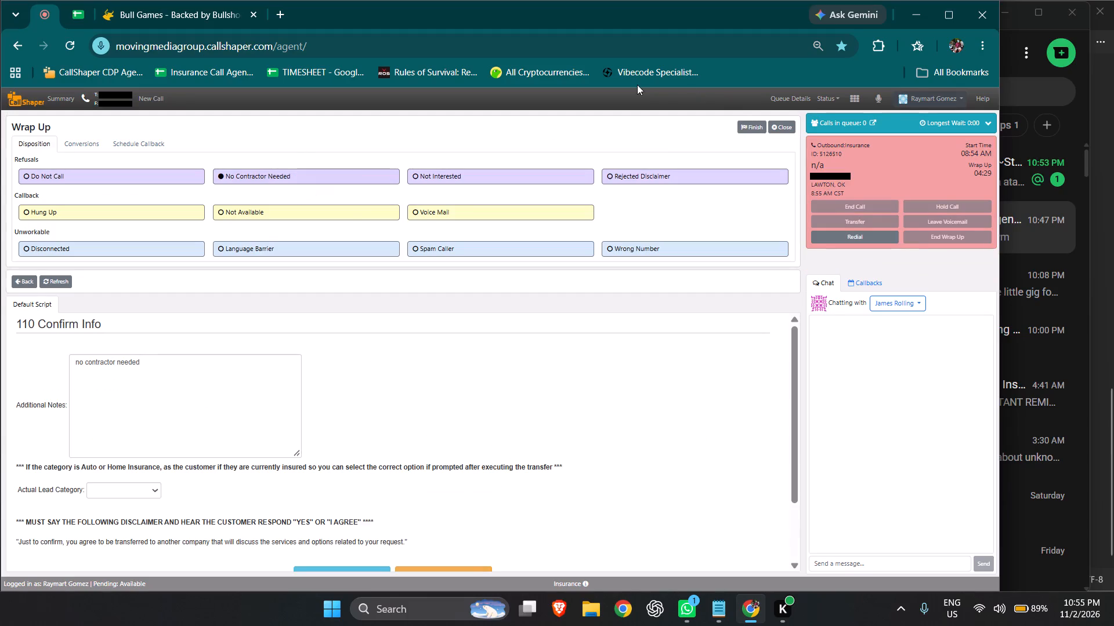
left_click(747, 128)
left_click(929, 237)
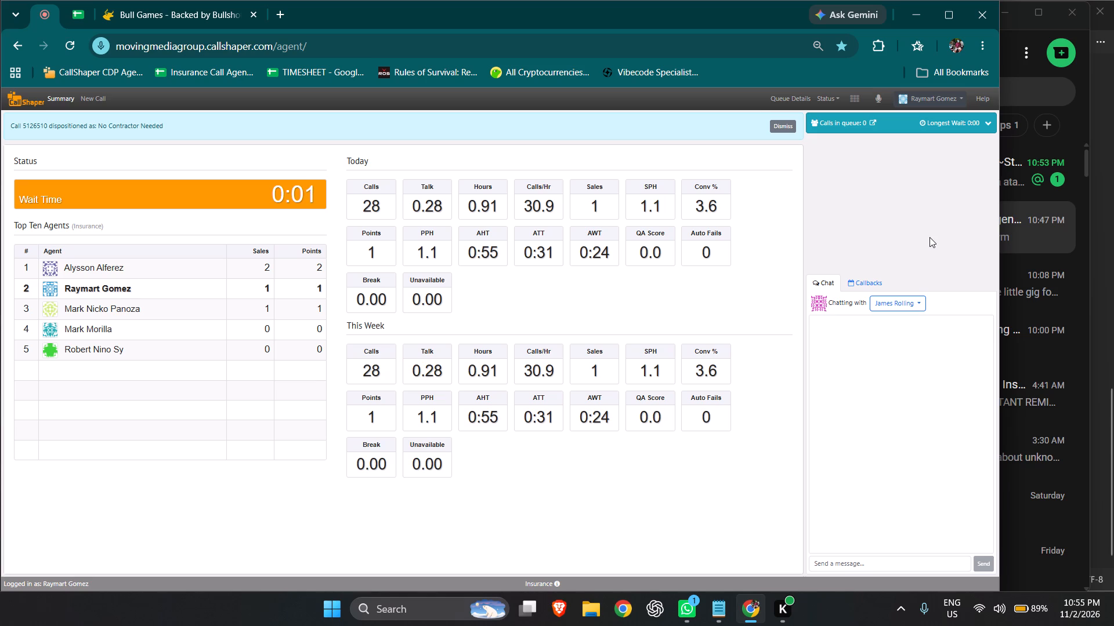
Check the break schedule in the Insurance Call Agent Schedule spreadsheet and return to CallShaper.
left_click(89, 12)
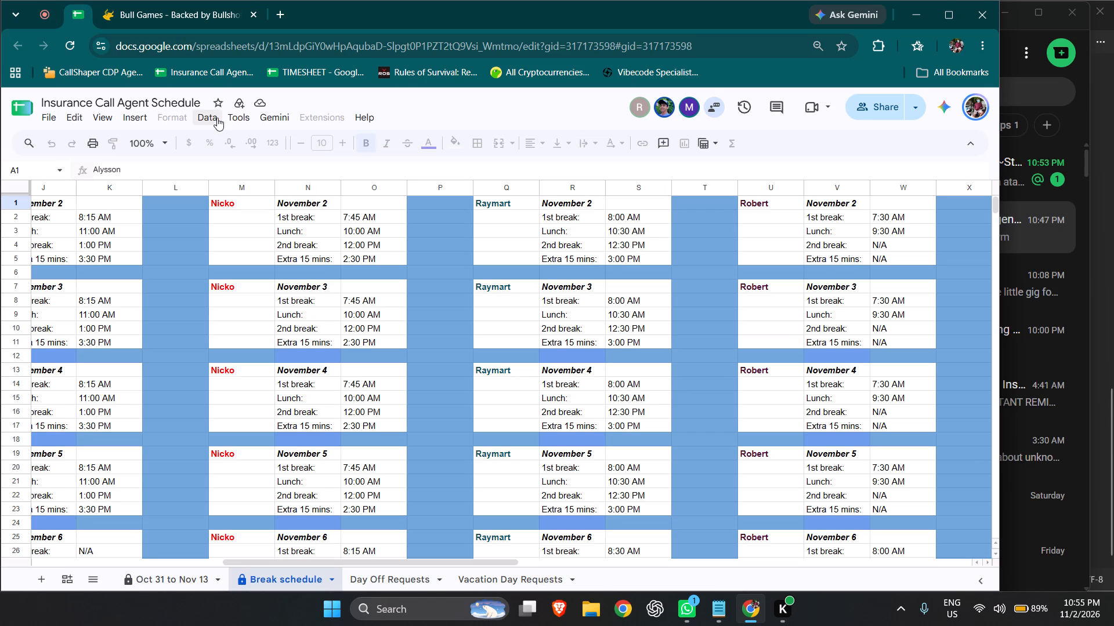
left_click(47, 21)
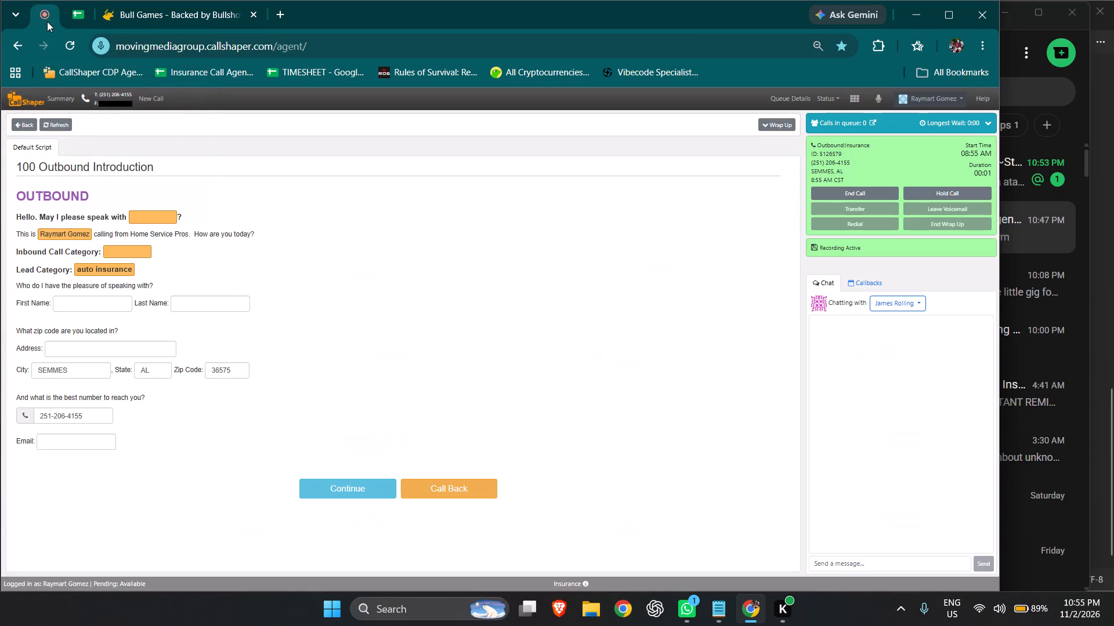
Enter "n/a" as the Semmes, AL auto insurance lead's first name and "no contractor needed" in the Confirm Info additional notes.
left_click(109, 300)
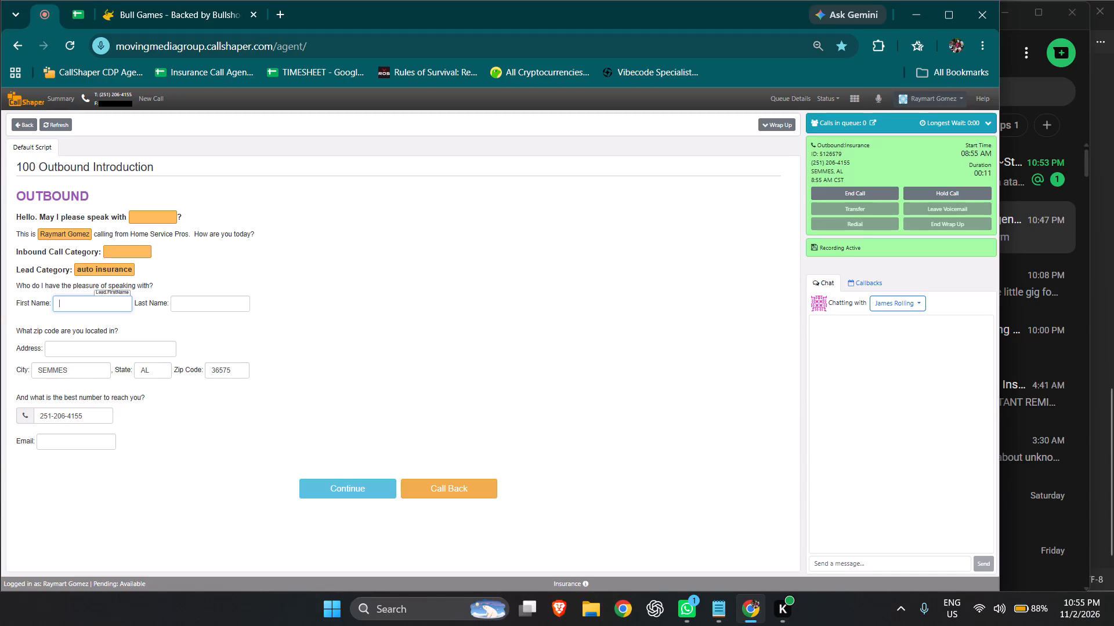
type("n/a")
left_click(377, 486)
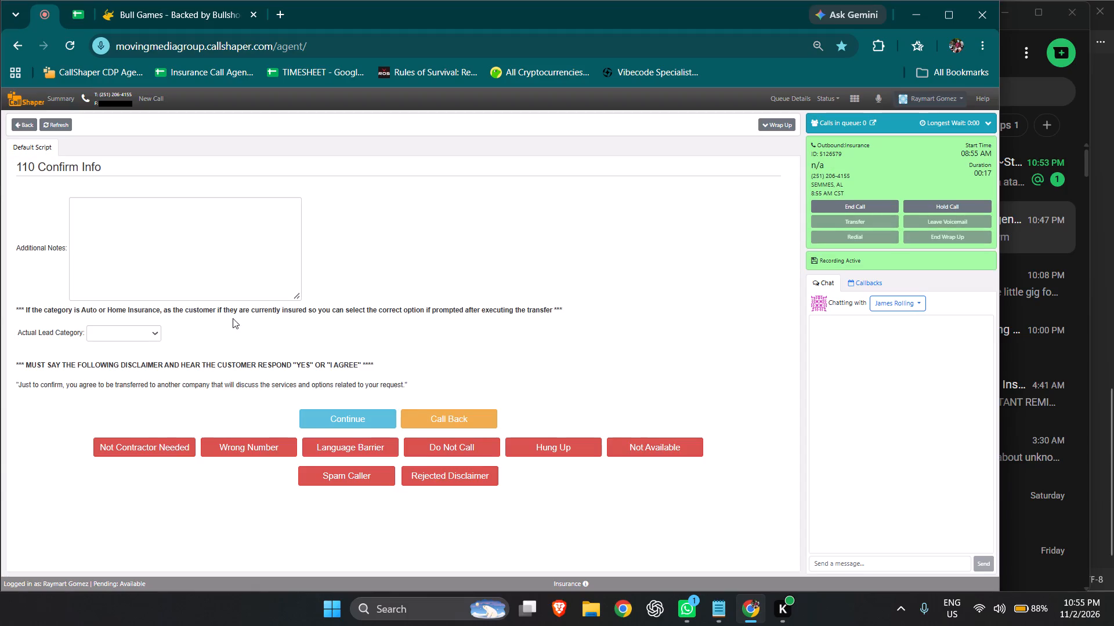
left_click(191, 275)
type("no contr")
type("actor needed")
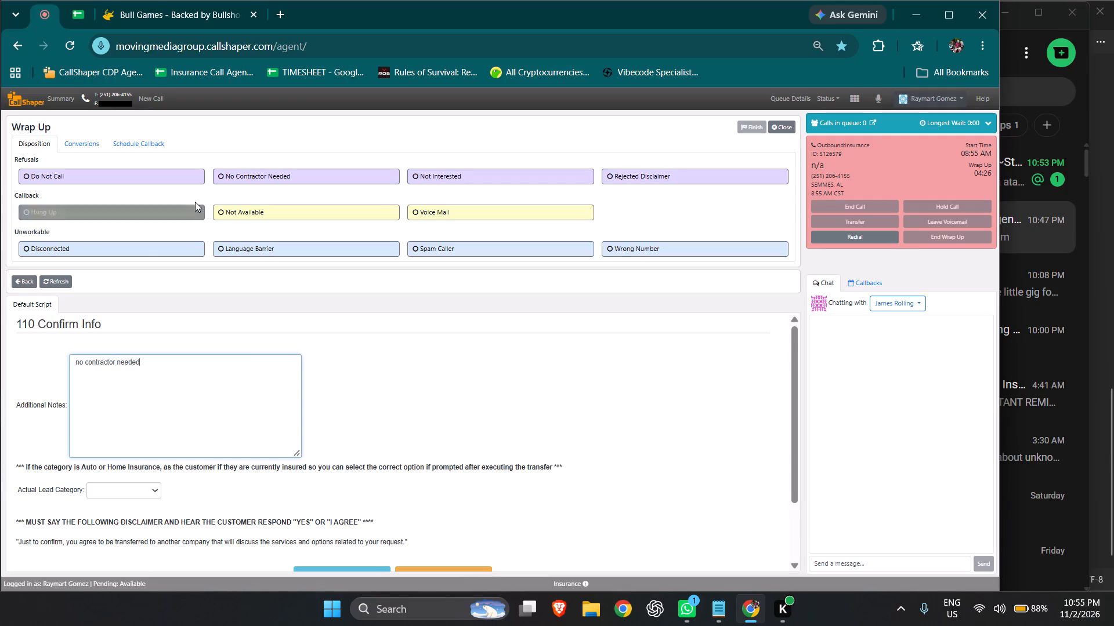
Disposition the Semmes, AL call as No Contractor Needed and end its wrap-up.
left_click(258, 174)
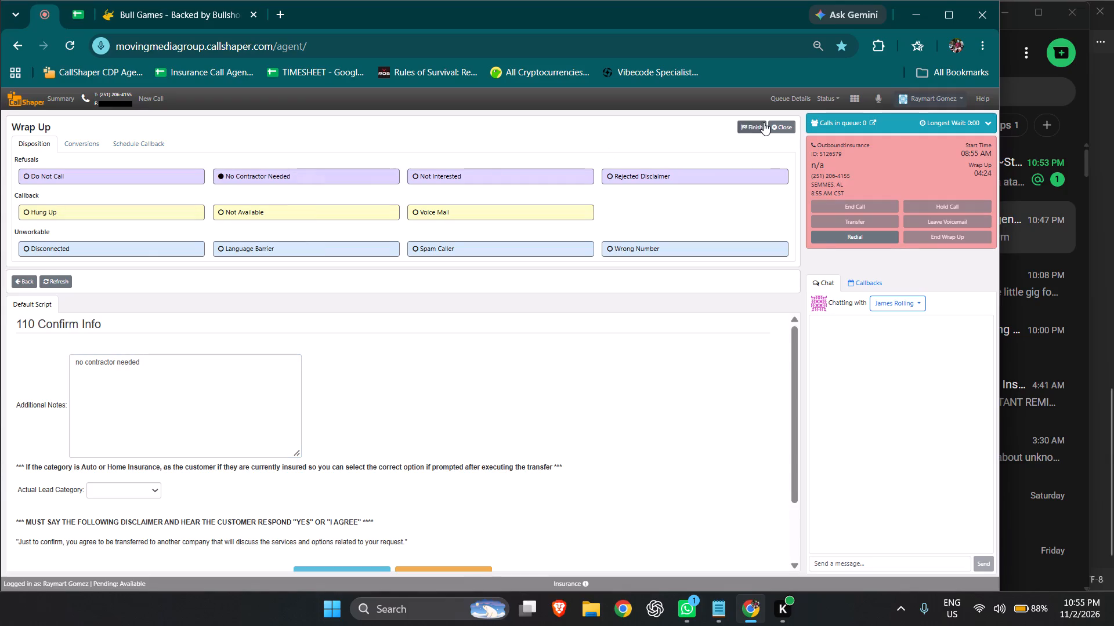
left_click(765, 122)
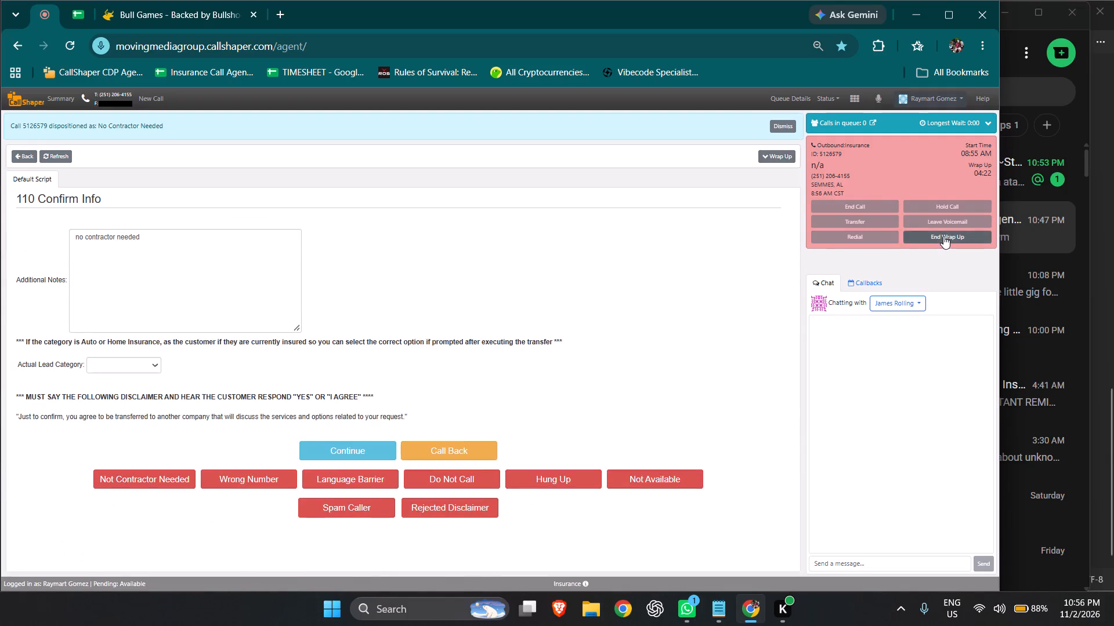
left_click(945, 235)
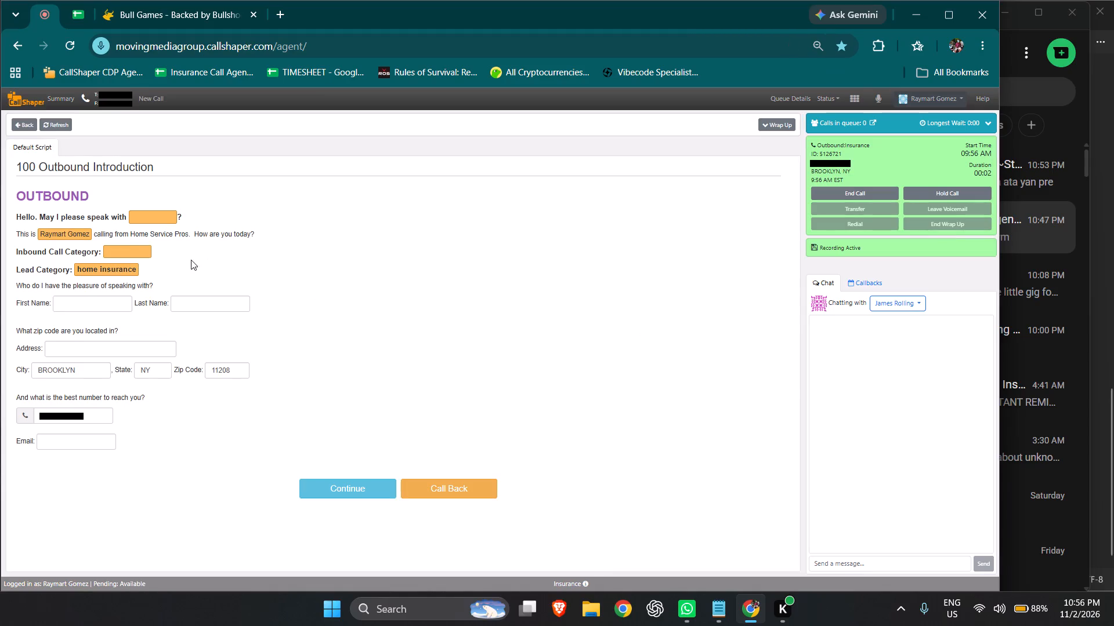
Enter "n/a" as the Brooklyn, NY home insurance lead's first name and "no contractor needed" in the Confirm Info additional notes.
left_click(88, 308)
type("n/a")
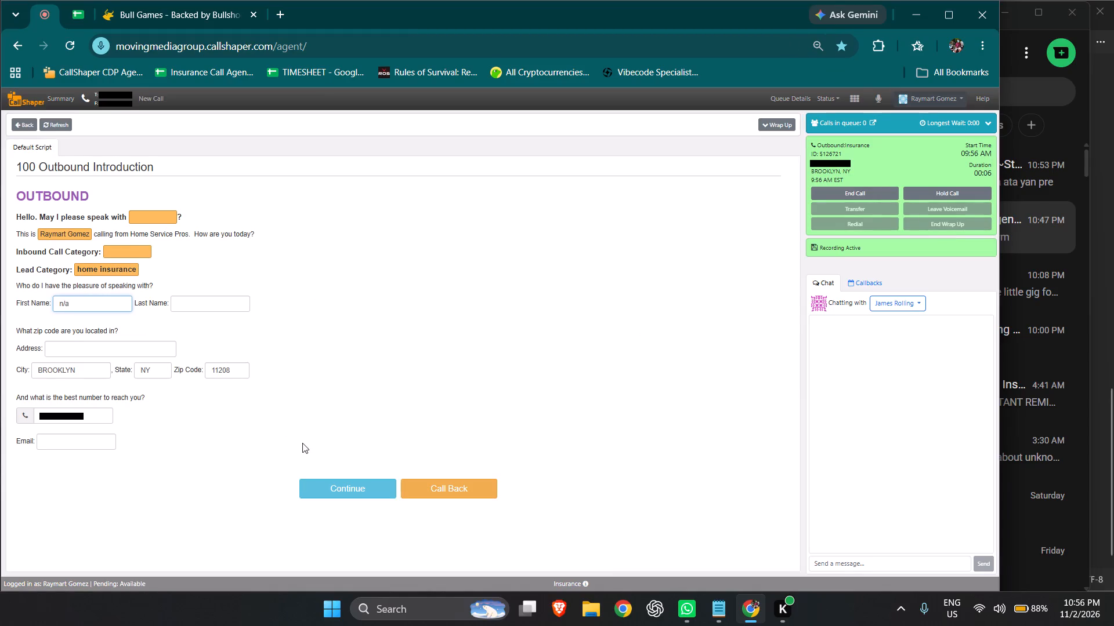
left_click(349, 483)
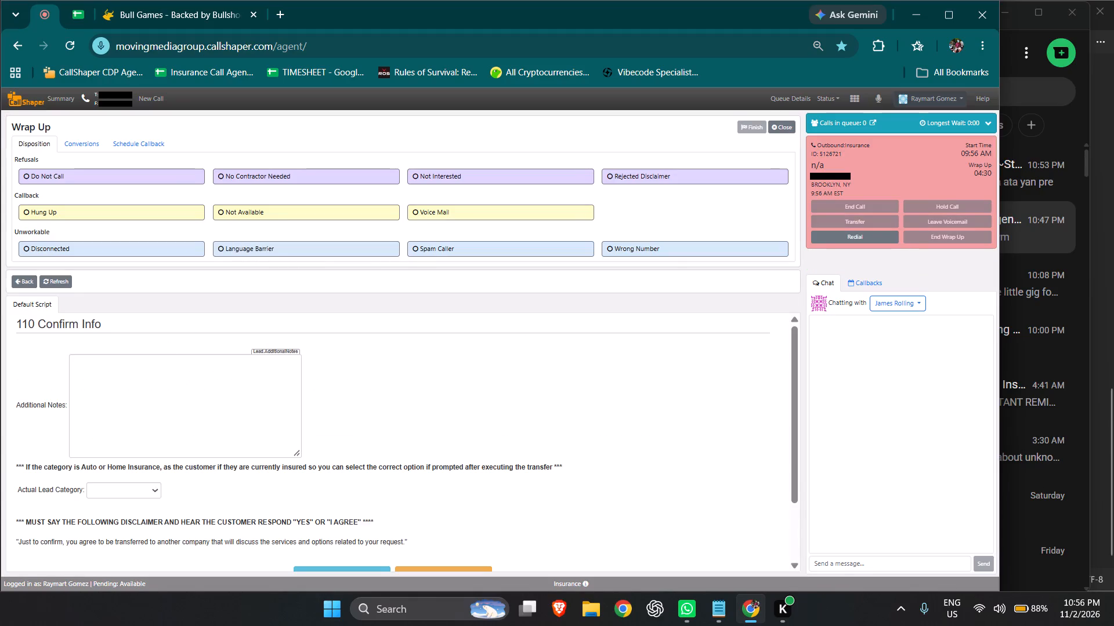
left_click(164, 382)
type("hung up")
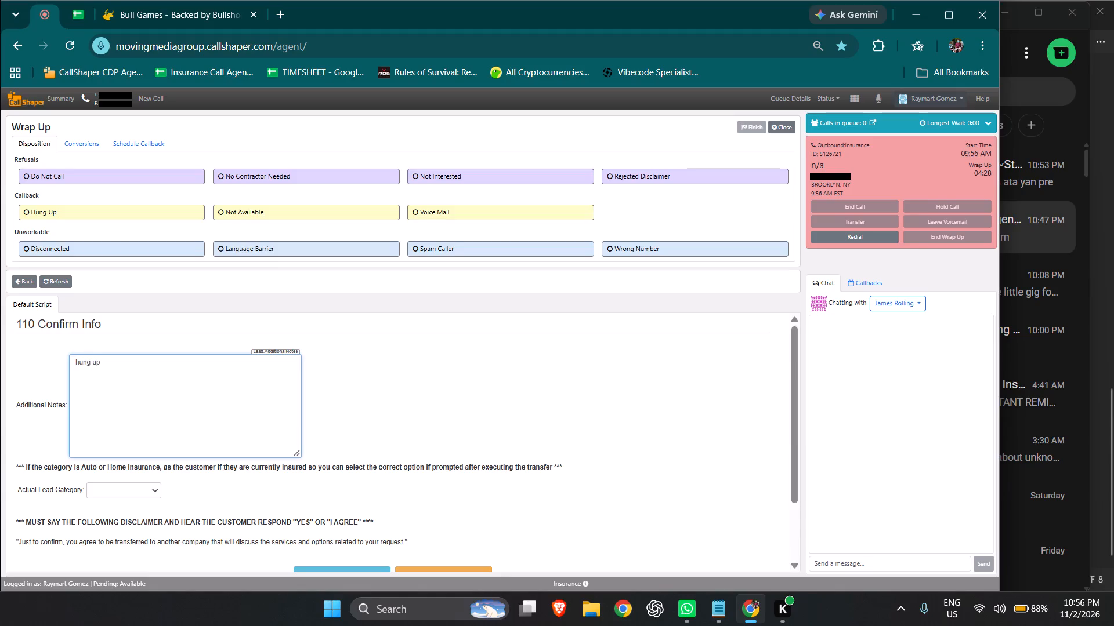
key("ctrl+a")
type("np")
key("space")
key("BackSpace")
key("BackSpace")
type("o contractor needed")
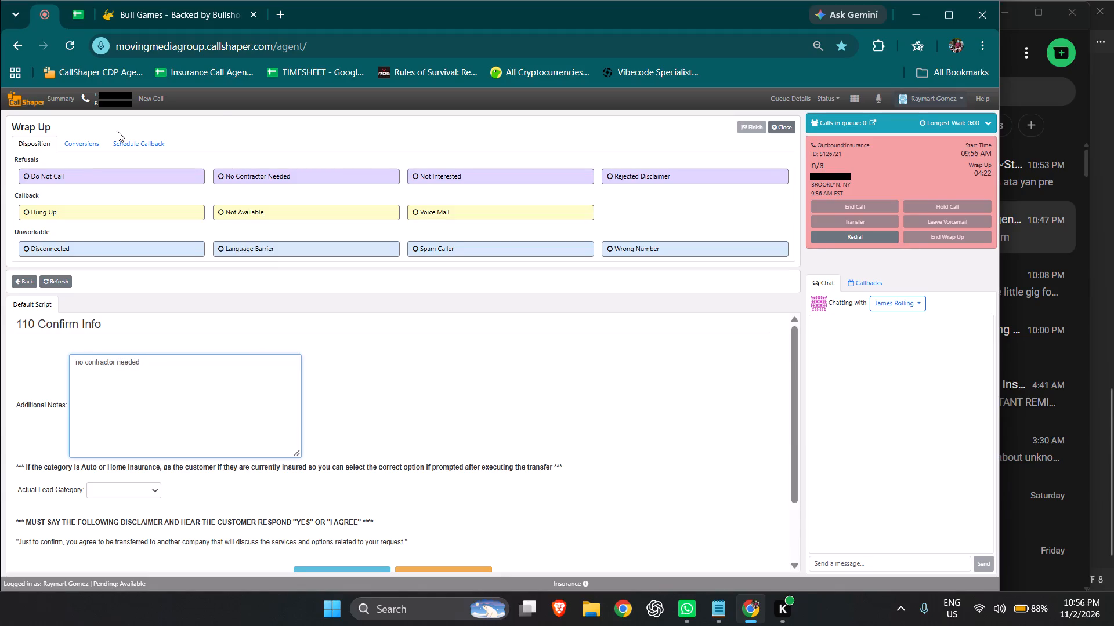
Disposition the Brooklyn, NY call as No Contractor Needed and end its wrap-up.
left_click(260, 174)
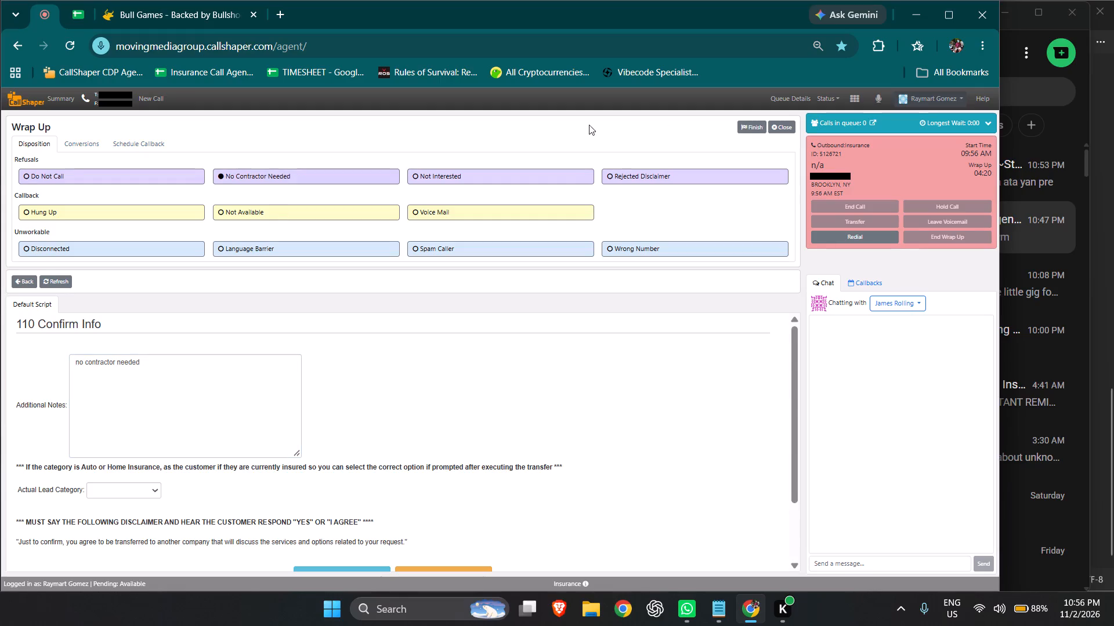
left_click(752, 133)
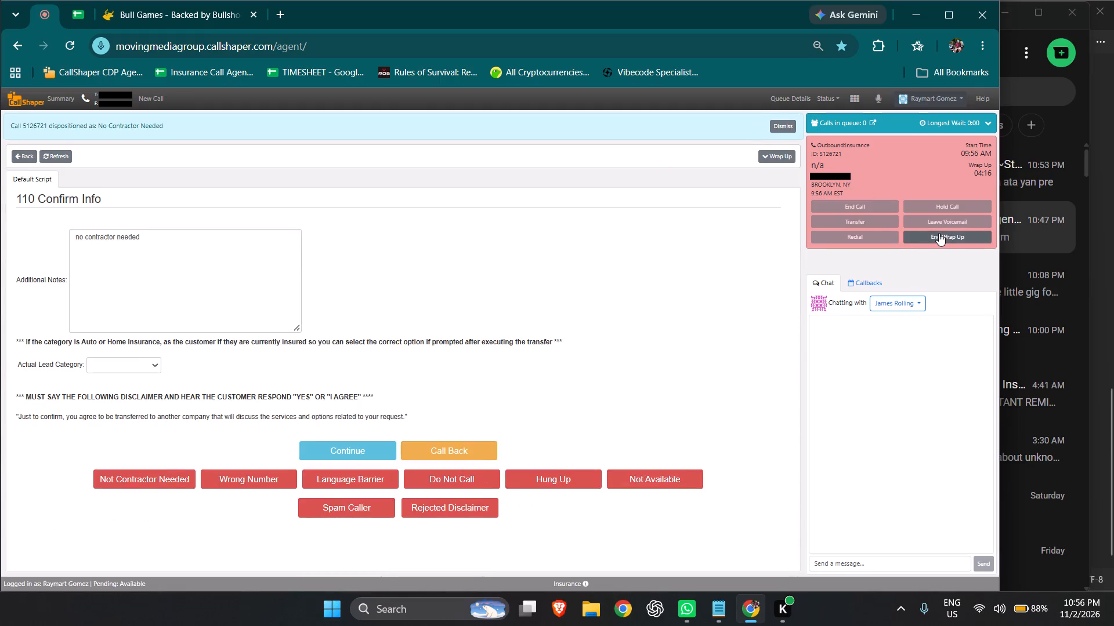
left_click(939, 233)
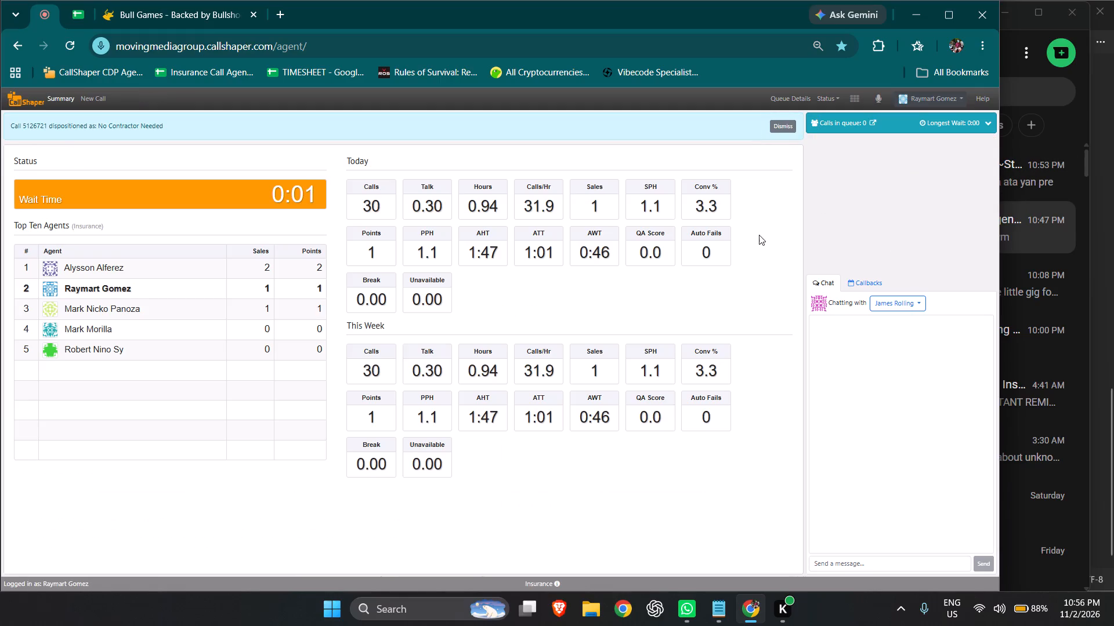
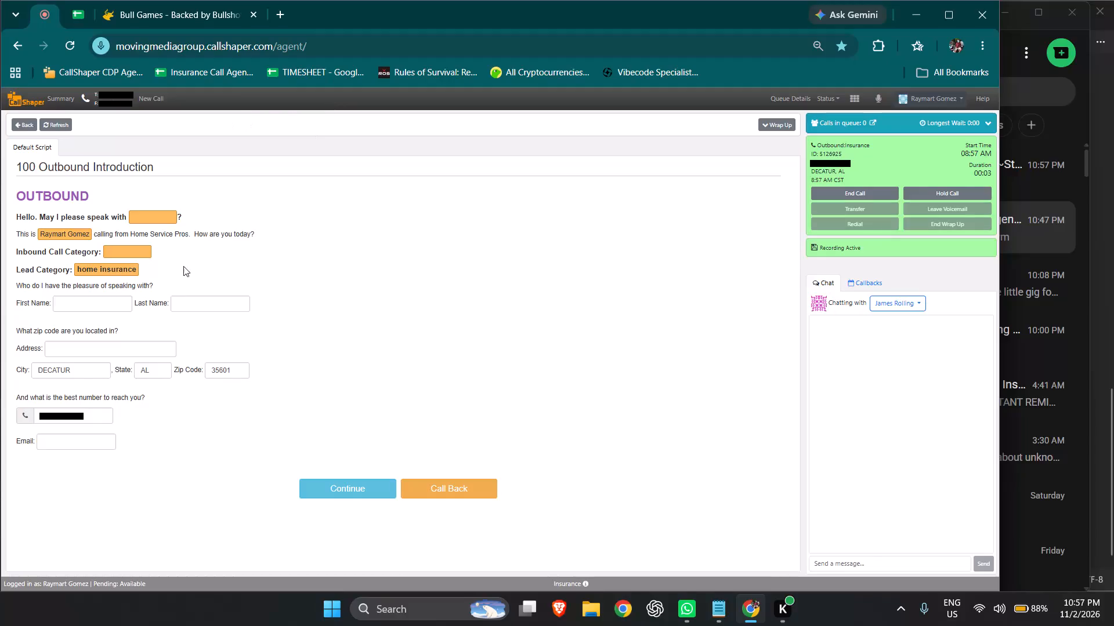
Enter "n/a" as the Decatur, AL home insurance lead's first name and "hung up" in the Confirm Info additional notes.
left_click(108, 300)
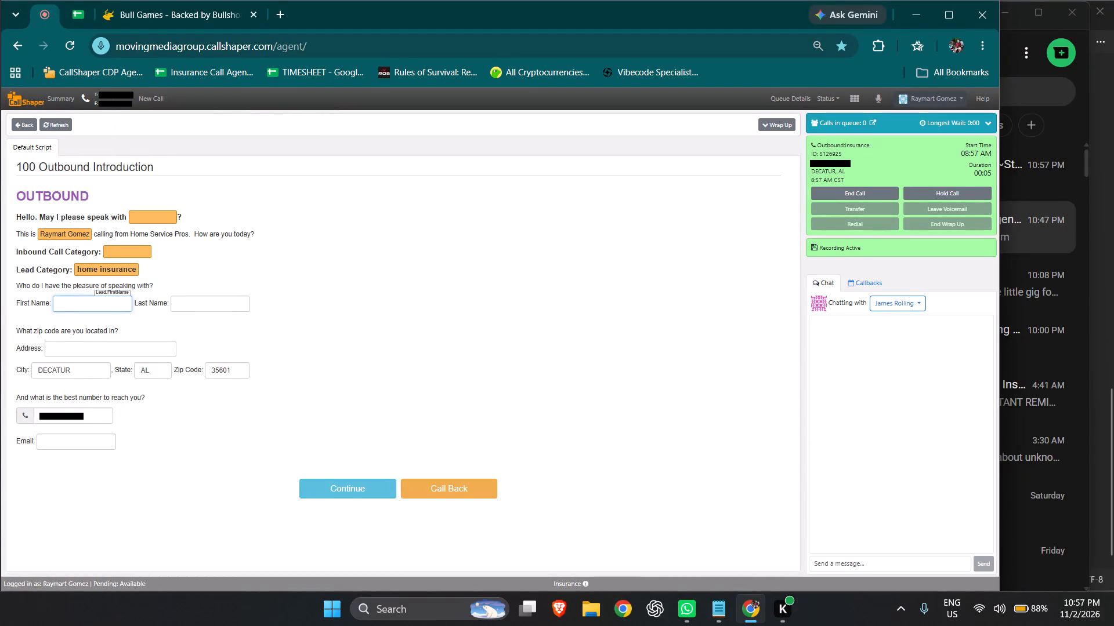
type("n/a")
left_click(334, 486)
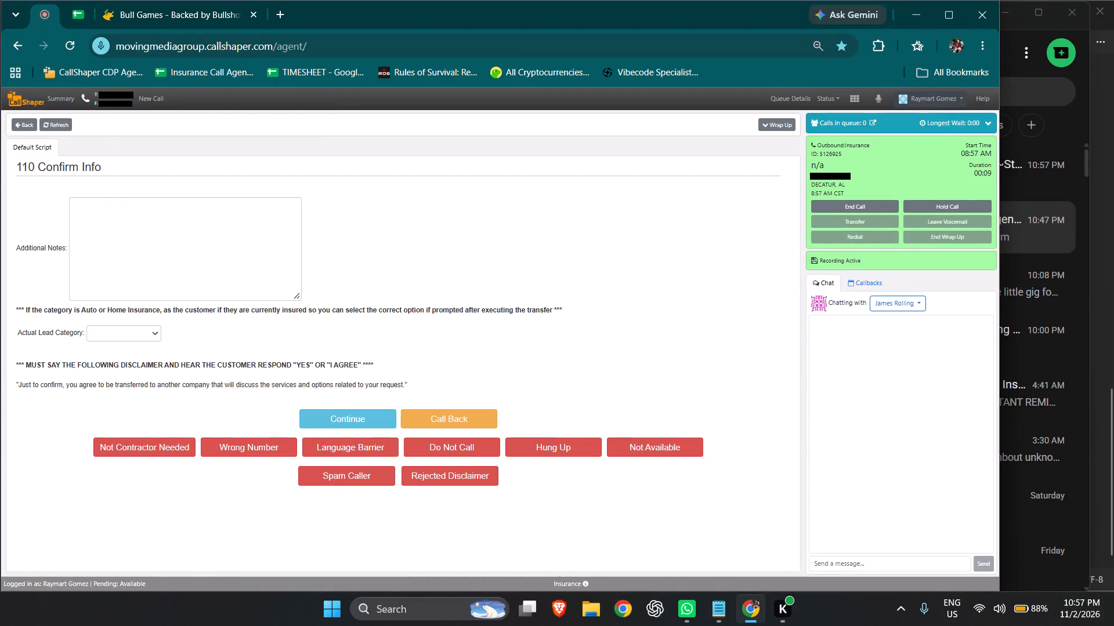
left_click(173, 219)
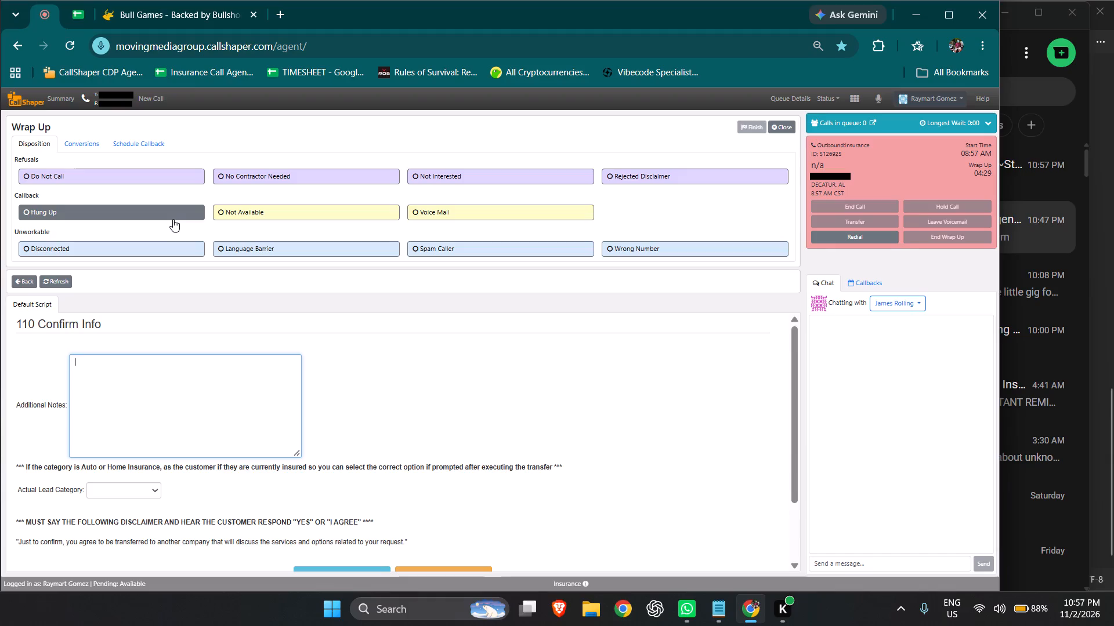
type("hung up")
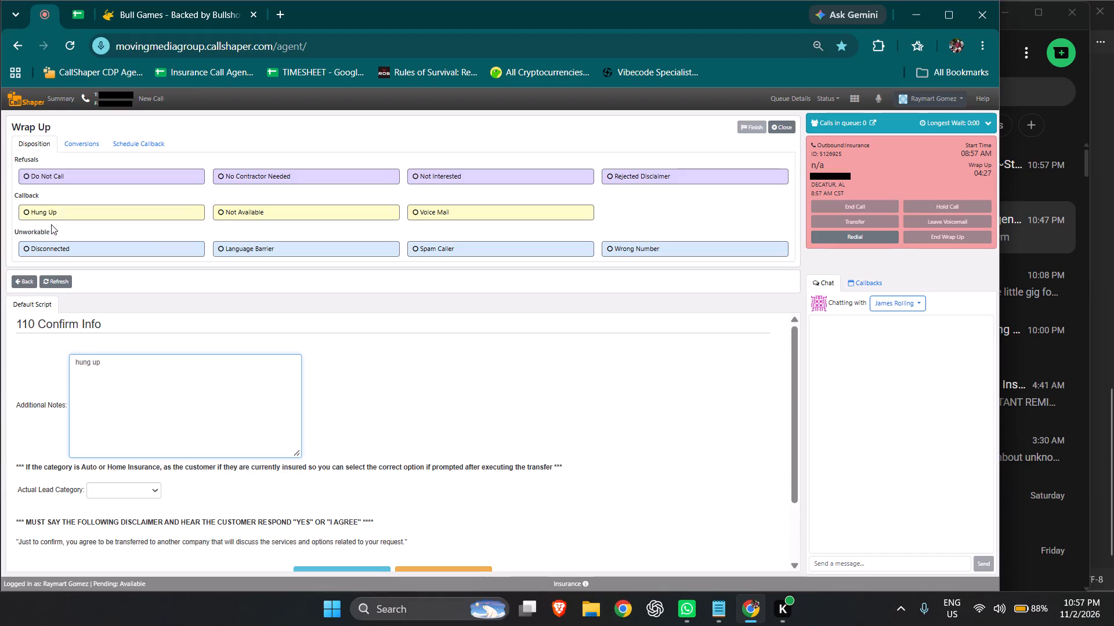
Disposition the Decatur, AL call as Hung Up and end its wrap-up.
left_click(68, 213)
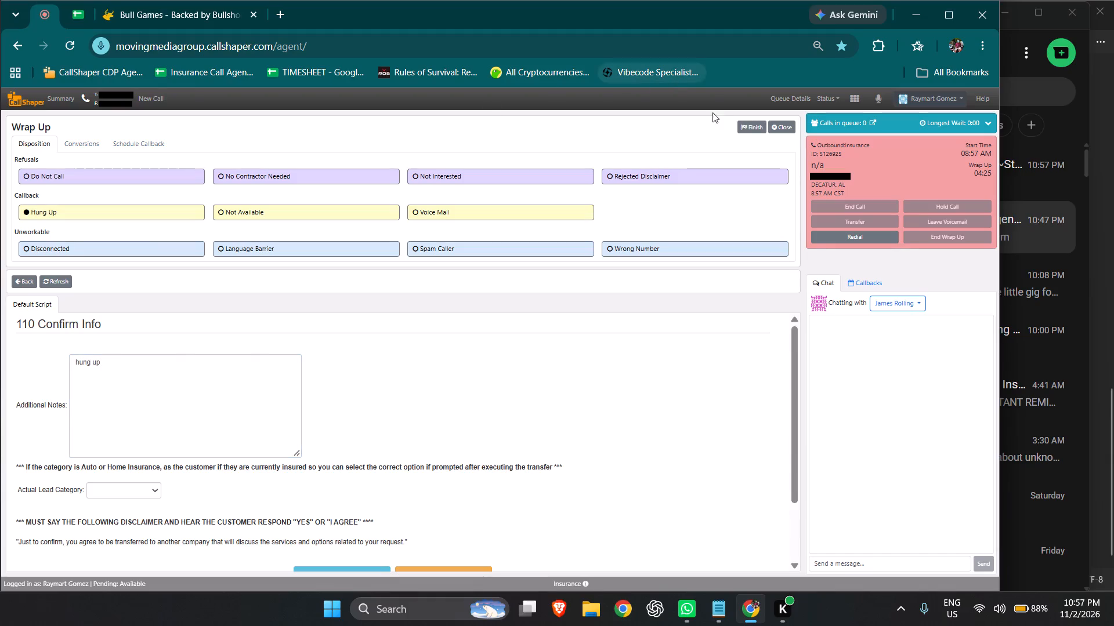
left_click(750, 125)
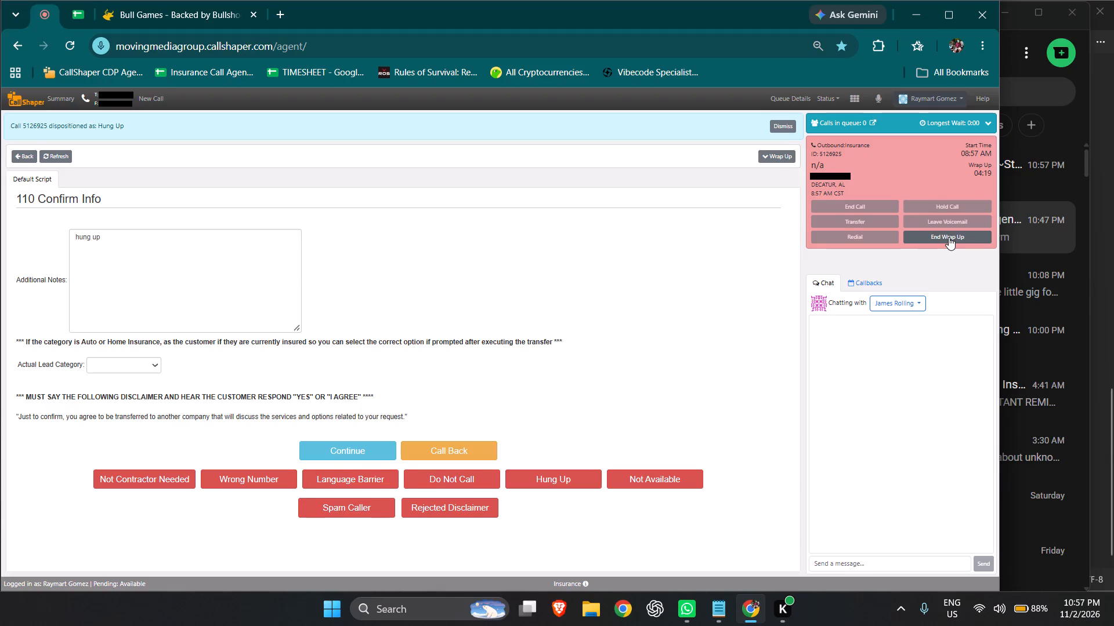
left_click(949, 237)
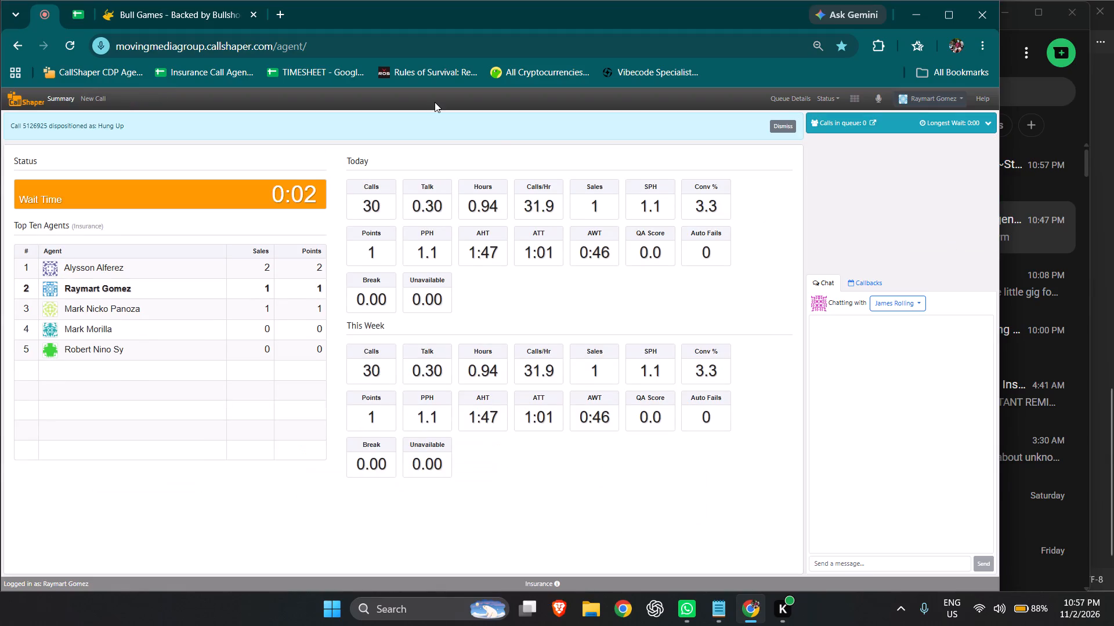
Check the November break times in the Insurance Call Agent Schedule spreadsheet while waiting for a call, and return to CallShaper.
left_click(154, 13)
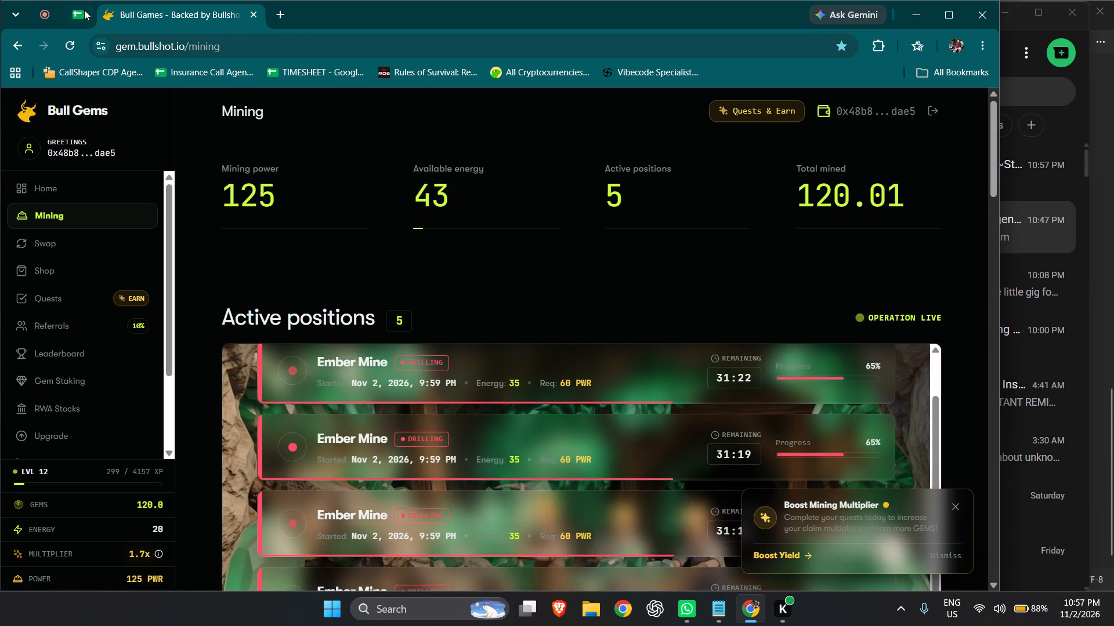
left_click(82, 13)
scroll(558, 209, "up", 1)
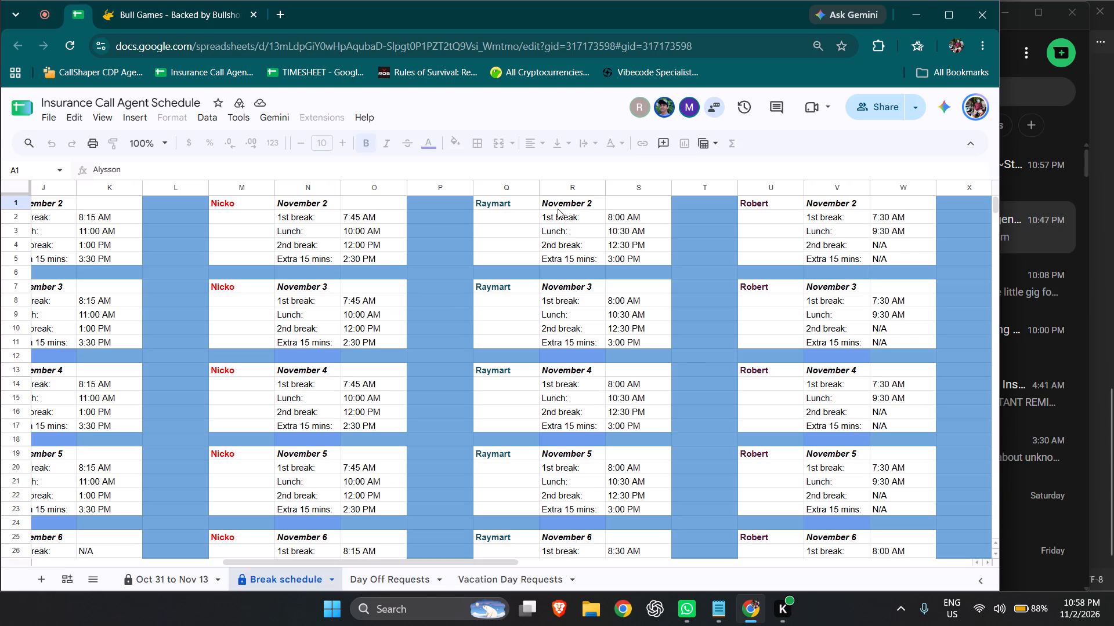
scroll(558, 209, "up", 1)
left_click(41, 18)
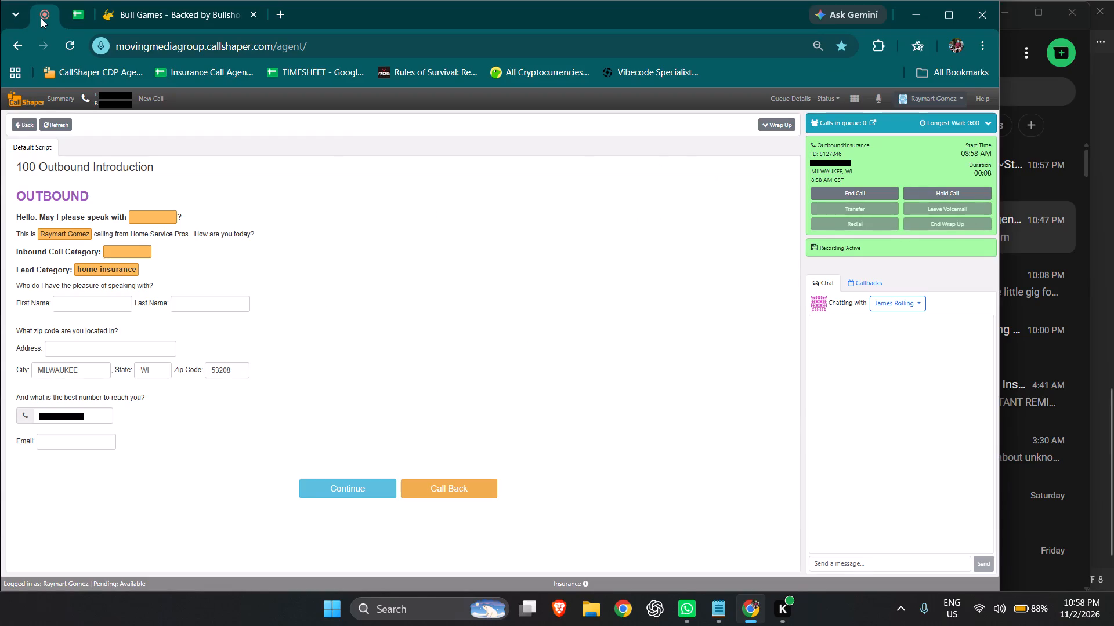
Enter "n/a" as the Milwaukee, WI home insurance lead's first name and "no contractor needed" in the Confirm Info additional notes.
left_click(73, 301)
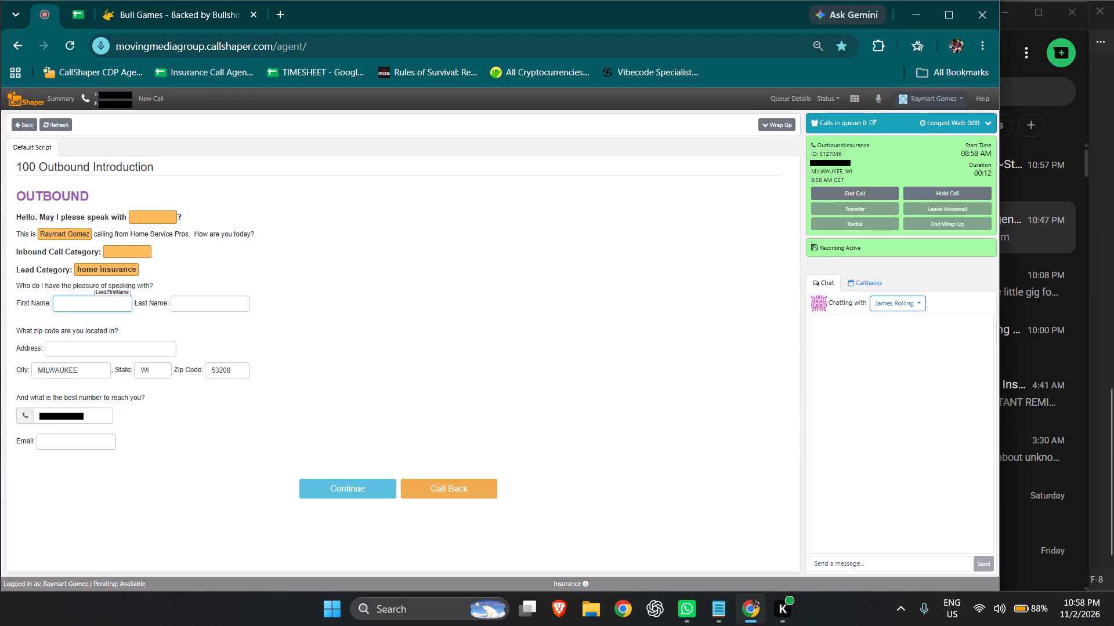
key("n")
type("/a")
left_click(335, 492)
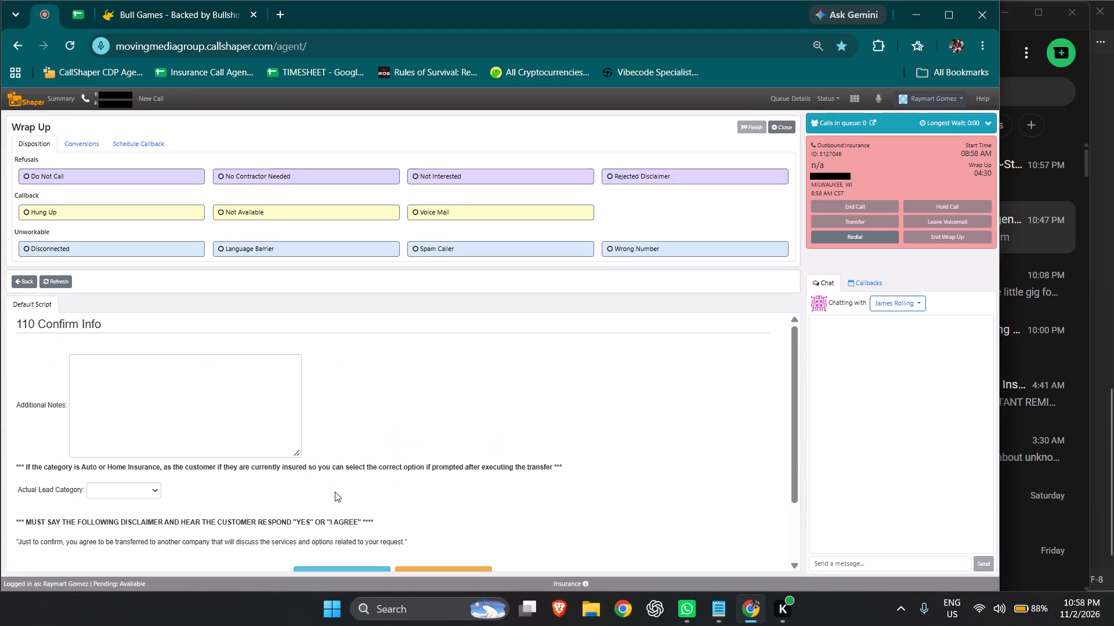
left_click(162, 396)
key("n")
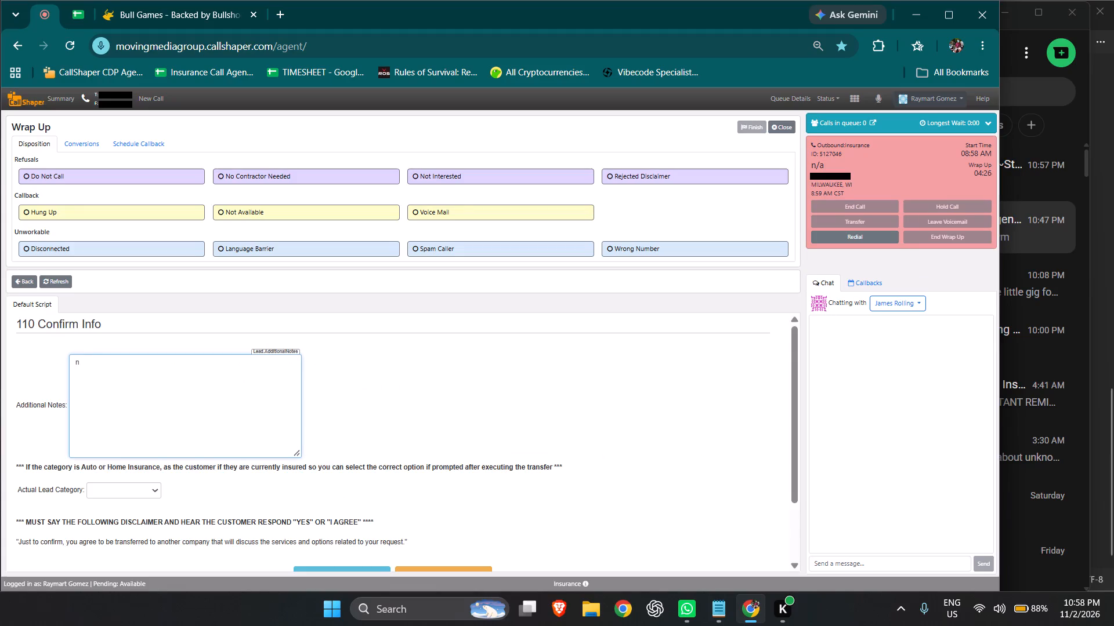
type("o contractor needed")
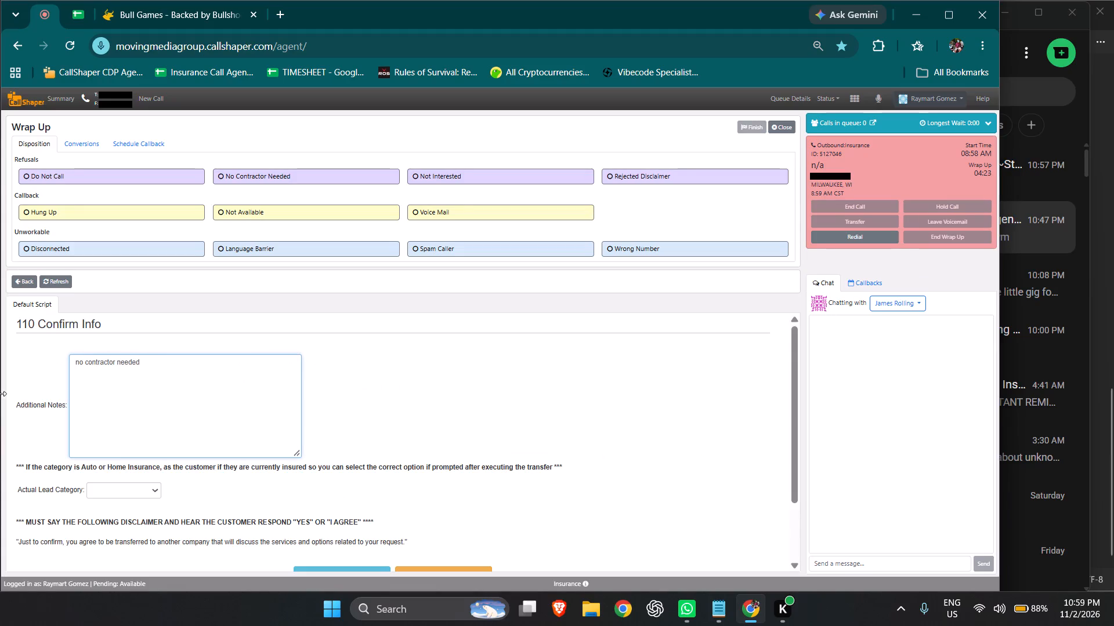
Disposition the Milwaukee, WI call as No Contractor Needed and end its wrap-up.
left_click(330, 179)
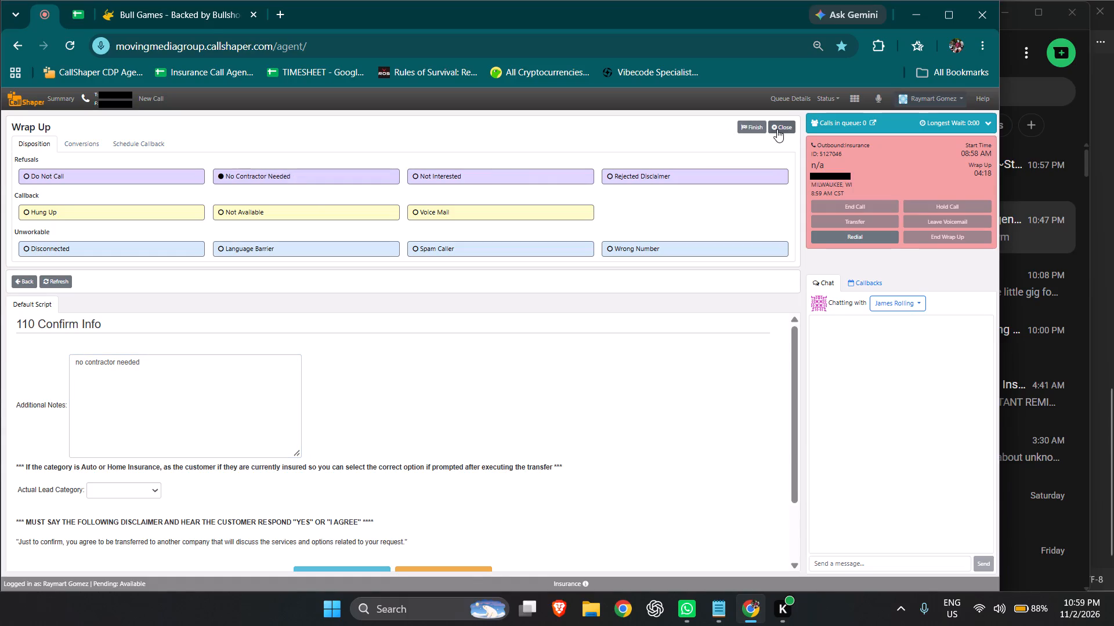
left_click(750, 123)
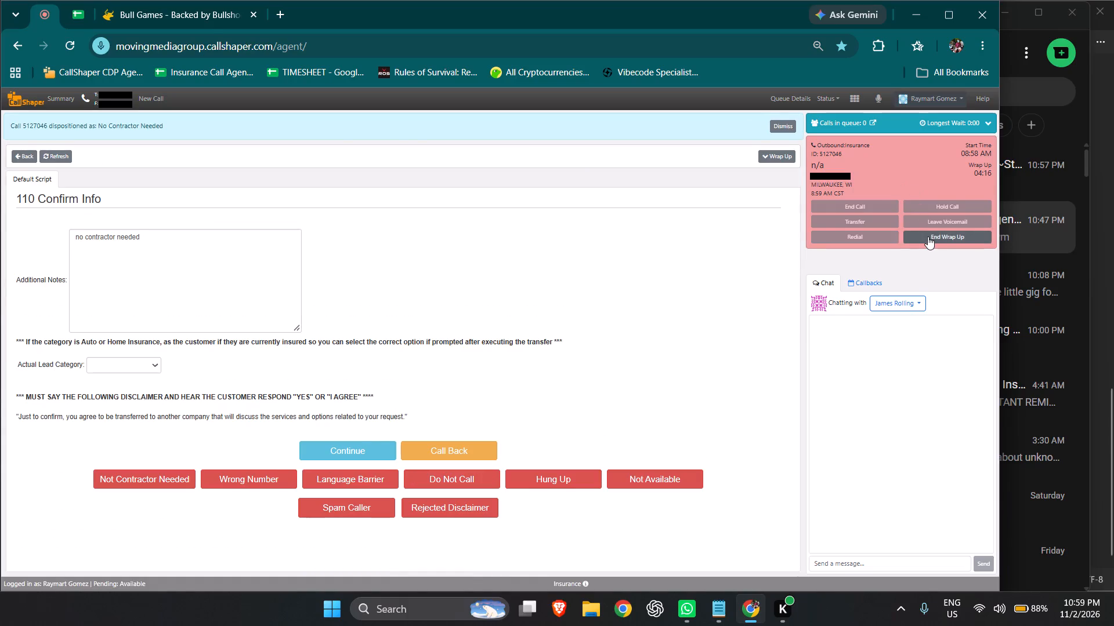
left_click(928, 236)
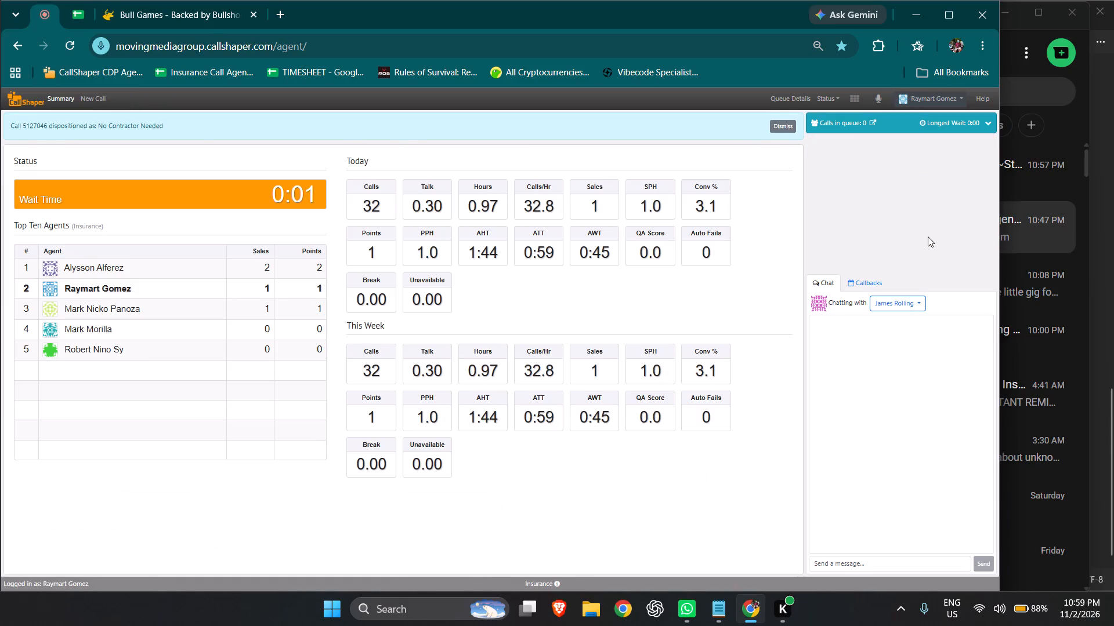
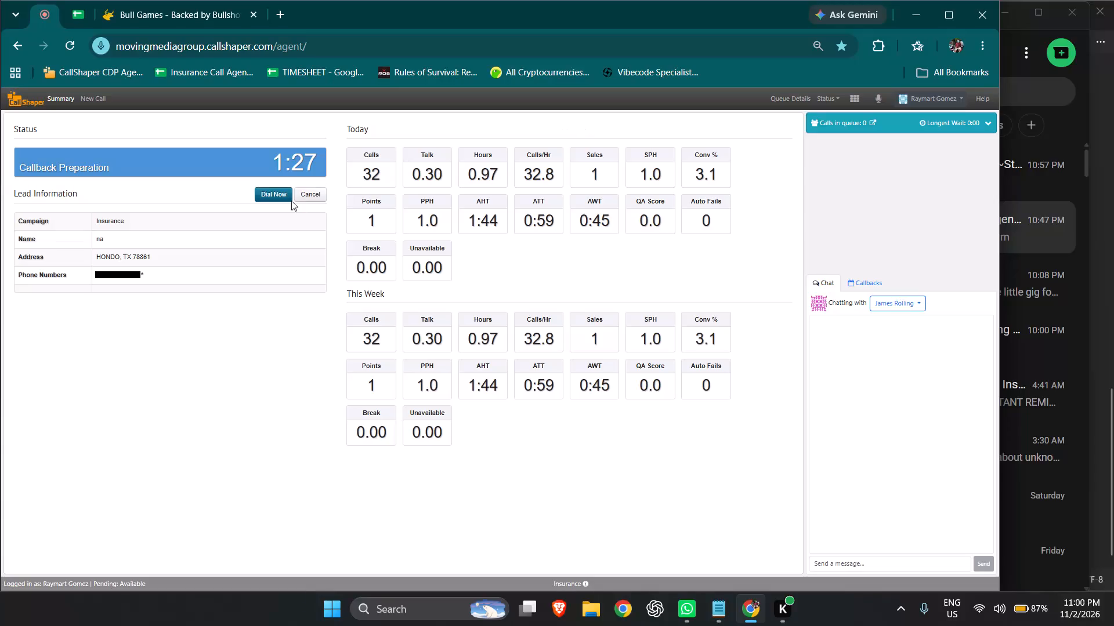
Dial the scheduled Hondo, TX auto insurance callback and add "left vm" on a new line in the Confirm Info additional notes.
left_click(282, 188)
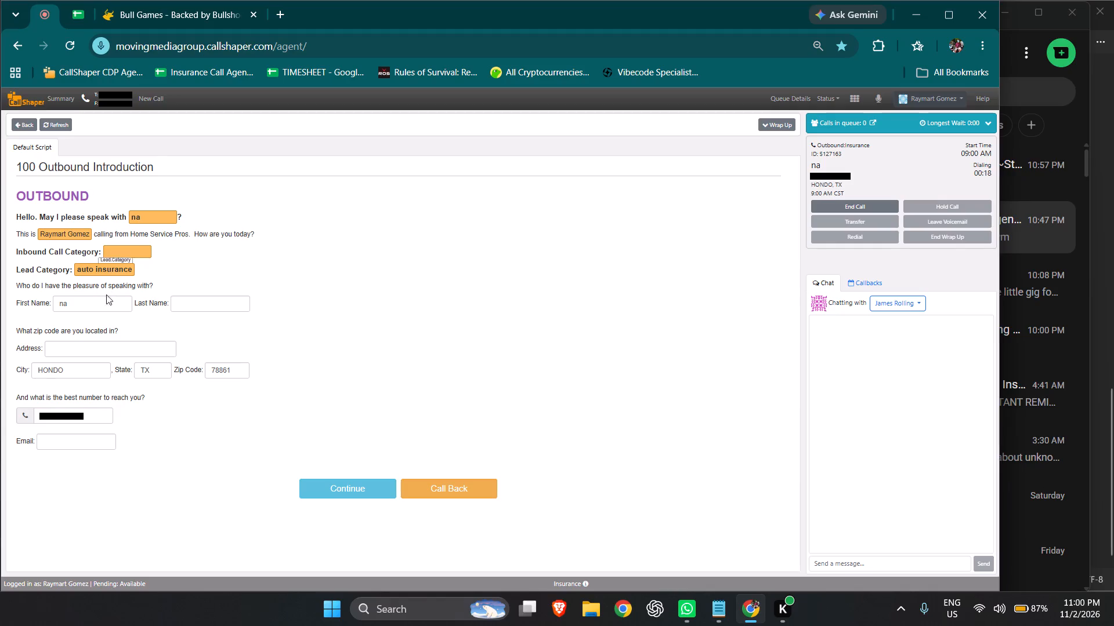
left_click(328, 487)
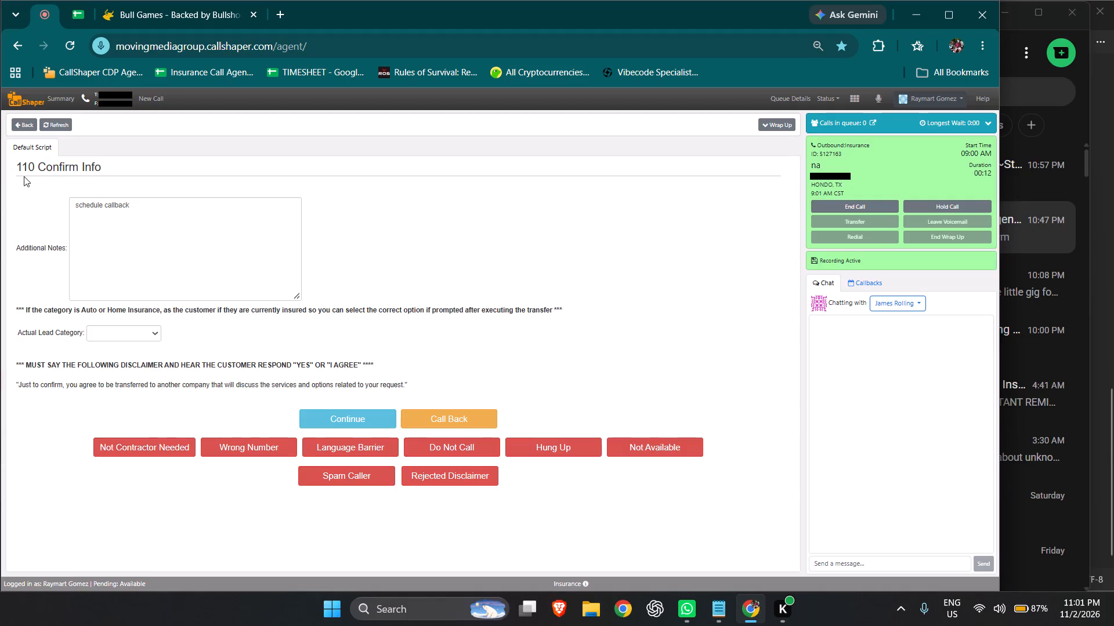
left_click(253, 223)
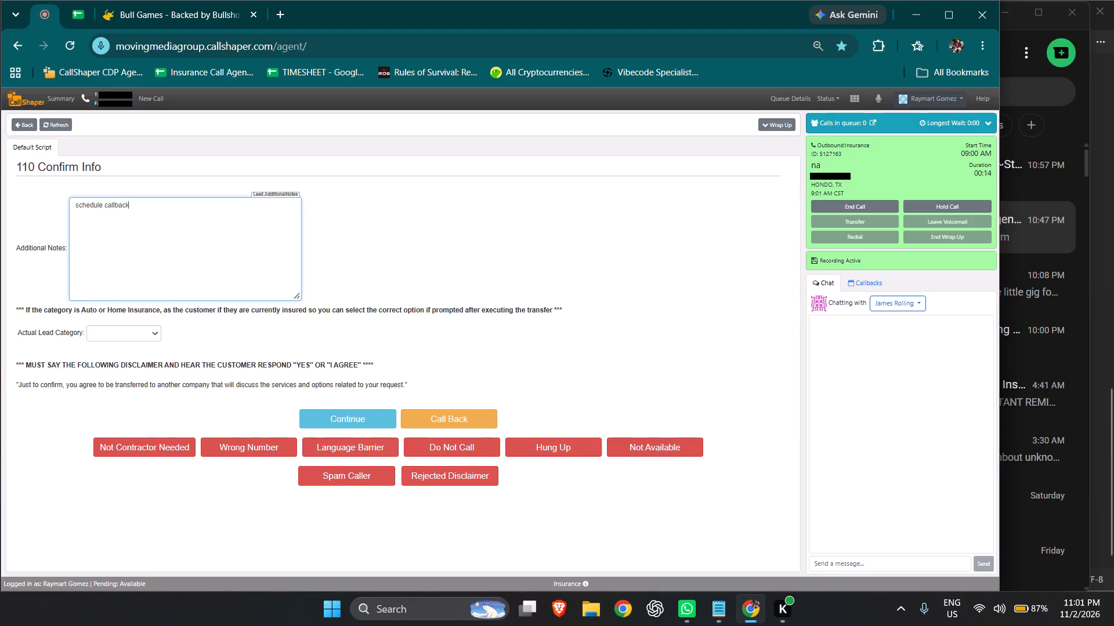
key("Return")
type("left vm")
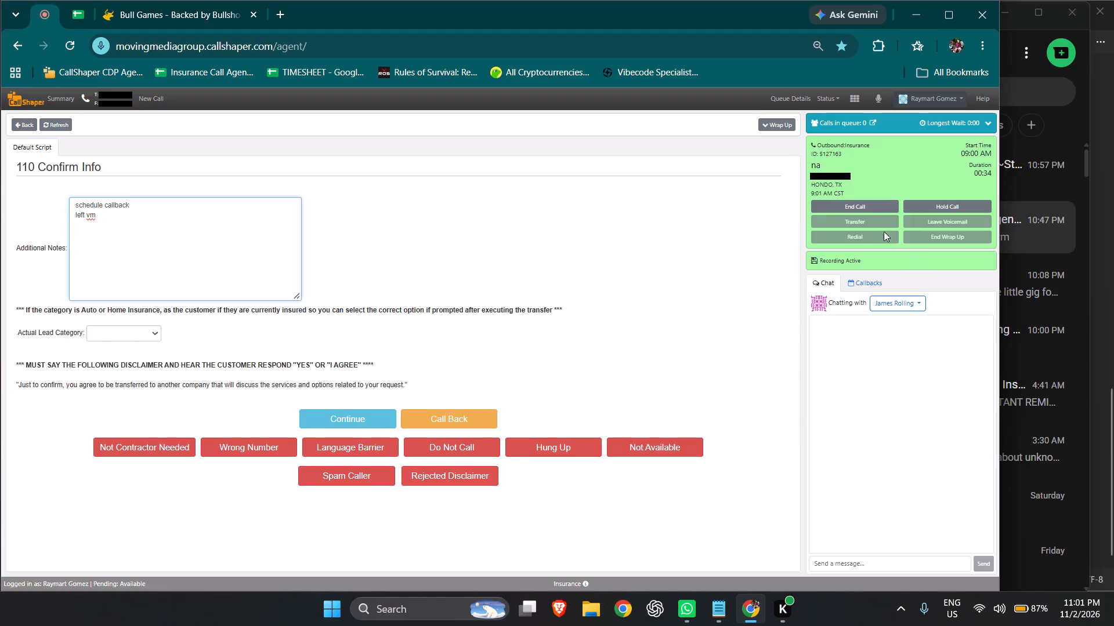
End the Hondo, TX call and close it out with the Not Available disposition, including ending its wrap-up.
left_click(856, 201)
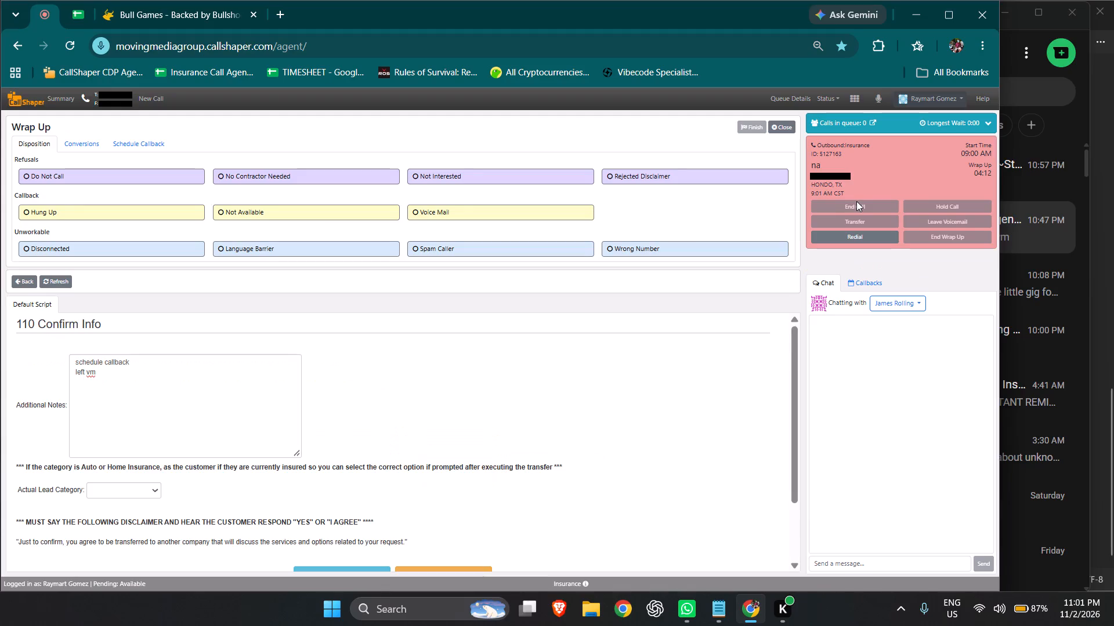
left_click(419, 211)
left_click(354, 211)
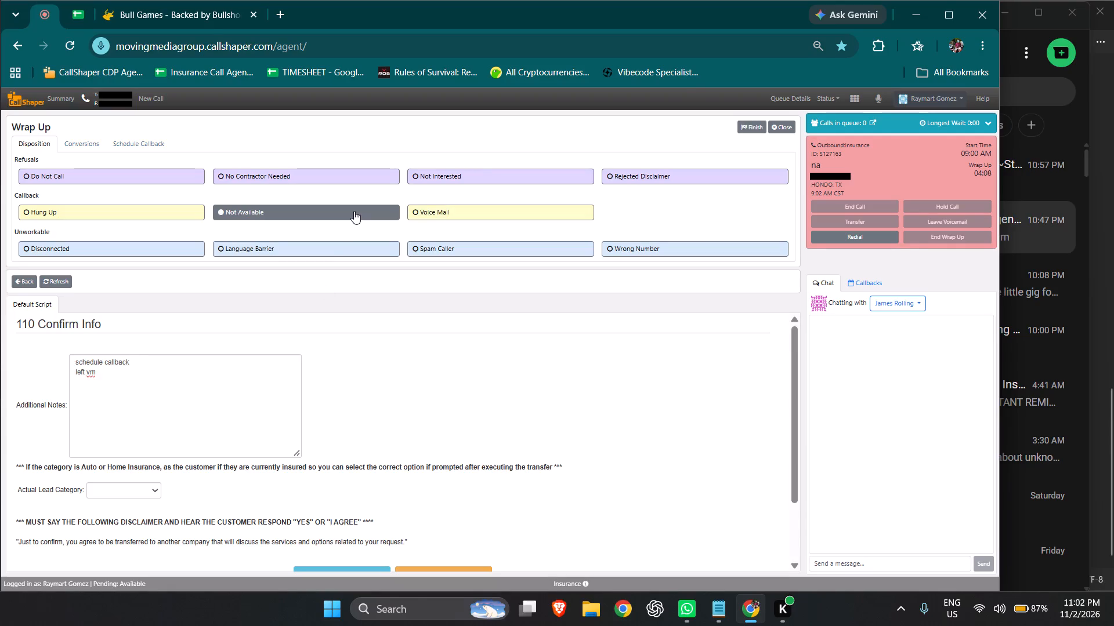
left_click_drag(751, 136, 753, 128)
left_click(753, 128)
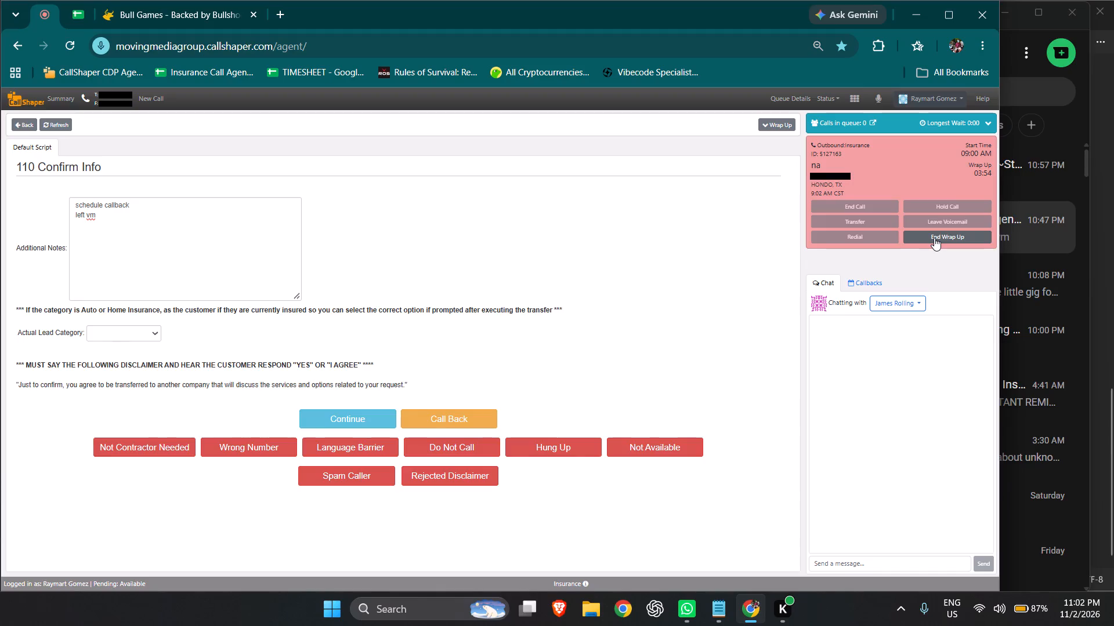
left_click(934, 238)
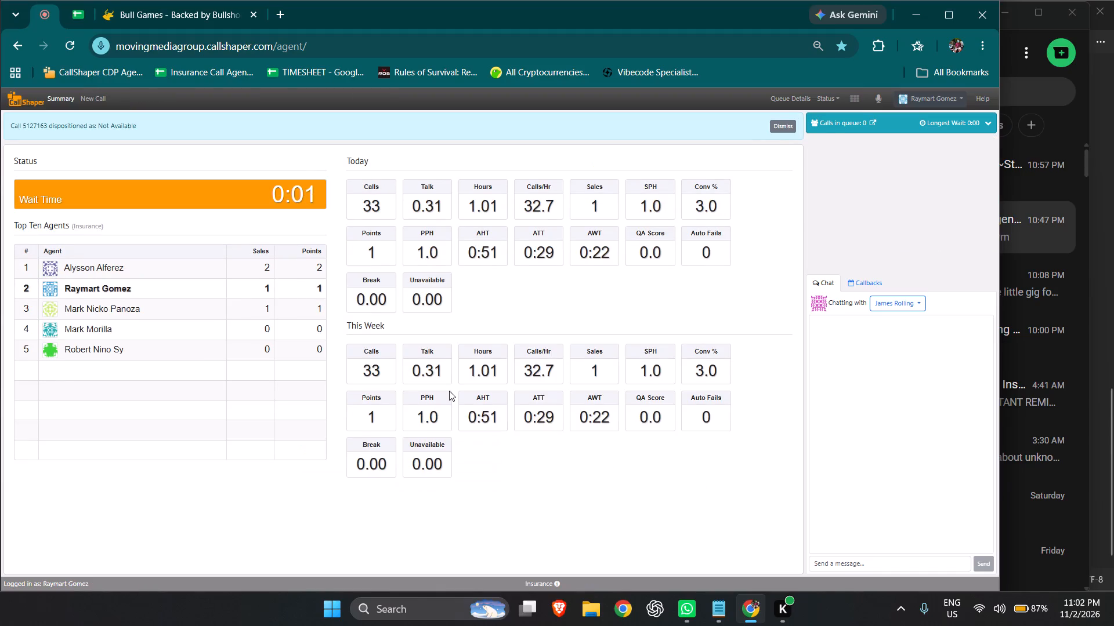
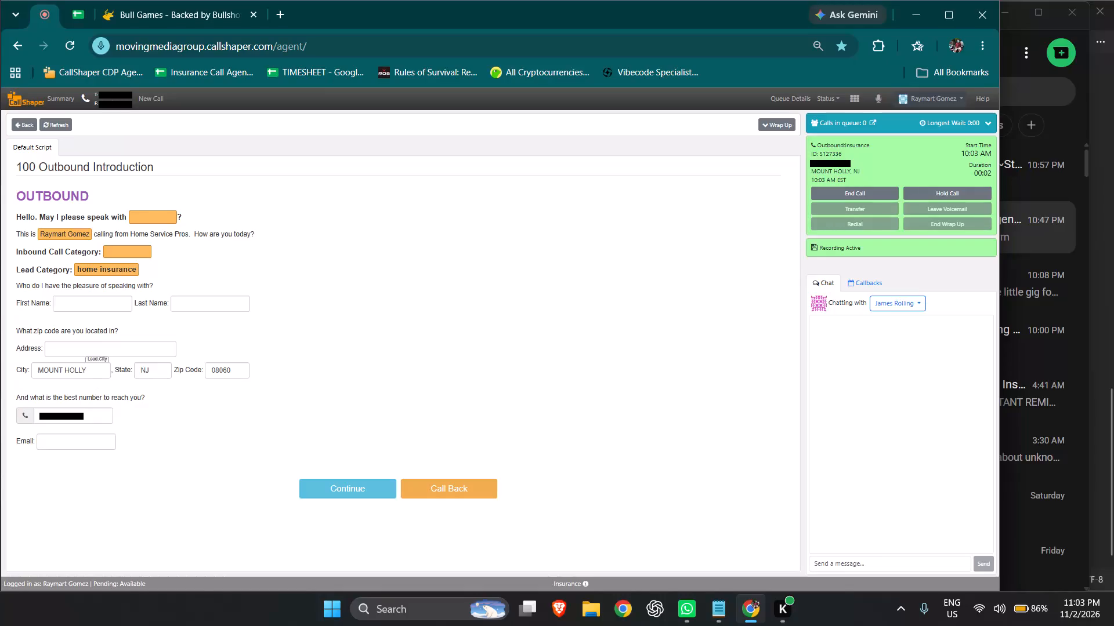
Record "n/a" as the Mount Holly, NJ home insurance lead's first name and "hung up" in the Confirm Info additional notes.
left_click(104, 298)
type("n/a")
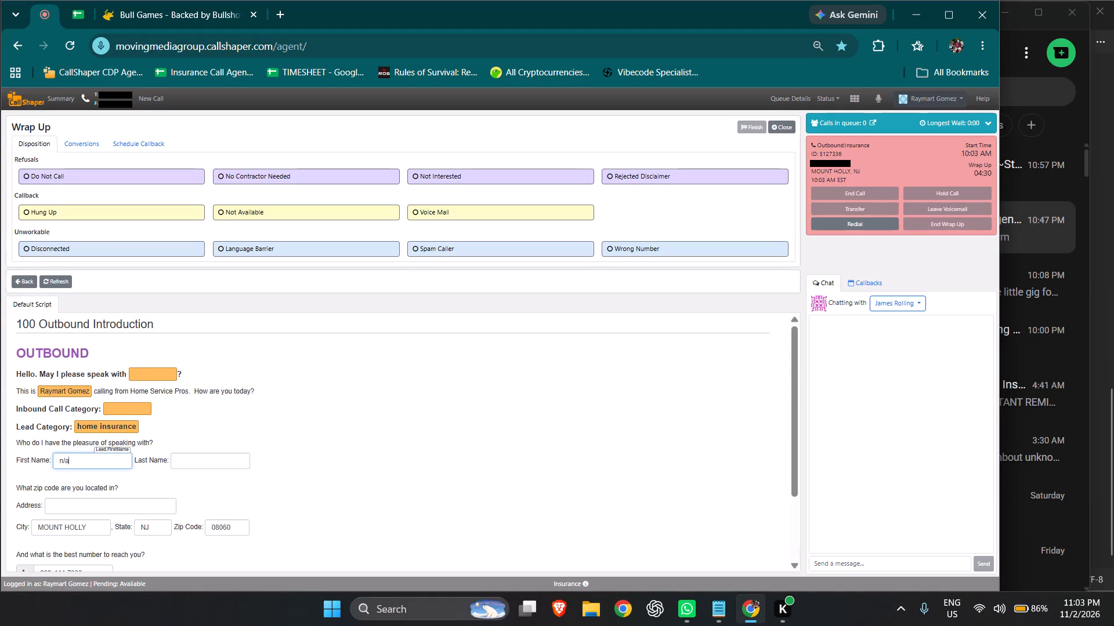
scroll(356, 422, "down", 4)
left_click(342, 550)
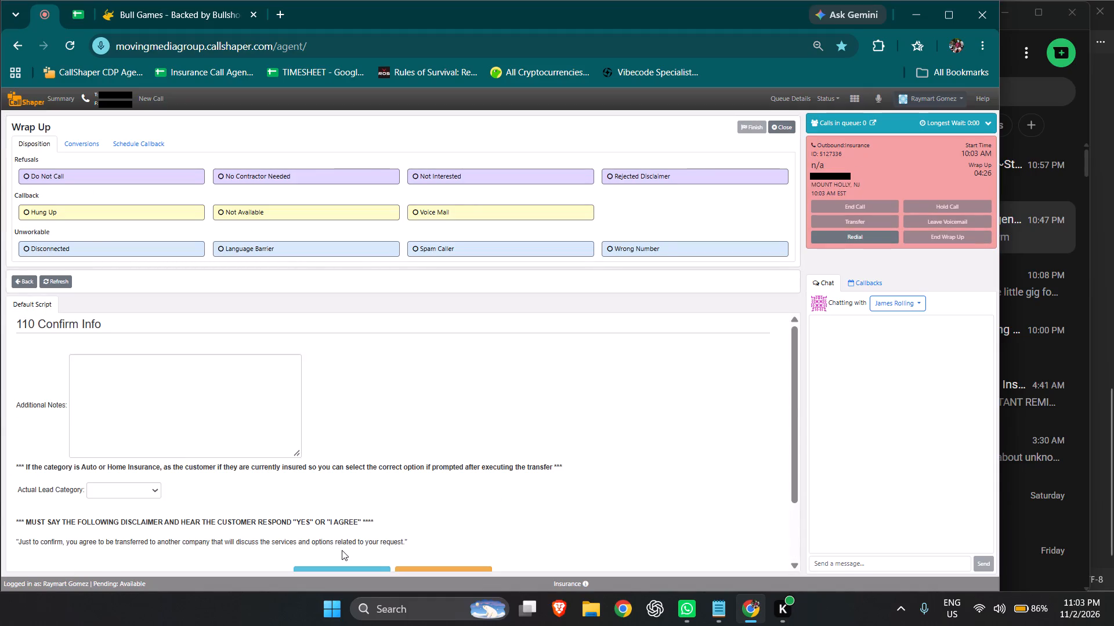
left_click(214, 428)
type("hung up")
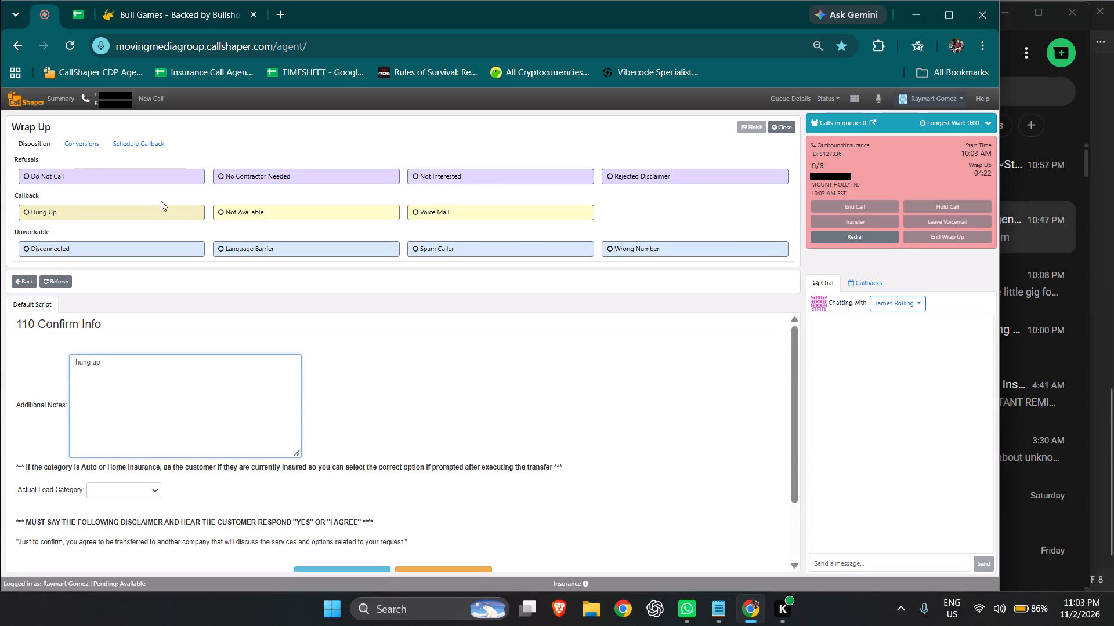
Close out the Mount Holly, NJ call with the Hung Up disposition and end its wrap-up.
left_click_drag(161, 201, 157, 213)
left_click(157, 213)
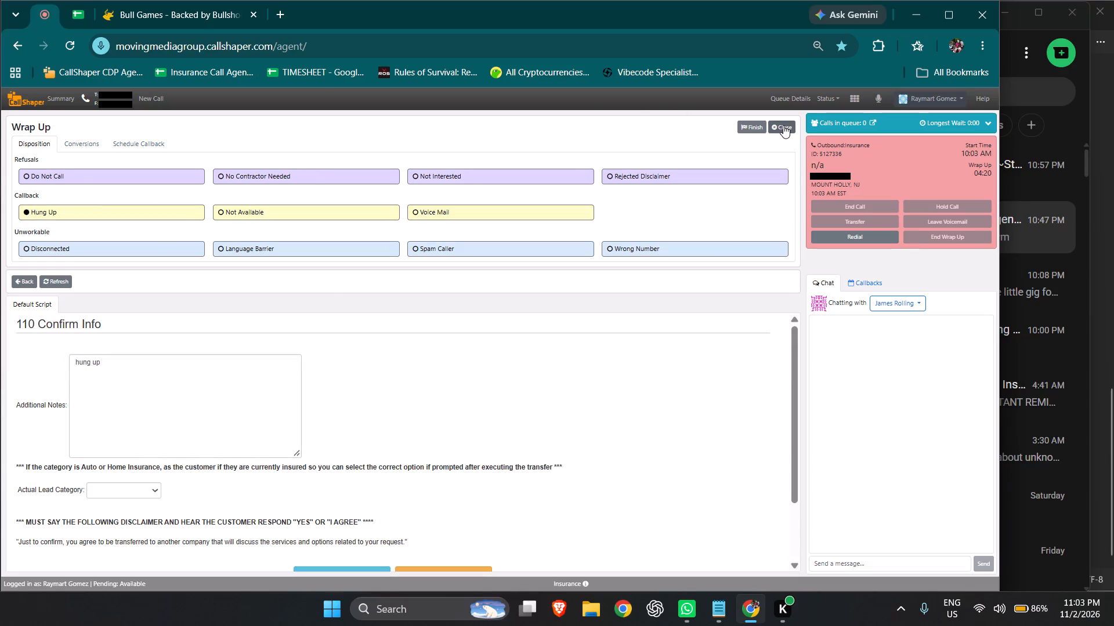
left_click(731, 126)
left_click(742, 128)
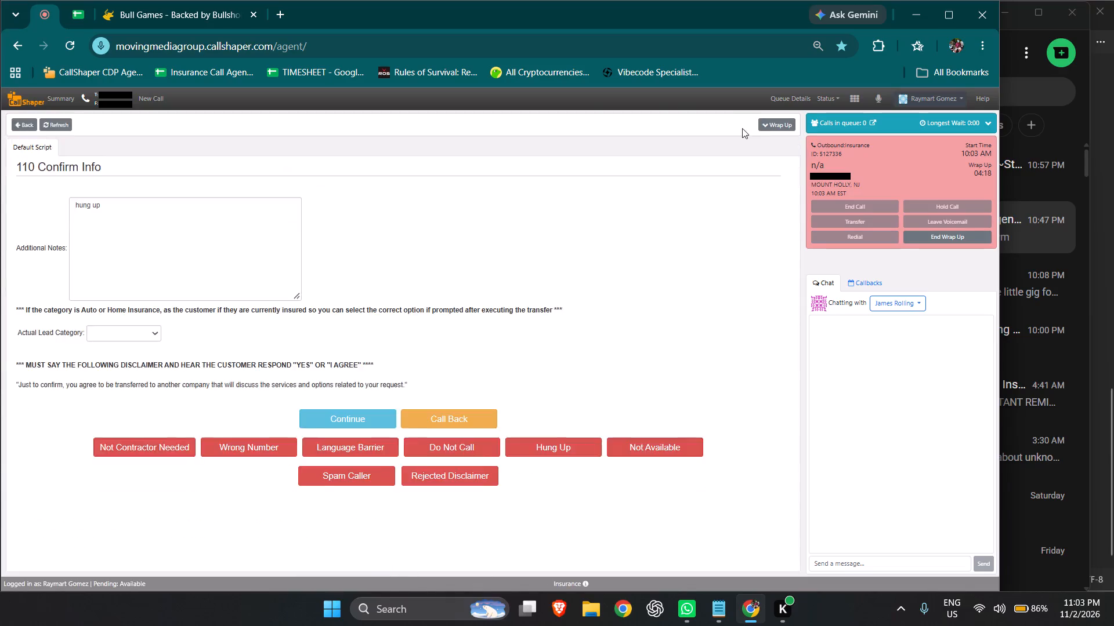
left_click(972, 232)
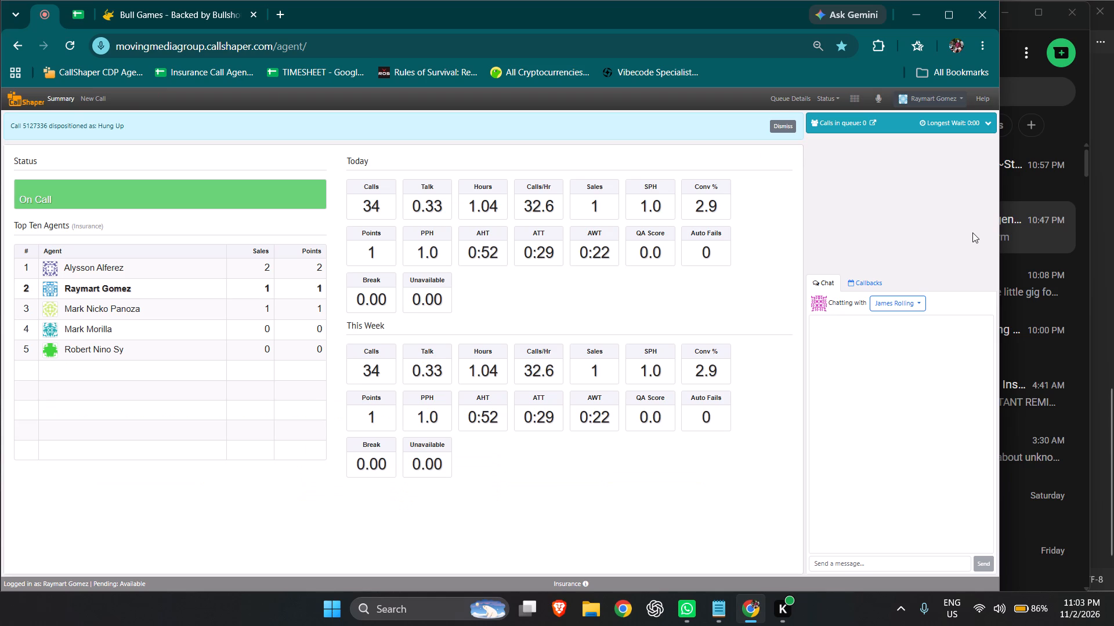
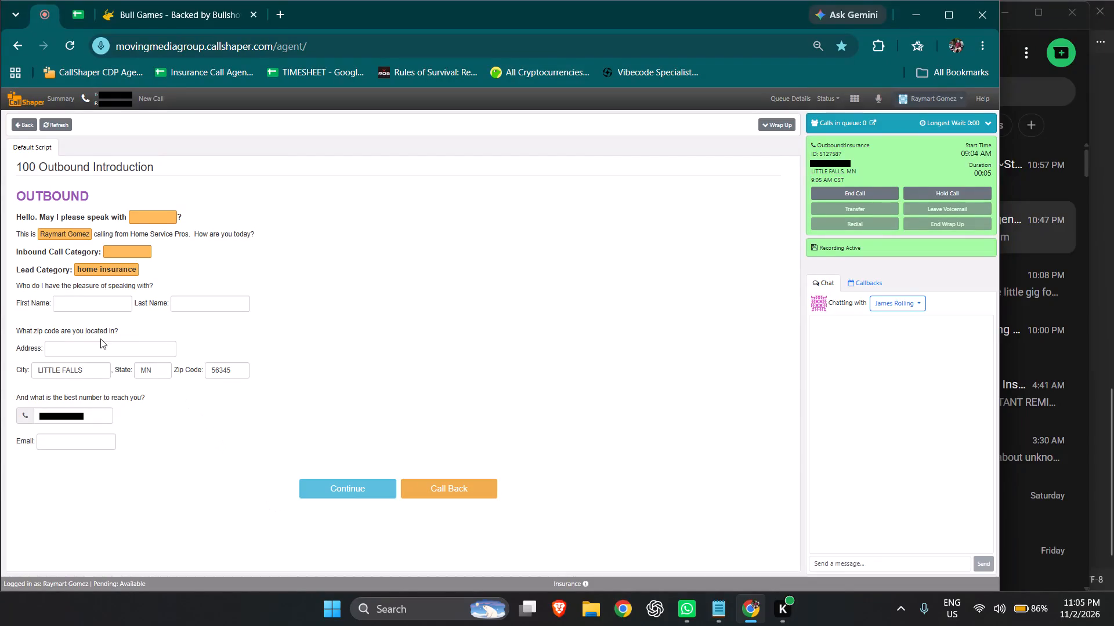
Record "n/a" as the Little Falls, MN home insurance lead's first name and continue to Confirm Info.
left_click(79, 303)
key("s")
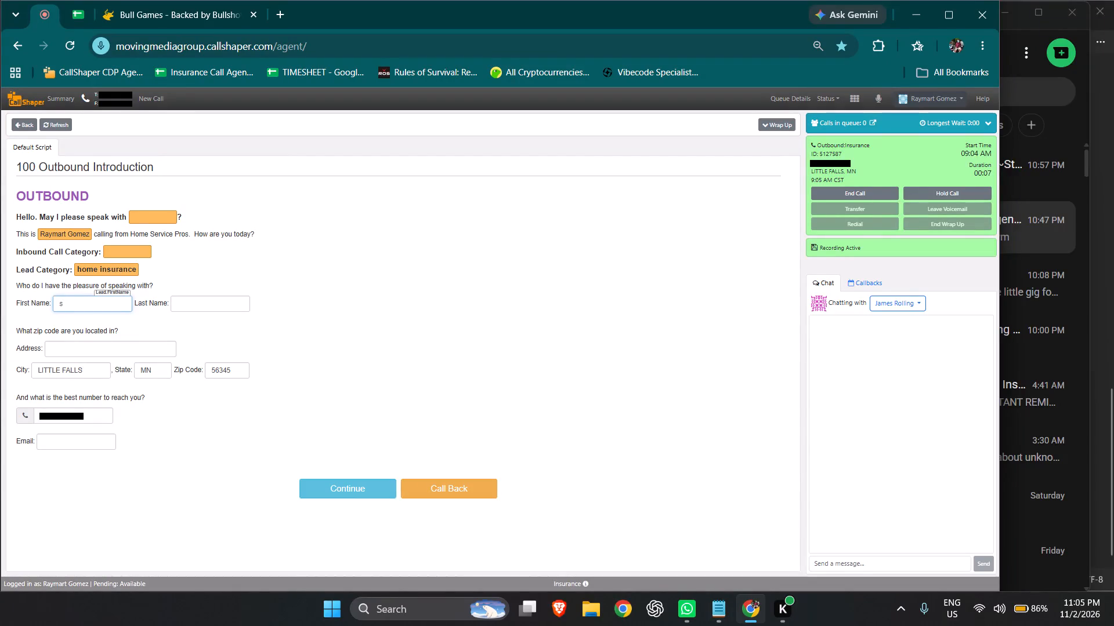
type("n/a")
key("BackSpace")
key("BackSpace")
key("BackSpace")
key("BackSpace")
type("n/a")
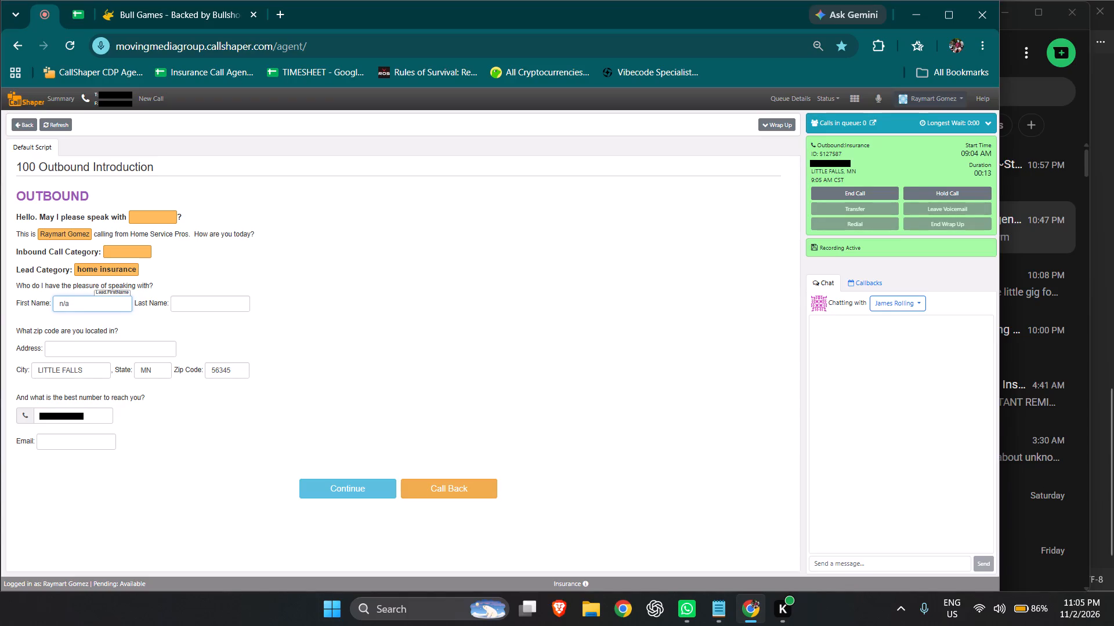
left_click_drag(320, 477, 325, 488)
left_click(325, 488)
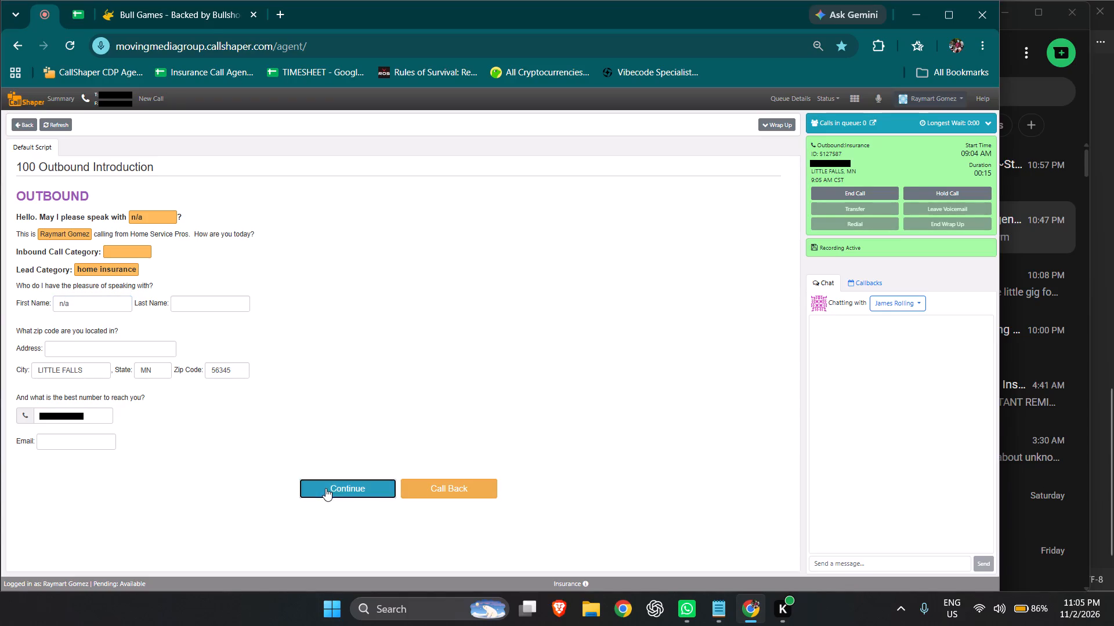
Copy the "Schedule callback" line from the Notepad call notes into the Confirm Info additional notes.
left_click(1096, 279)
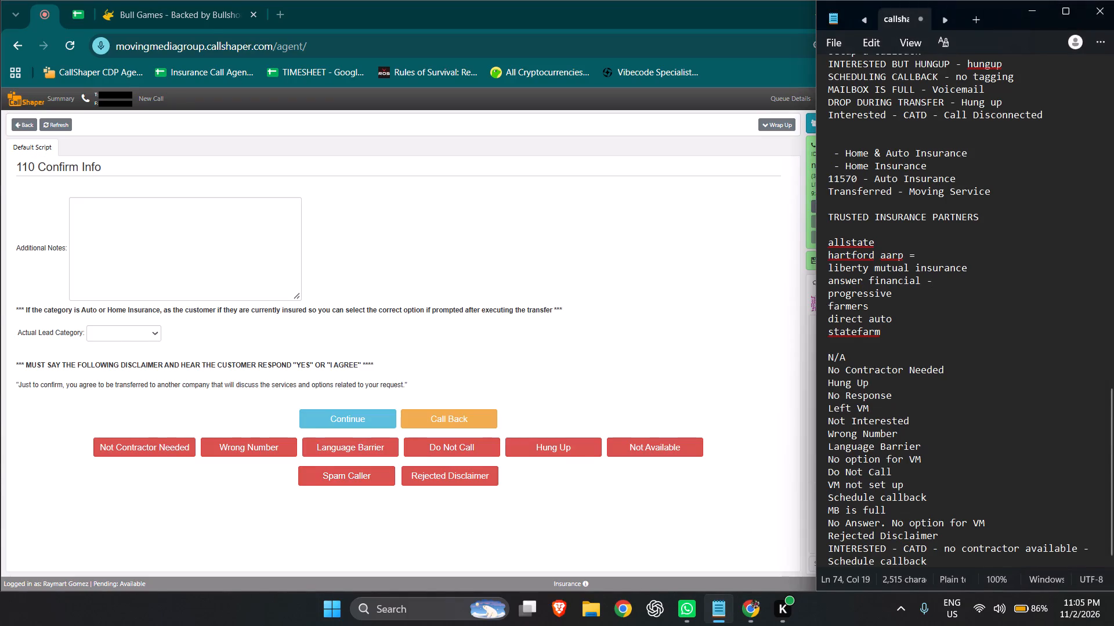
left_click(826, 493)
key("ctrl+c")
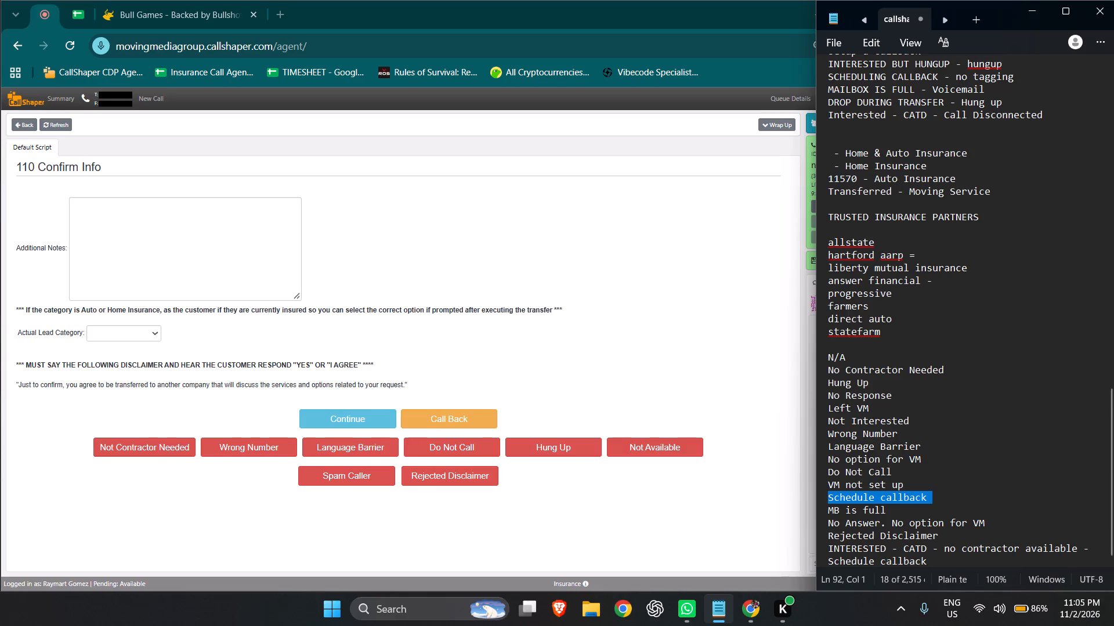
left_click(239, 214)
key("ctrl+v")
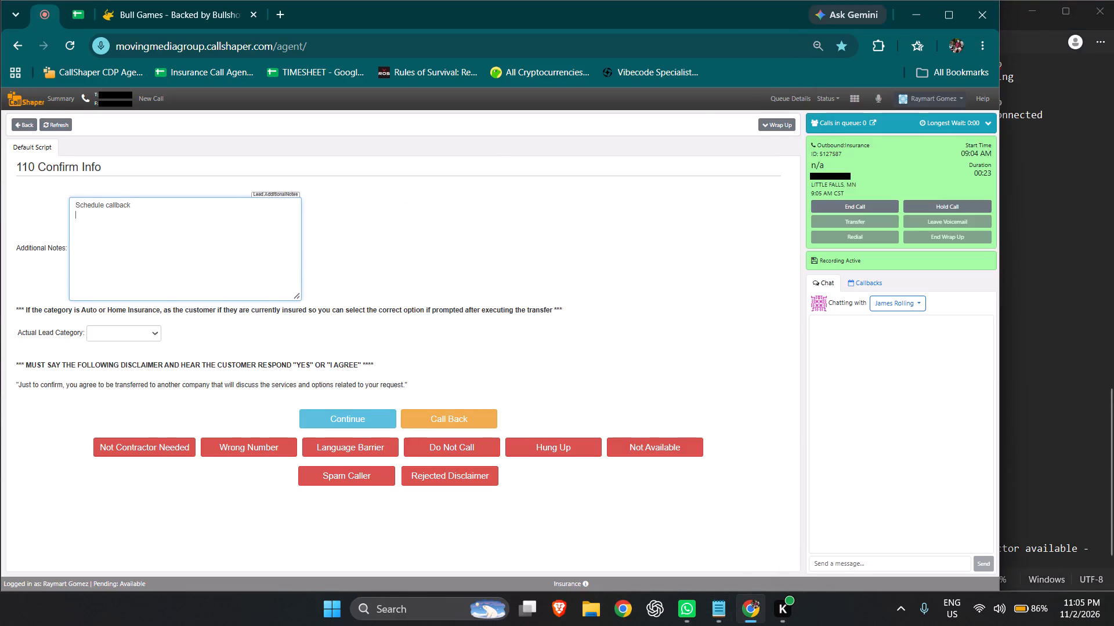
End the Little Falls, MN call and schedule a callback in 1 hour, 11/02/2026 at 10:15 am Central, with Anyone as owner.
left_click(845, 201)
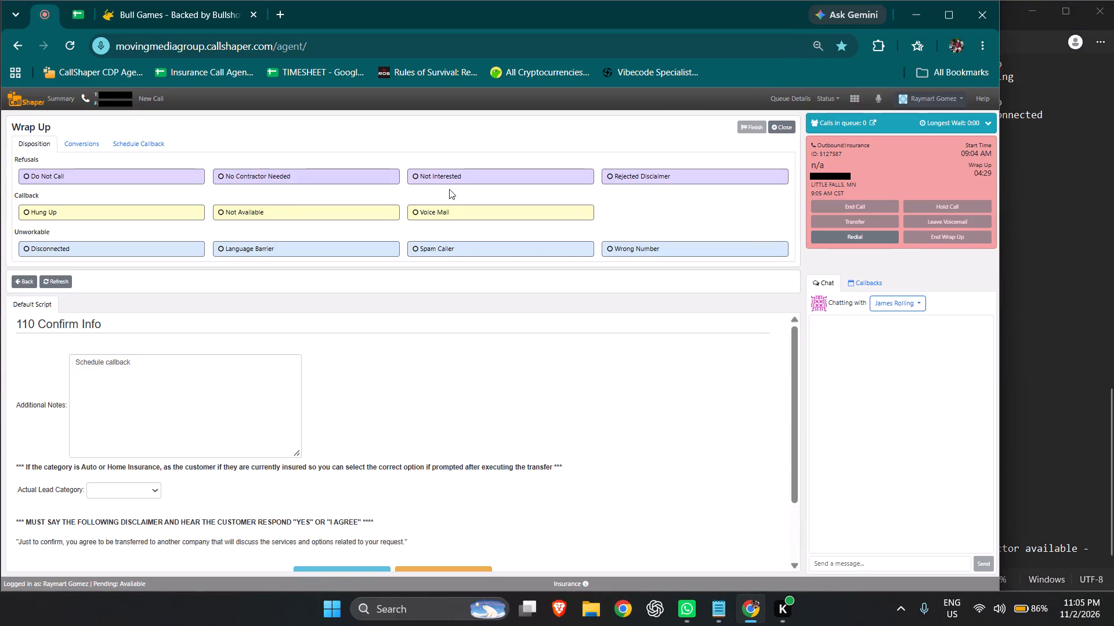
left_click(136, 155)
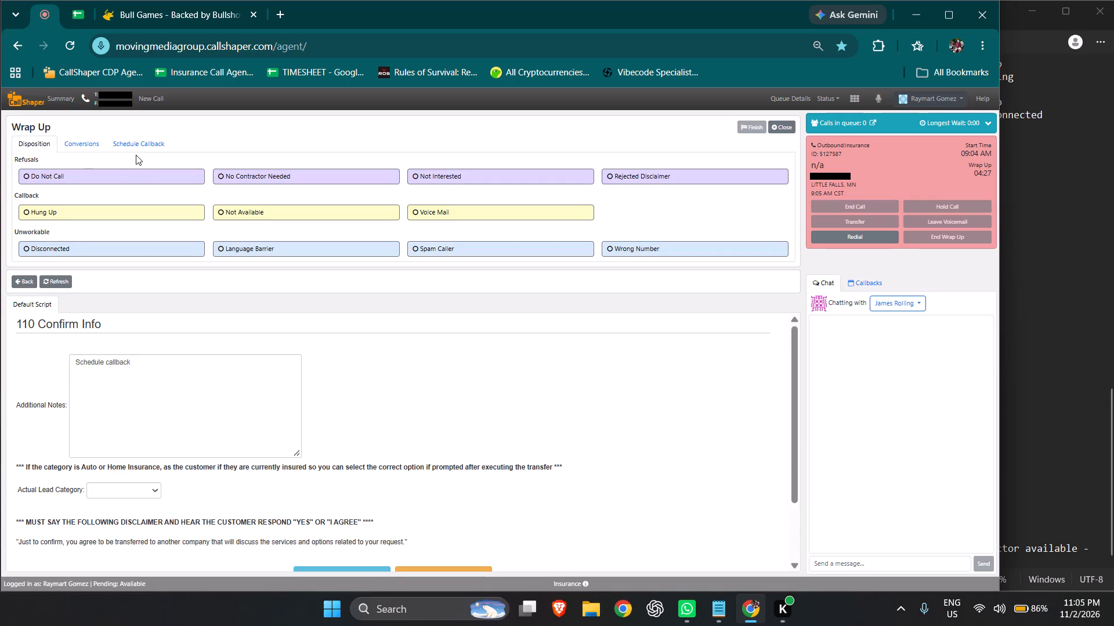
left_click(133, 148)
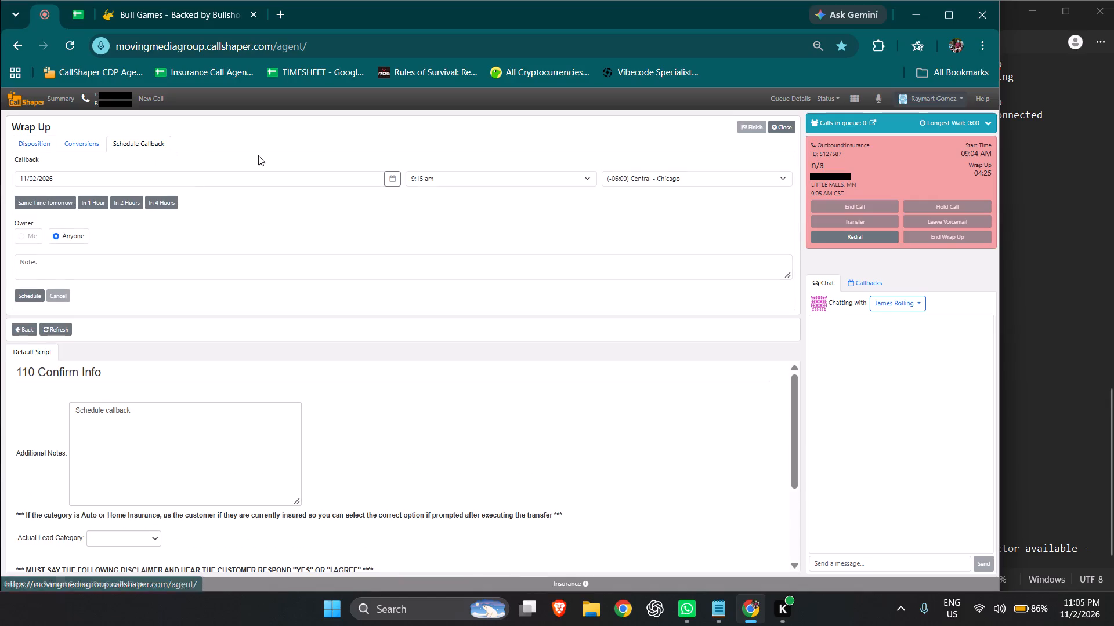
left_click(96, 203)
left_click(23, 300)
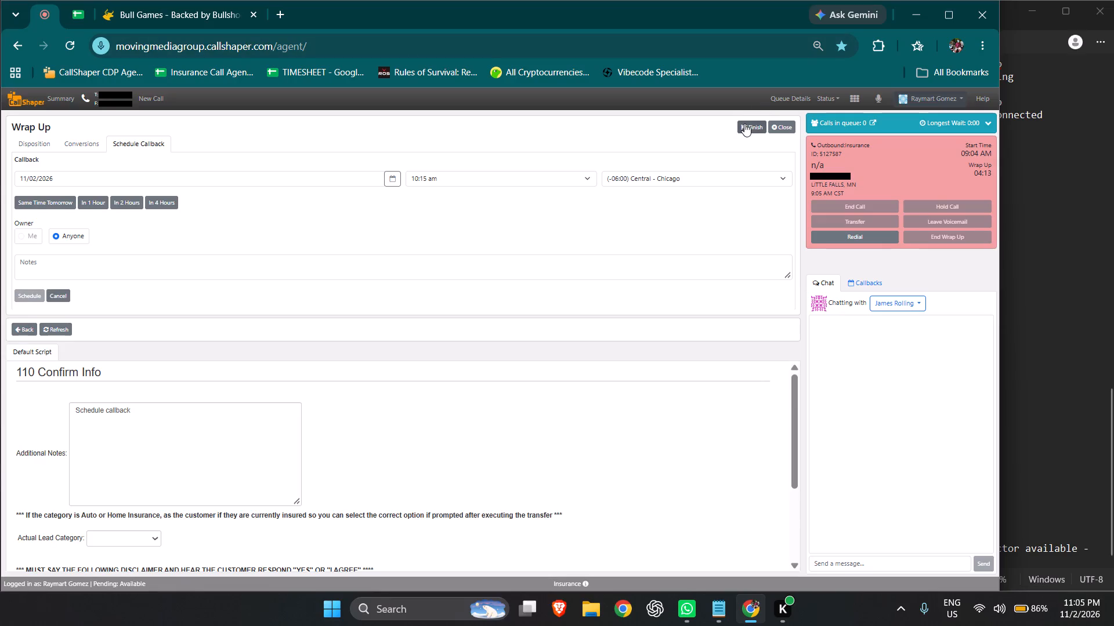
Finish the Little Falls, MN call's disposition and end its wrap-up.
left_click(762, 128)
left_click(938, 240)
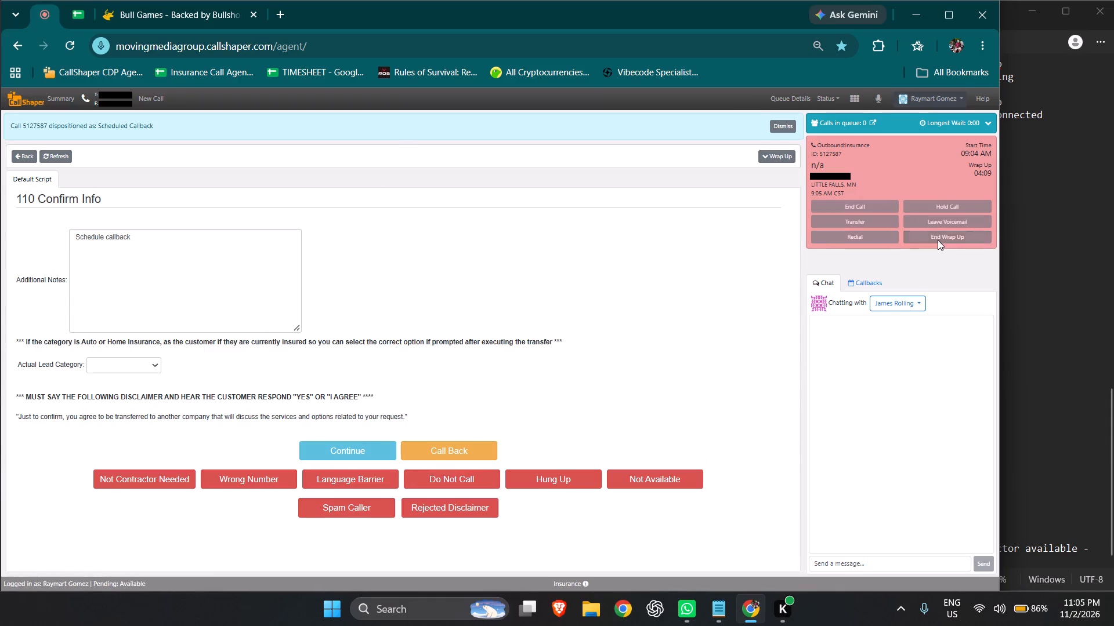
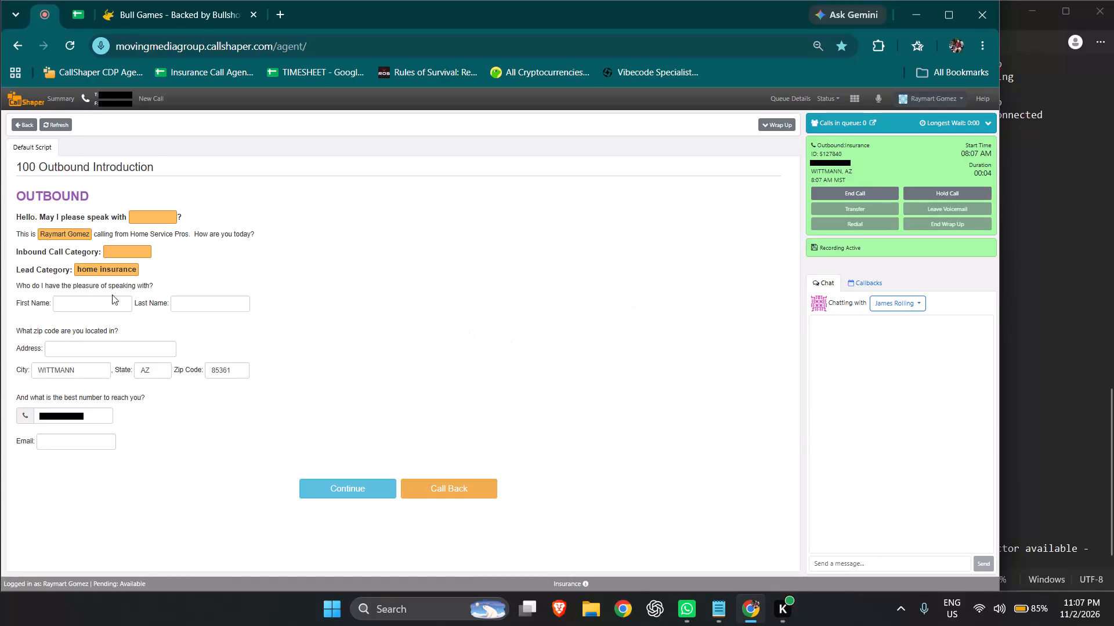
Record "n/a" as the Wittmann, AZ home insurance lead's first name and enter "no contractor needed" in the Confirm Info additional notes.
left_click(108, 297)
type("n/a")
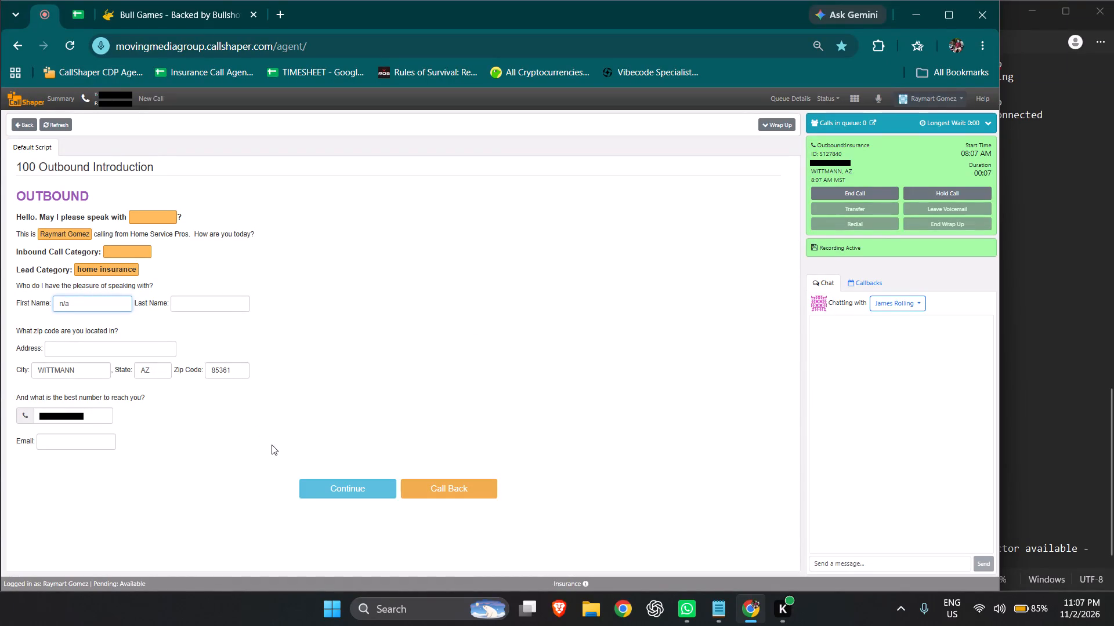
left_click(347, 496)
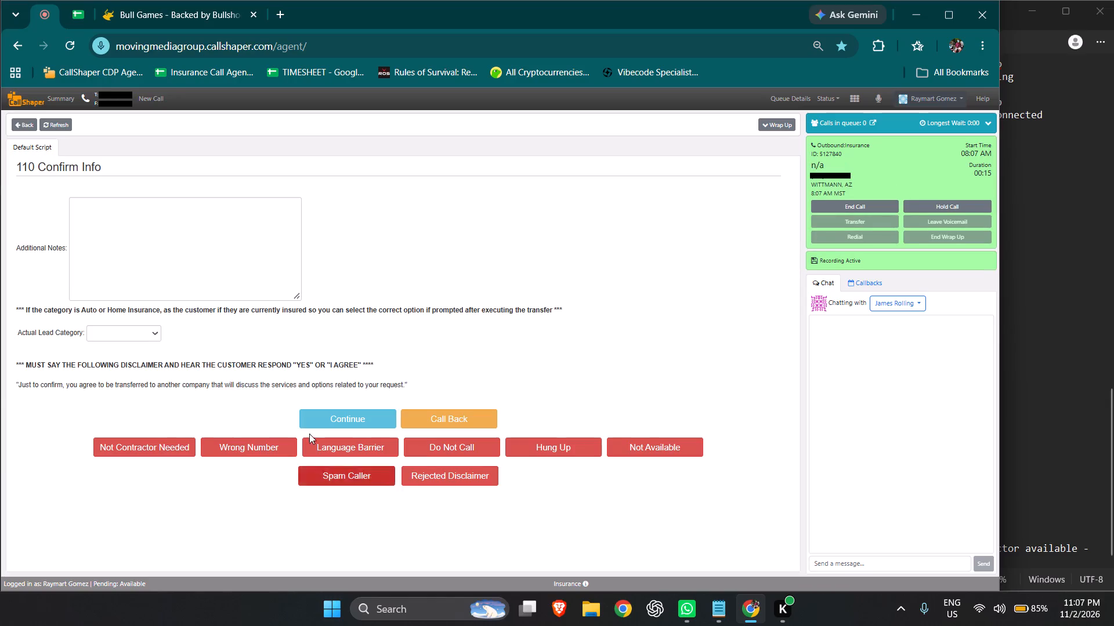
left_click(143, 250)
type("no contractor needed")
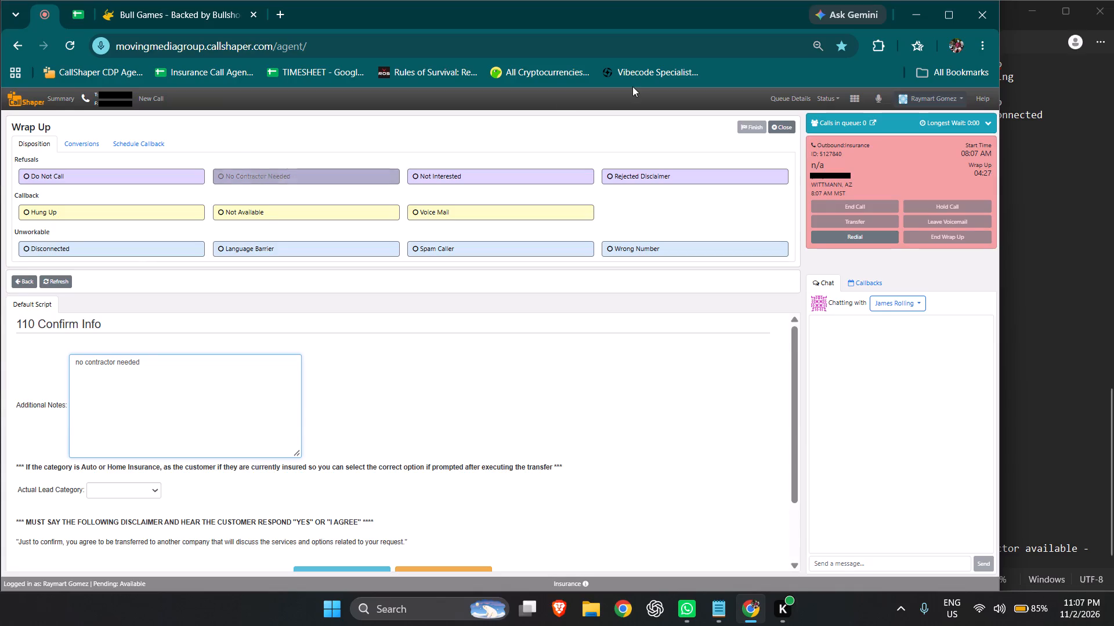
Disposition the Wittmann, AZ call as No Contractor Needed and end its wrap-up.
left_click(299, 179)
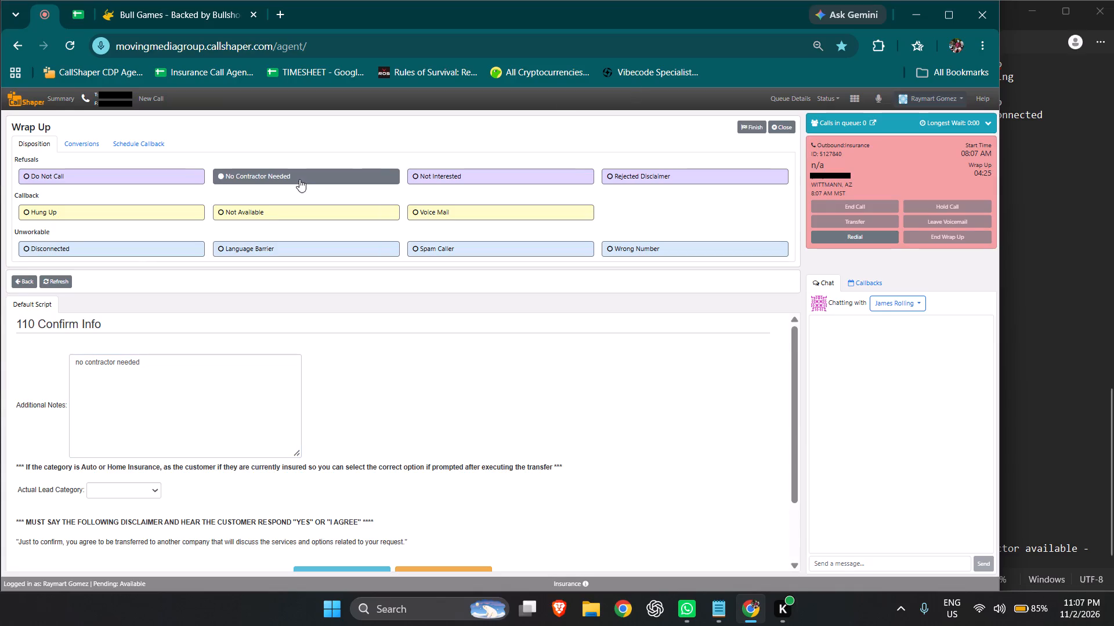
left_click(747, 125)
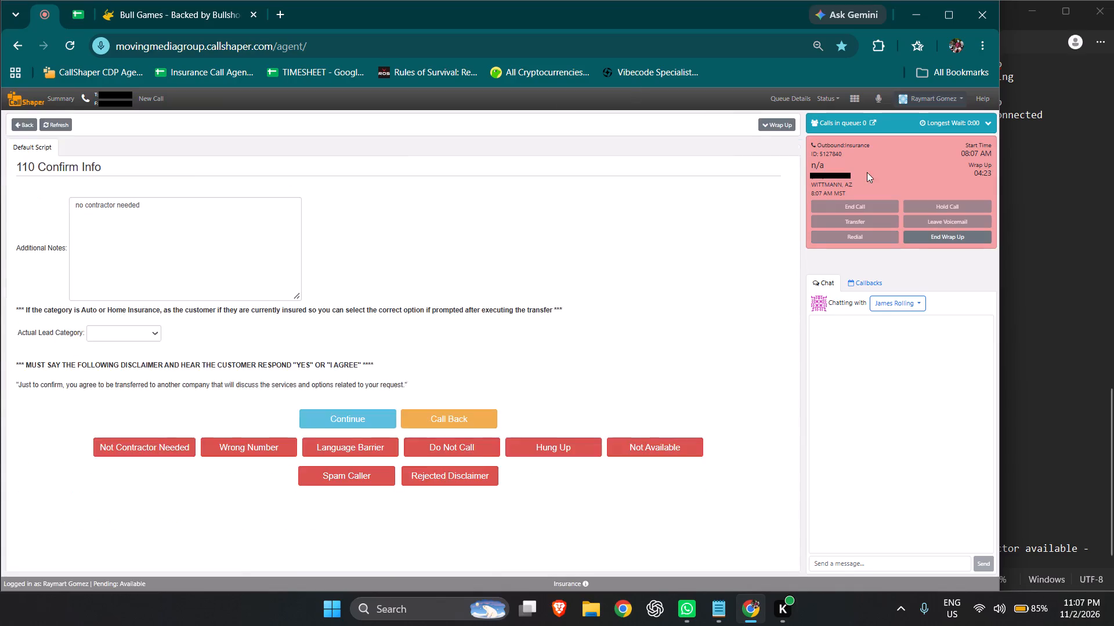
left_click(963, 237)
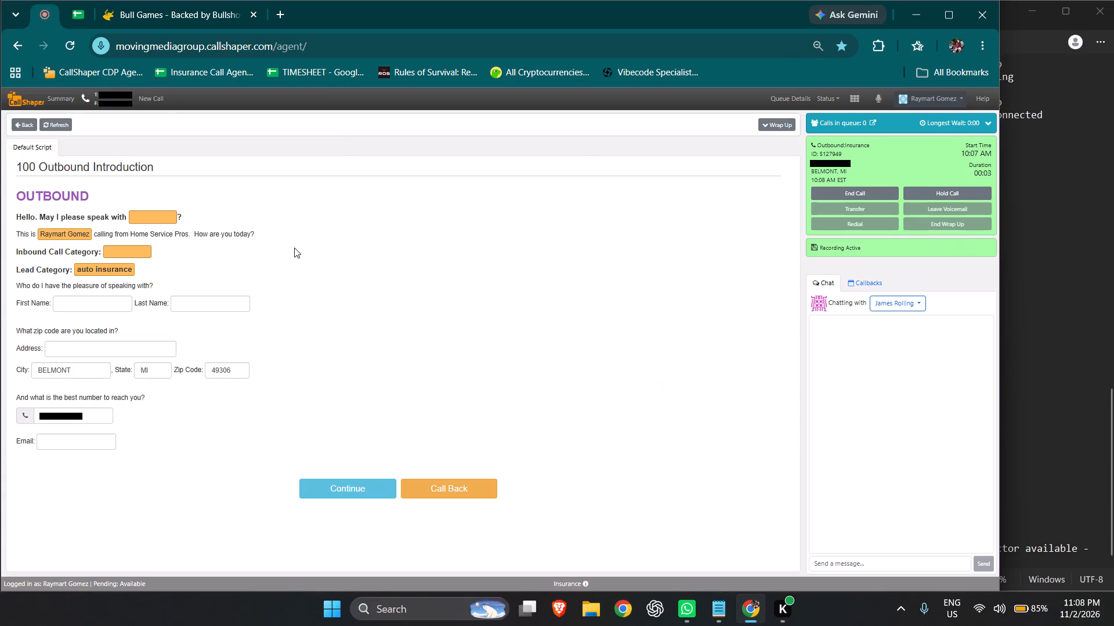
Record "n/a" as the Belmont, MI auto insurance lead's first name and enter "left vm" in the Confirm Info additional notes.
left_click(126, 306)
type("n/a")
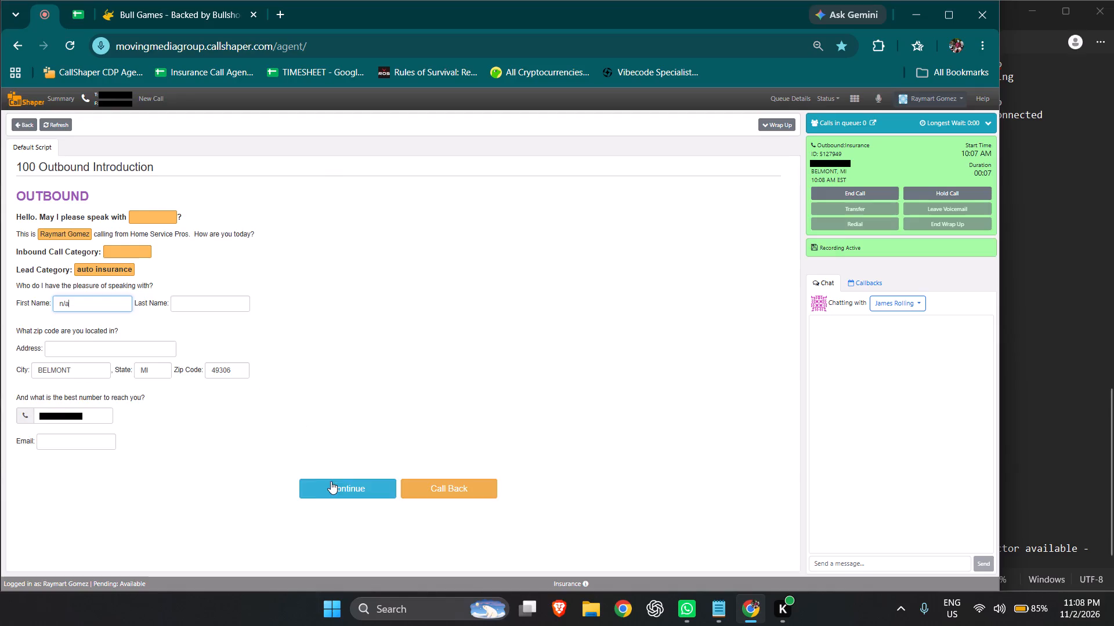
left_click(331, 481)
left_click(234, 278)
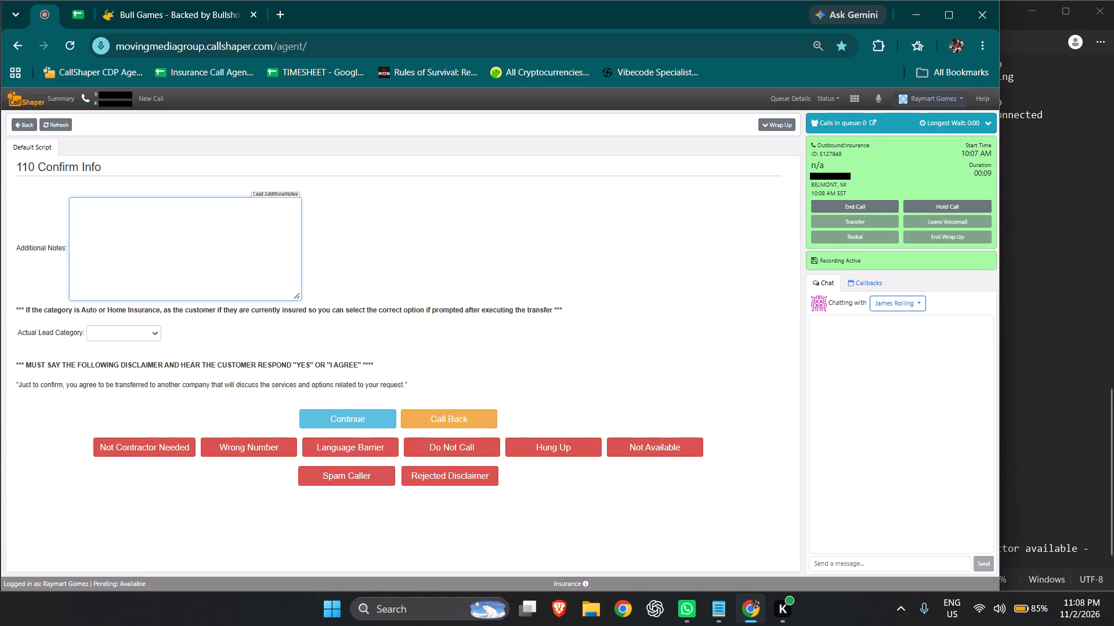
type("left vm")
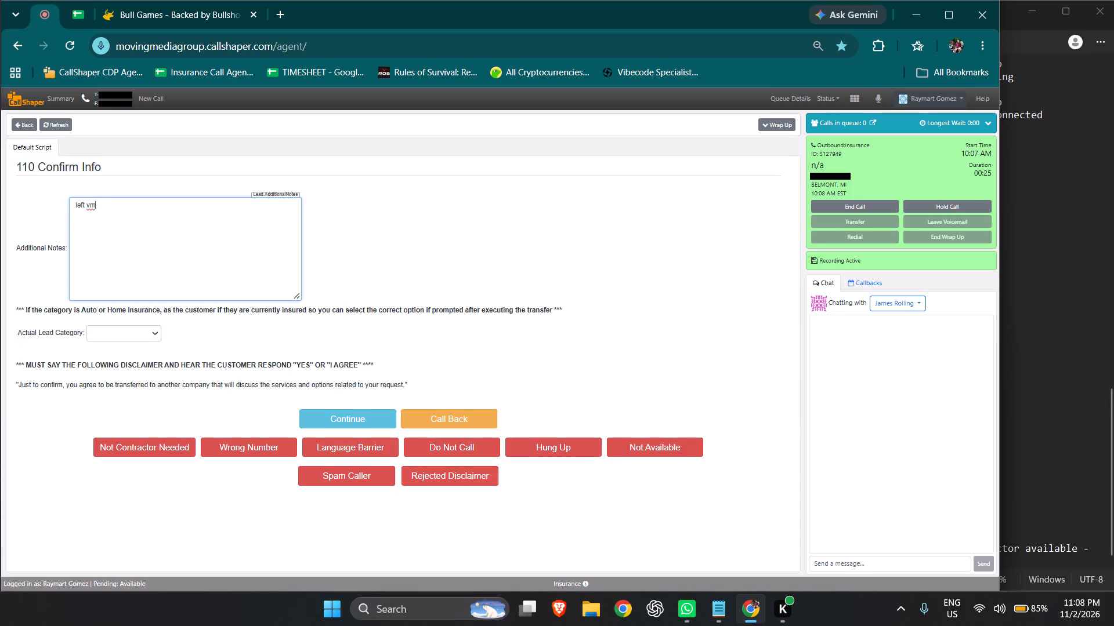
End the Belmont, MI call with the Not Available disposition and close its wrap-up.
left_click(822, 205)
left_click(313, 208)
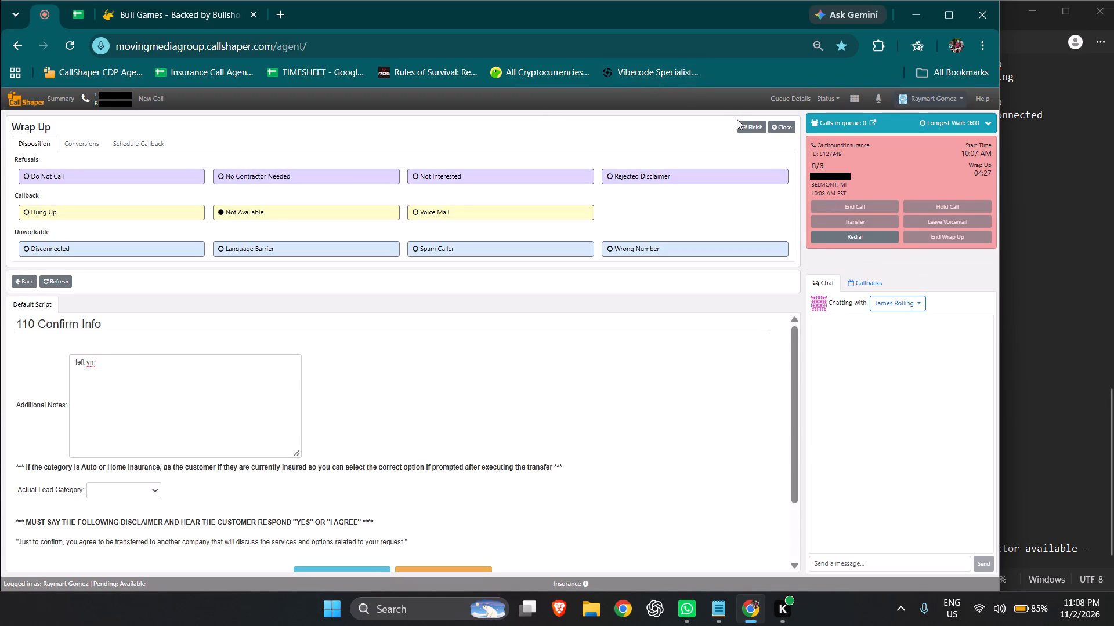
left_click(742, 125)
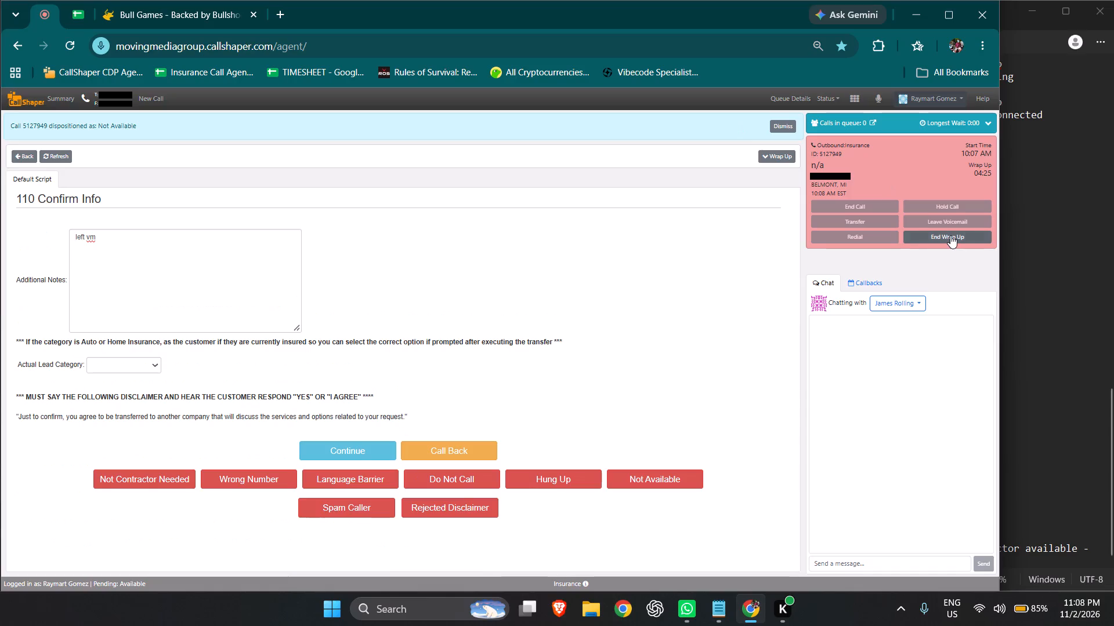
left_click(950, 235)
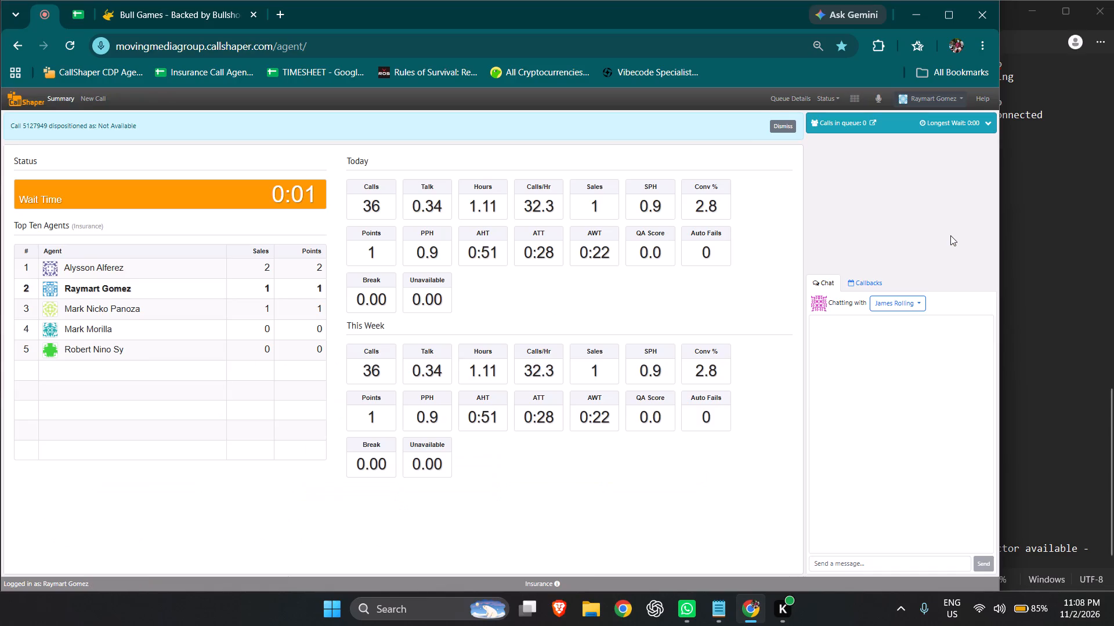
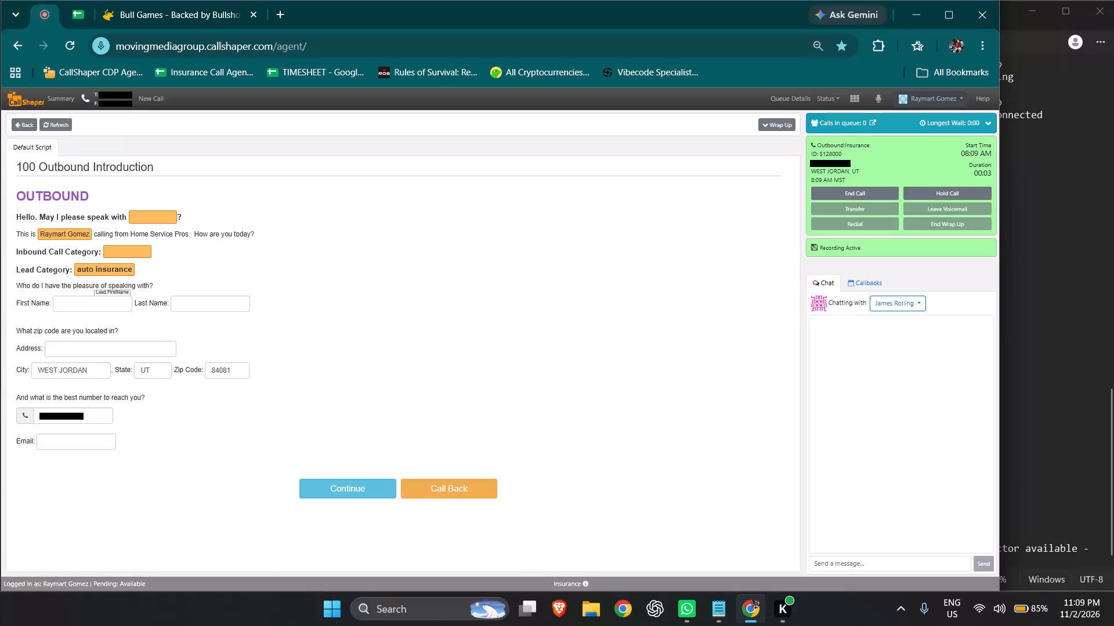
Record "n/a" as the West Jordan, UT auto insurance lead's first name and continue to Confirm Info.
left_click(118, 311)
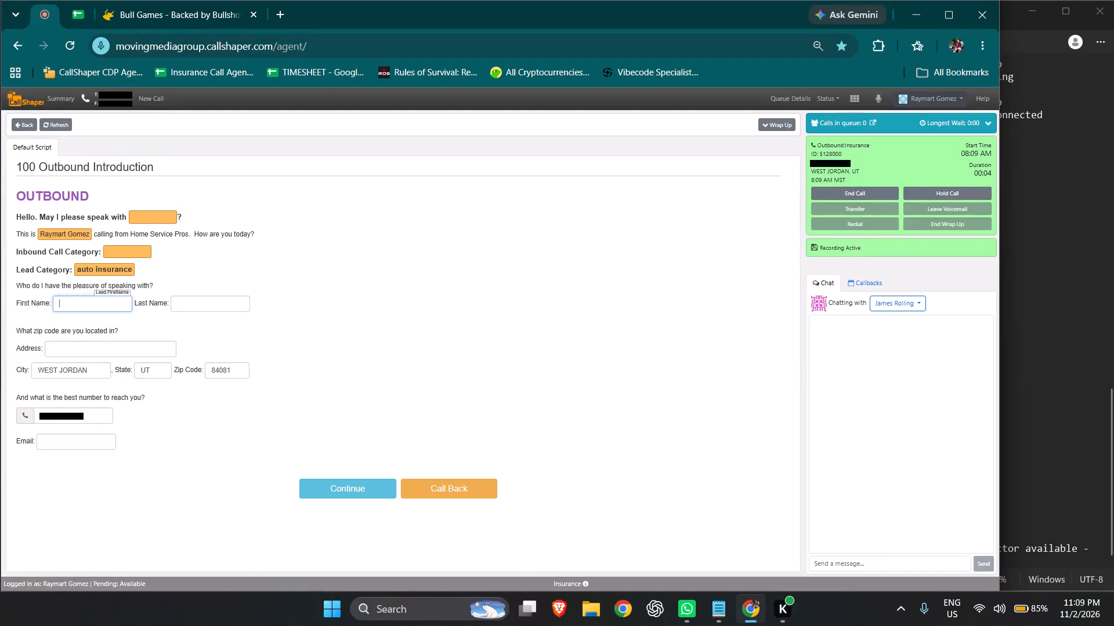
key("n")
type("/a")
left_click(320, 487)
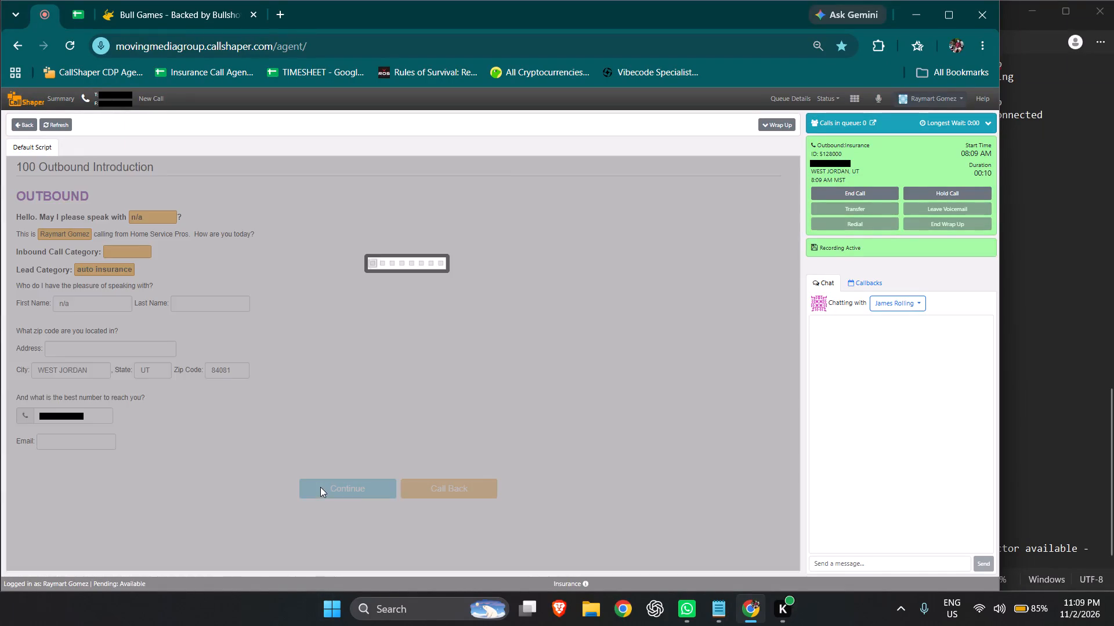
Copy "Schedule callback" from the Notepad call notes into the Confirm Info additional notes for the West Jordan, UT lead.
left_click(204, 236)
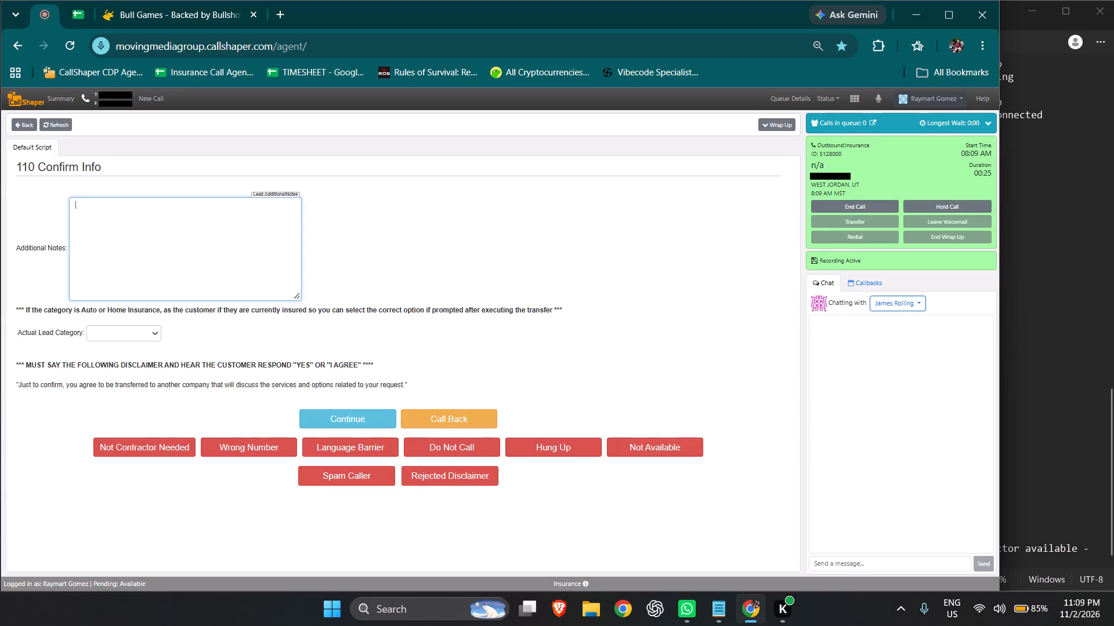
left_click(717, 608)
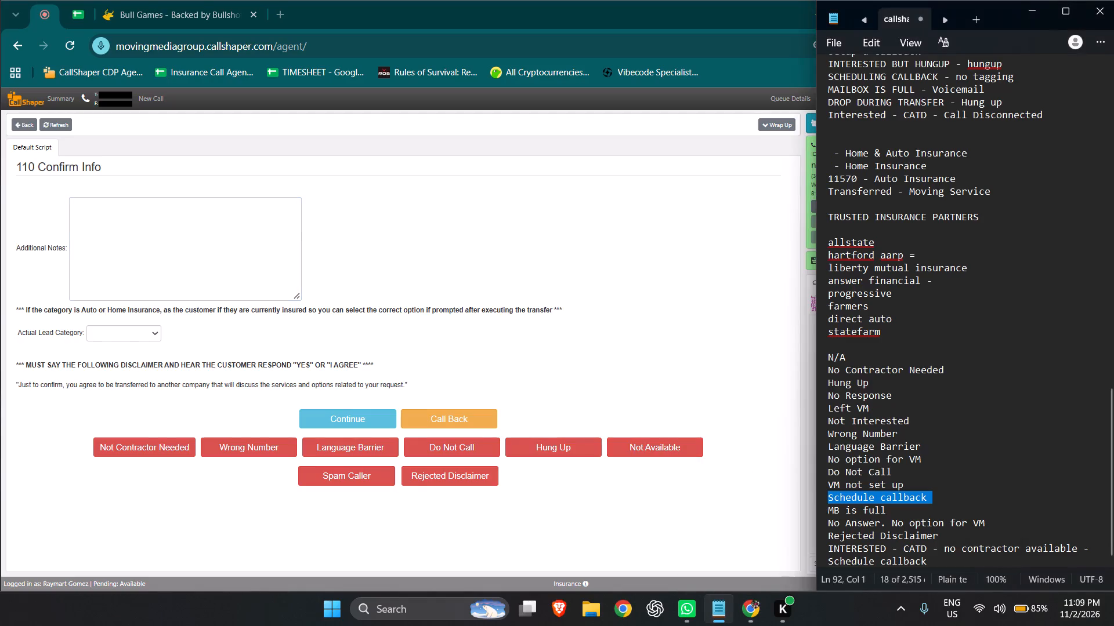
key("ctrl+c")
key("ctrl+c")
left_click(208, 216)
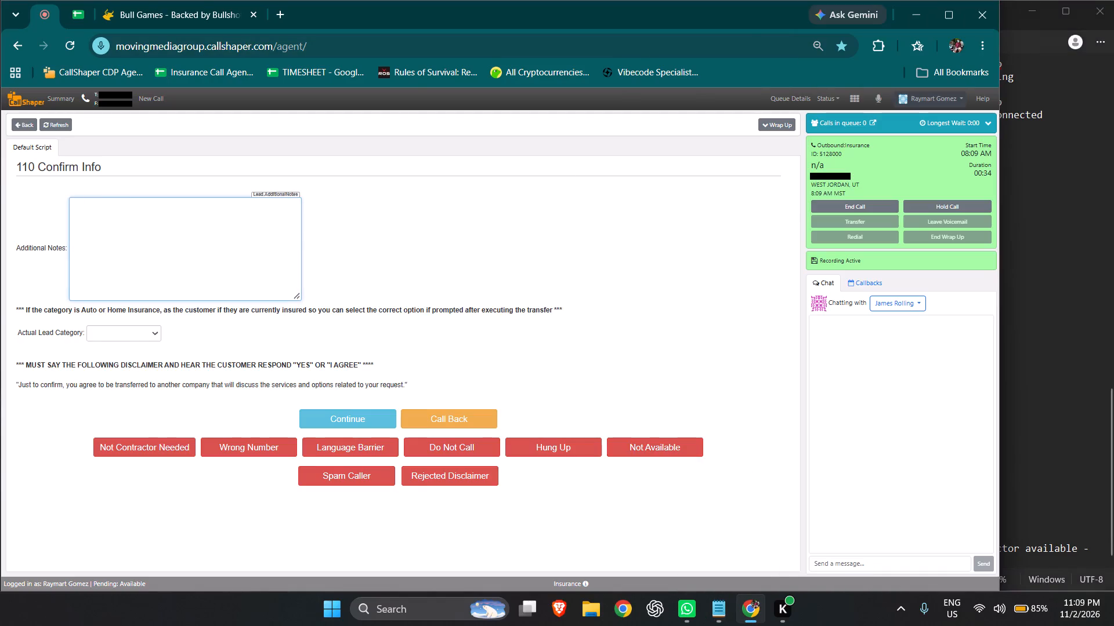
key("ctrl+v")
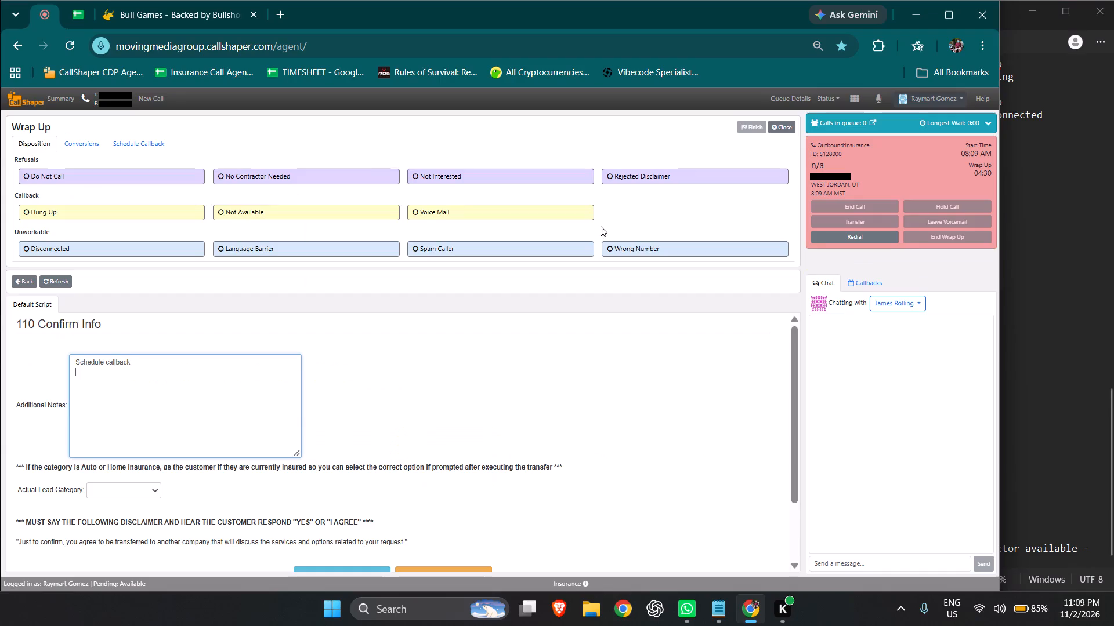
Schedule a callback for the West Jordan, UT lead on 11/02/2026 at 12:15 pm Mountain time, with Anyone as owner.
left_click(165, 137)
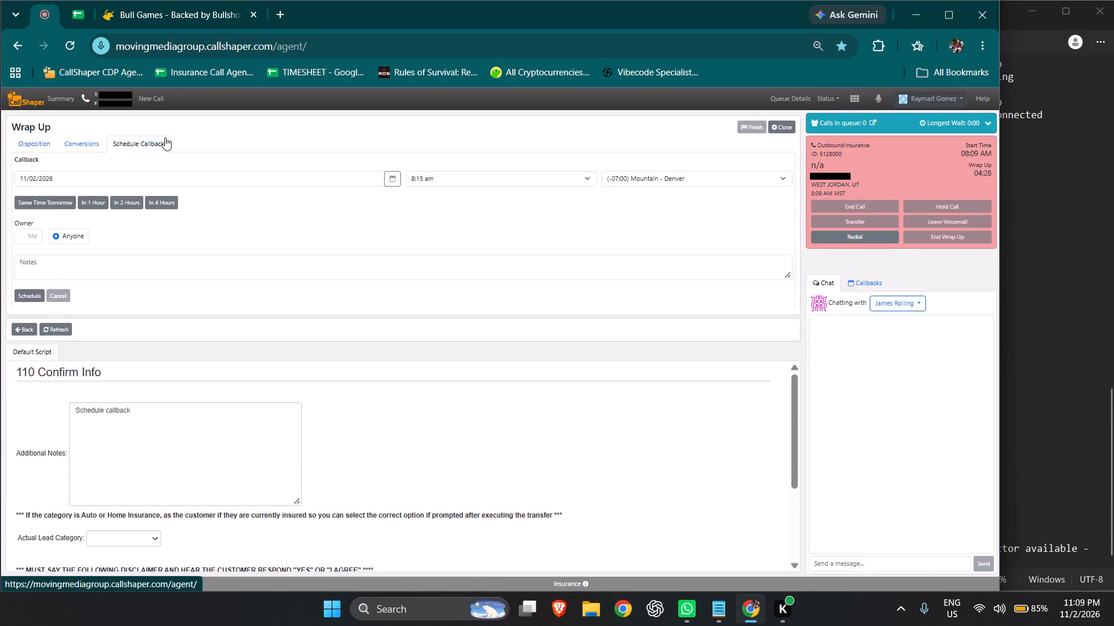
left_click(460, 187)
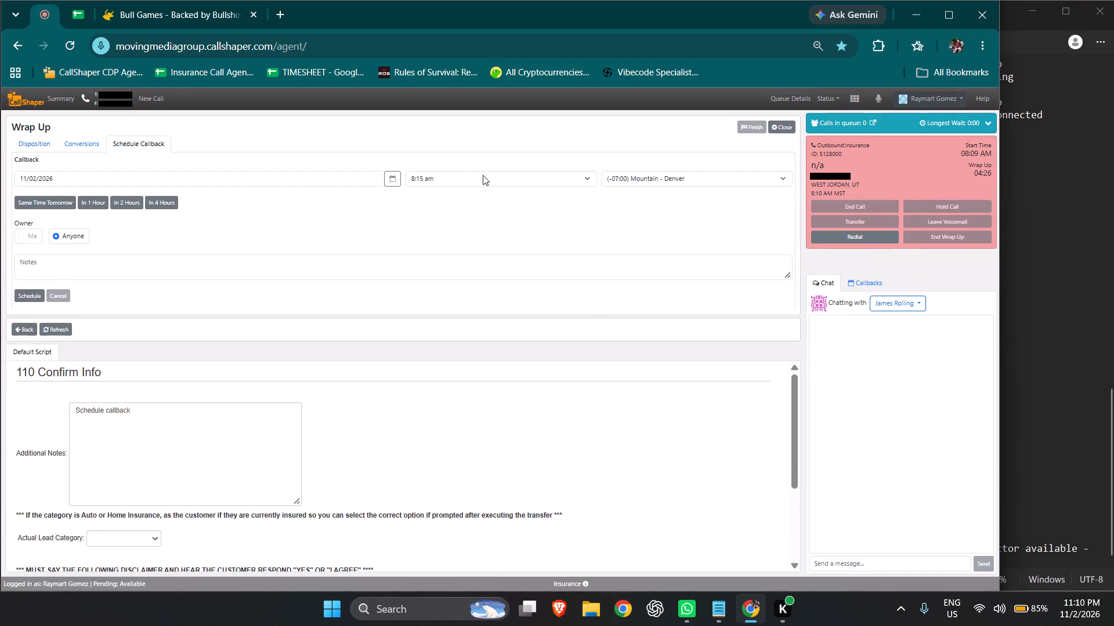
left_click(483, 175)
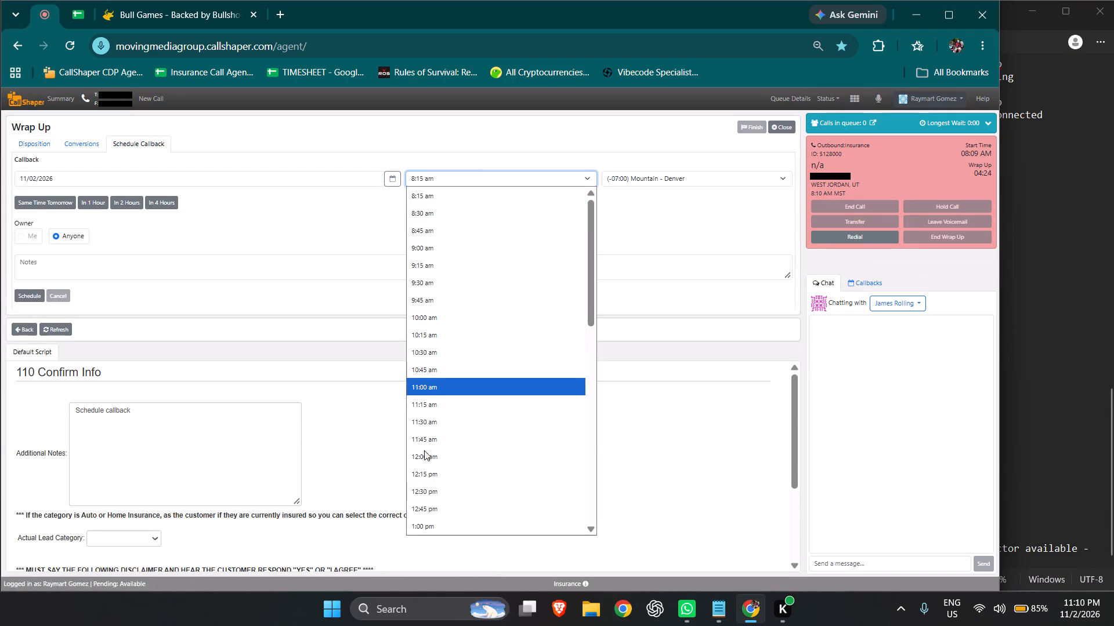
left_click(425, 465)
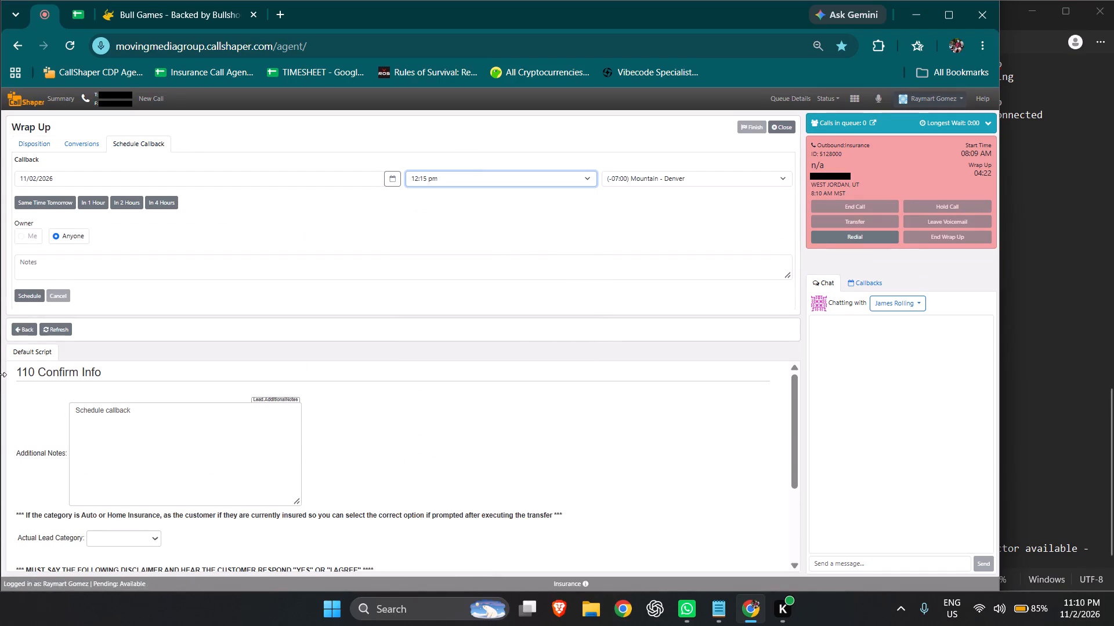
left_click(26, 300)
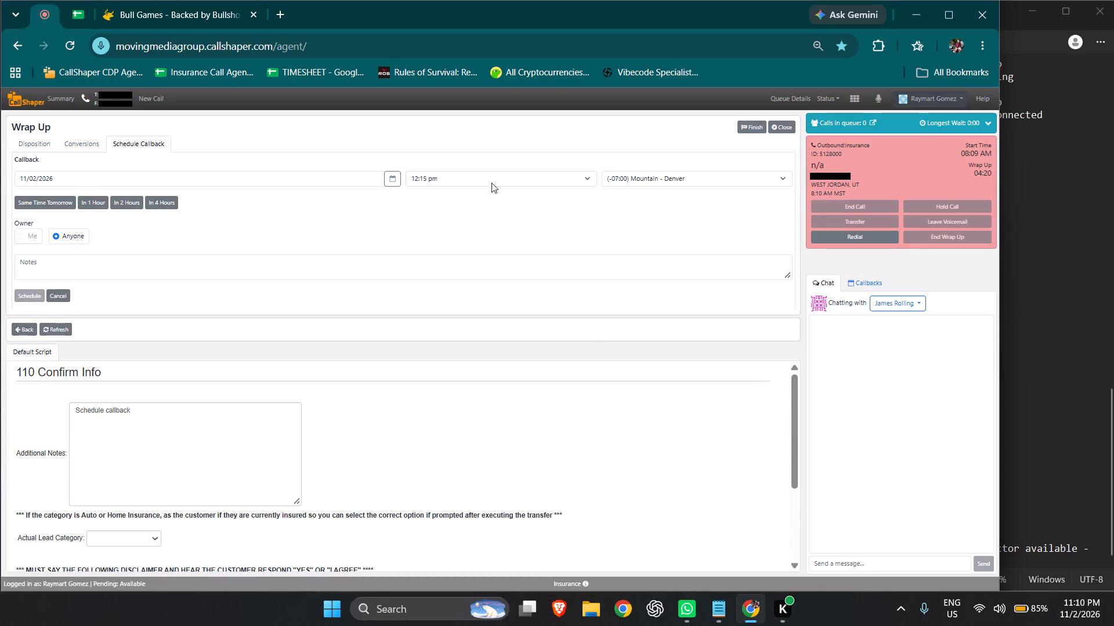
Finish the West Jordan, UT call and end its wrap-up.
left_click(758, 124)
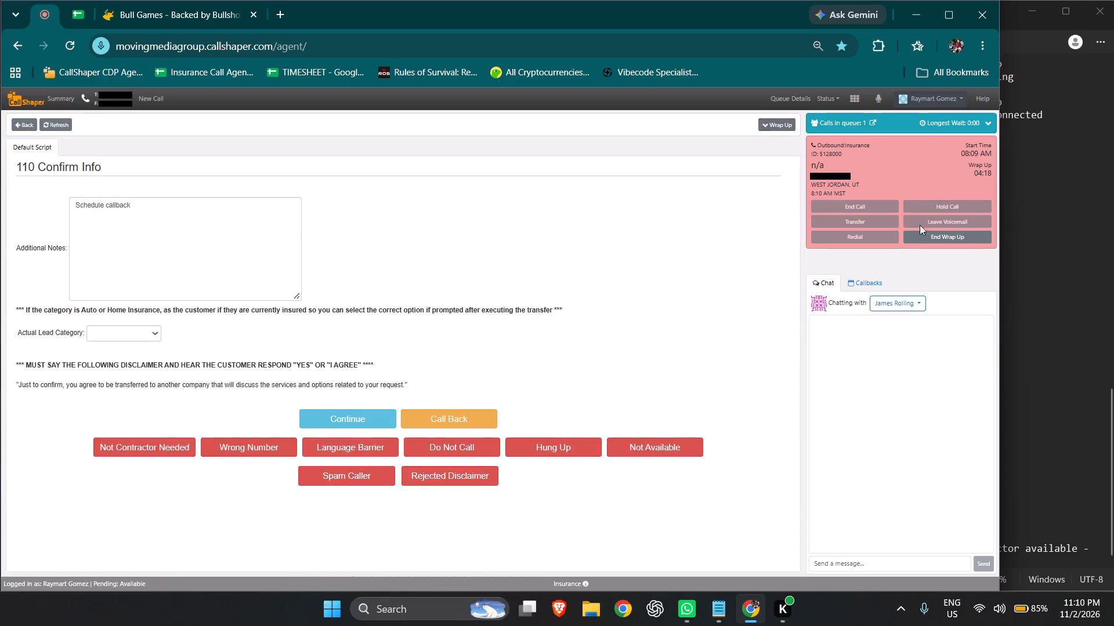
left_click(953, 242)
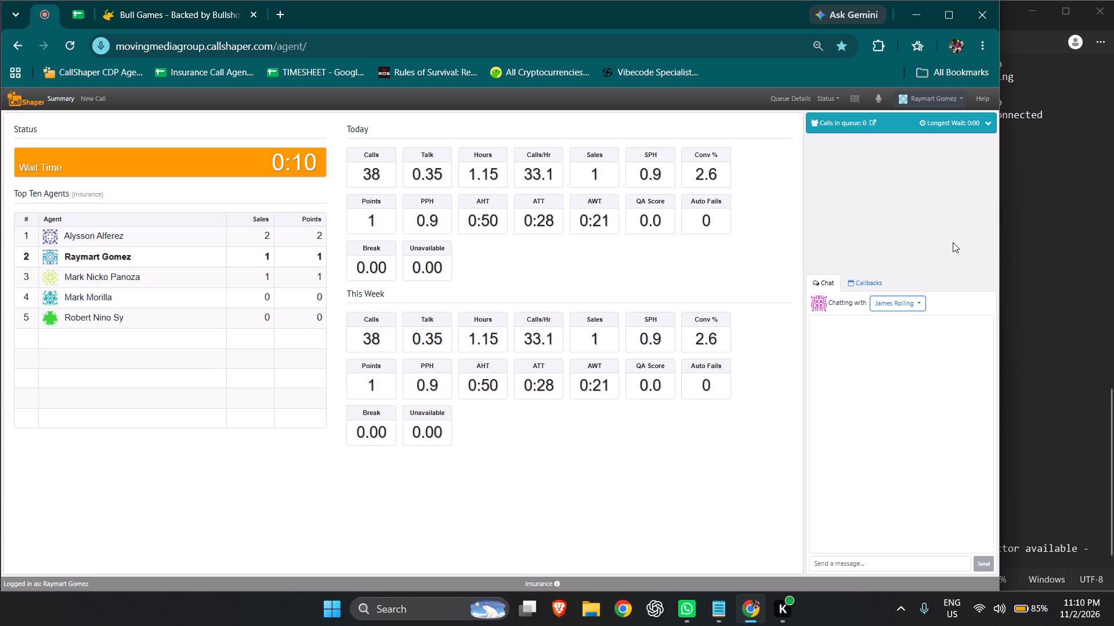
left_click(953, 242)
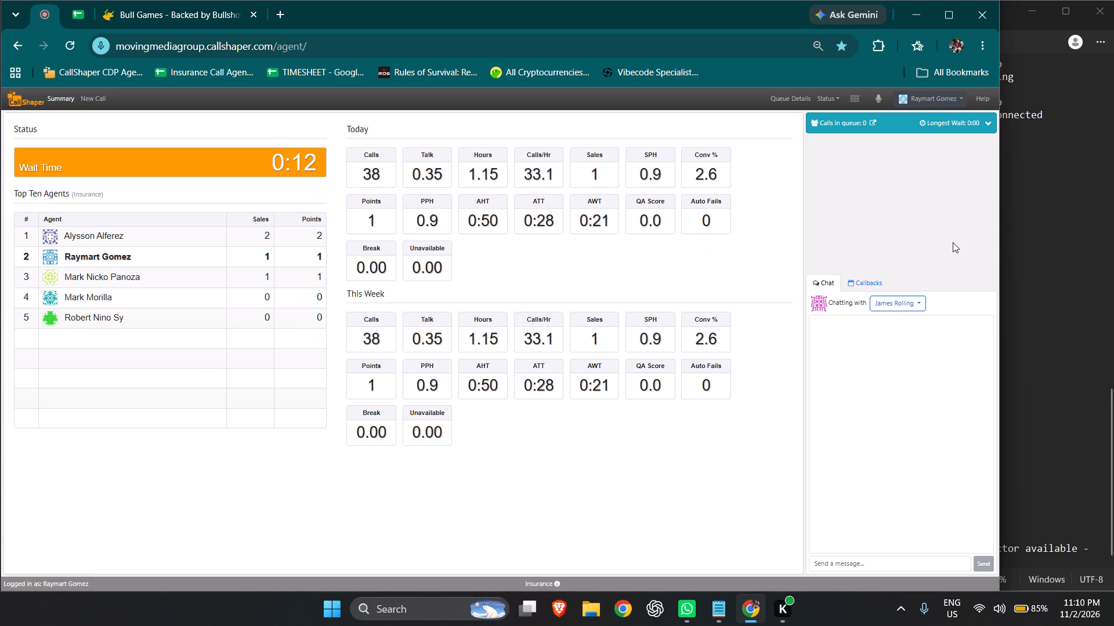
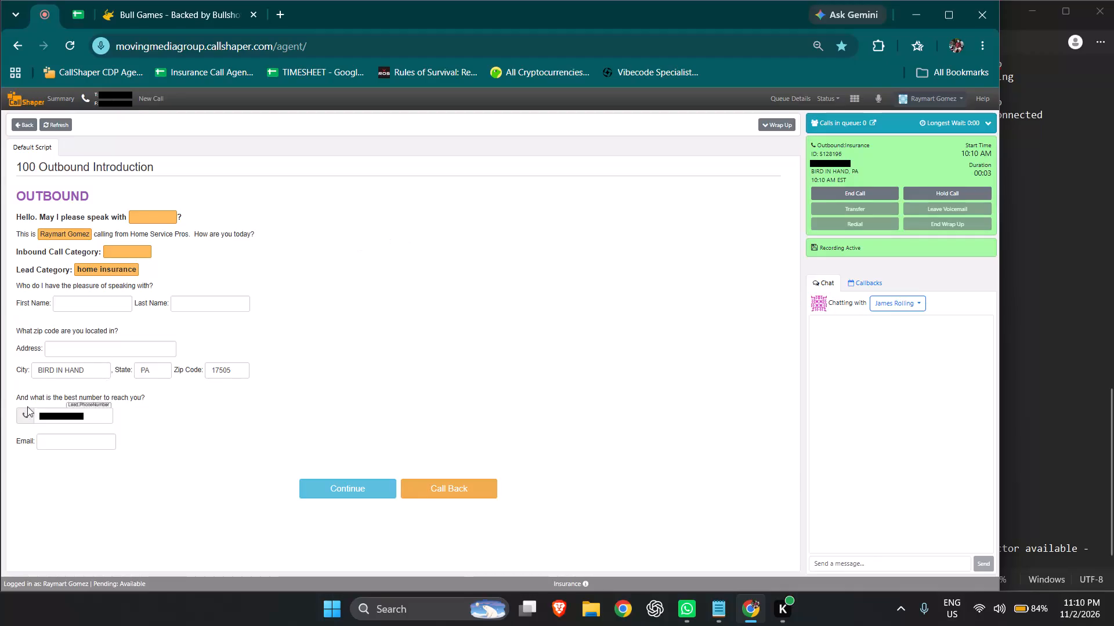
Record "n/a" as the Bird in Hand, PA home insurance lead's first name and continue to Confirm Info.
left_click_drag(91, 316, 100, 311)
left_click(100, 311)
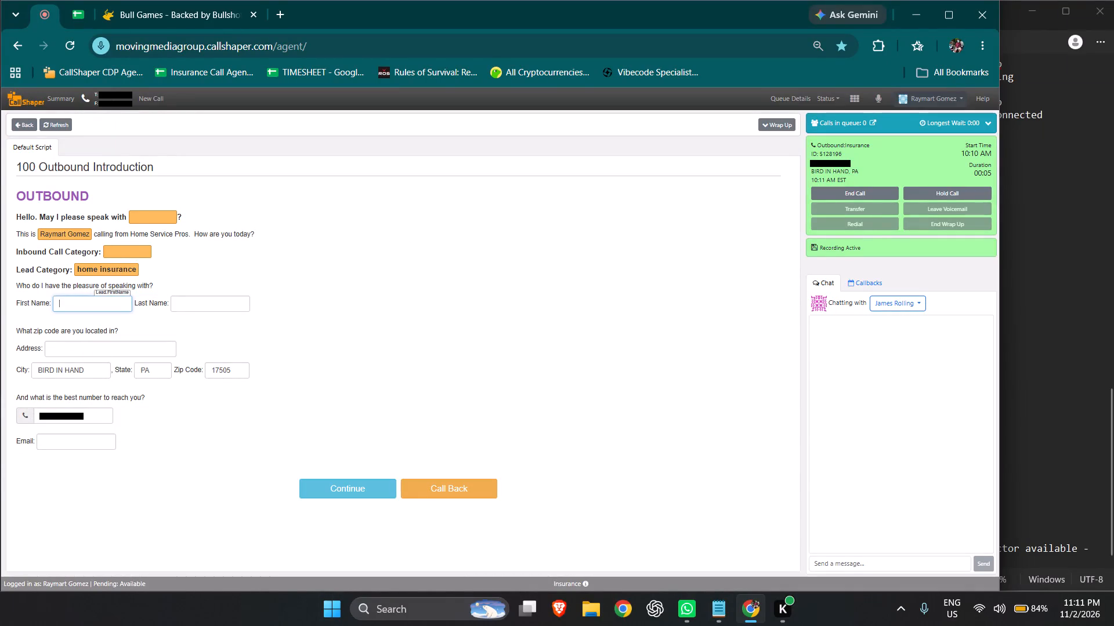
type("n/a")
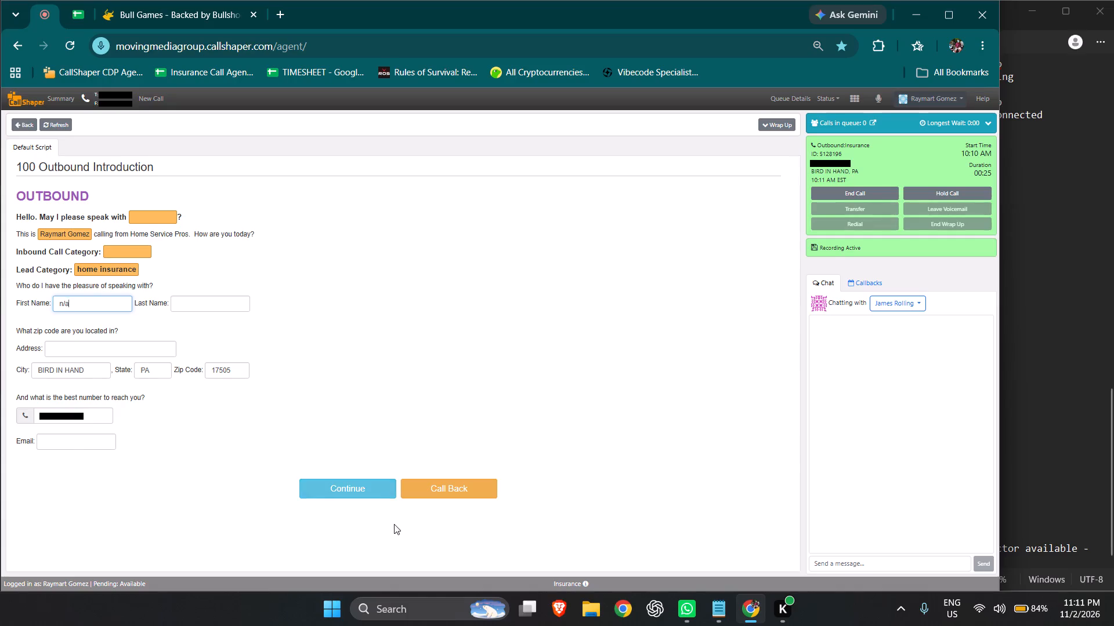
scroll(356, 493, "down", 2)
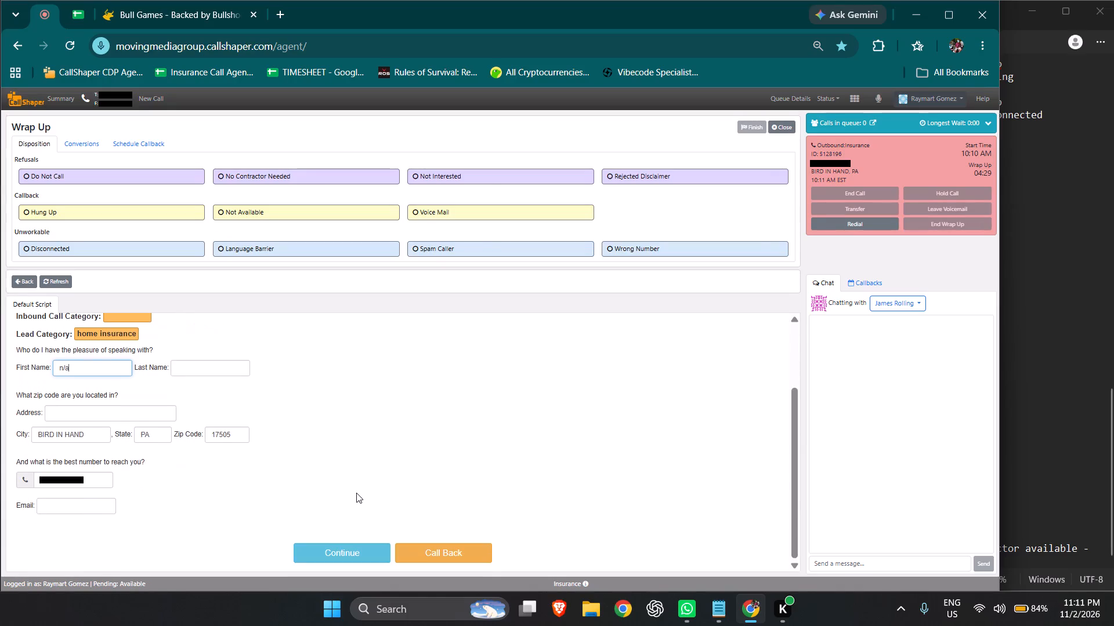
left_click(335, 553)
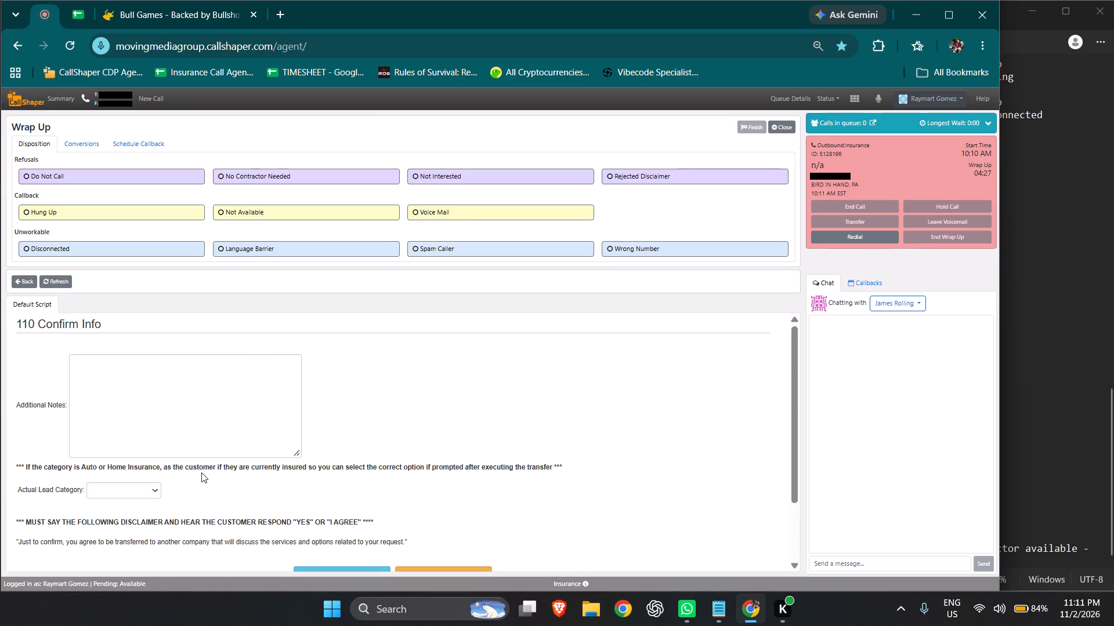
Enter "do not call" in the Confirm Info additional notes for the Bird in Hand, PA lead.
left_click(207, 384)
type("no")
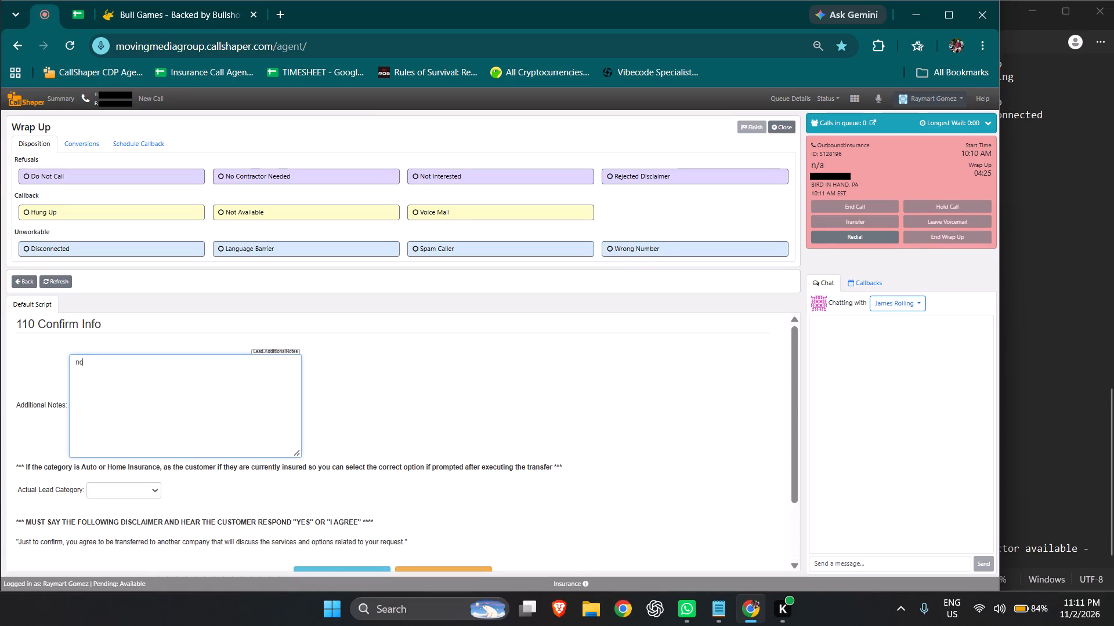
key("BackSpace")
key("BackSpace")
type("do c")
key("BackSpace")
type("notcall")
key("BackSpace")
key("BackSpace")
key("BackSpace")
key("BackSpace")
key("space")
type("call")
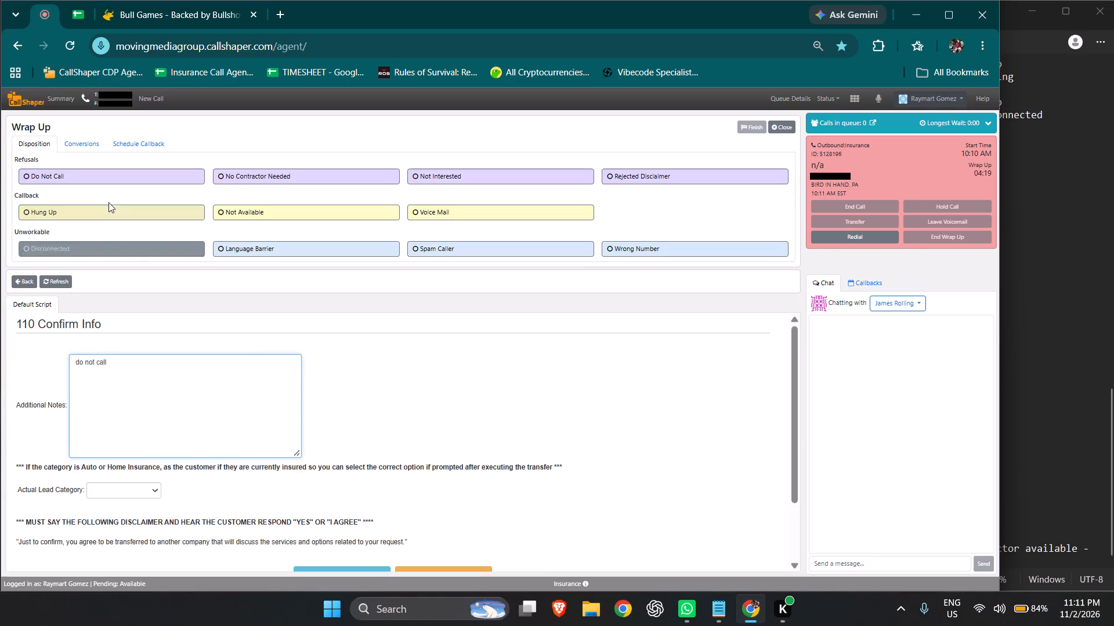
Disposition the Bird in Hand, PA call as Do Not Call and end its wrap-up.
left_click(135, 183)
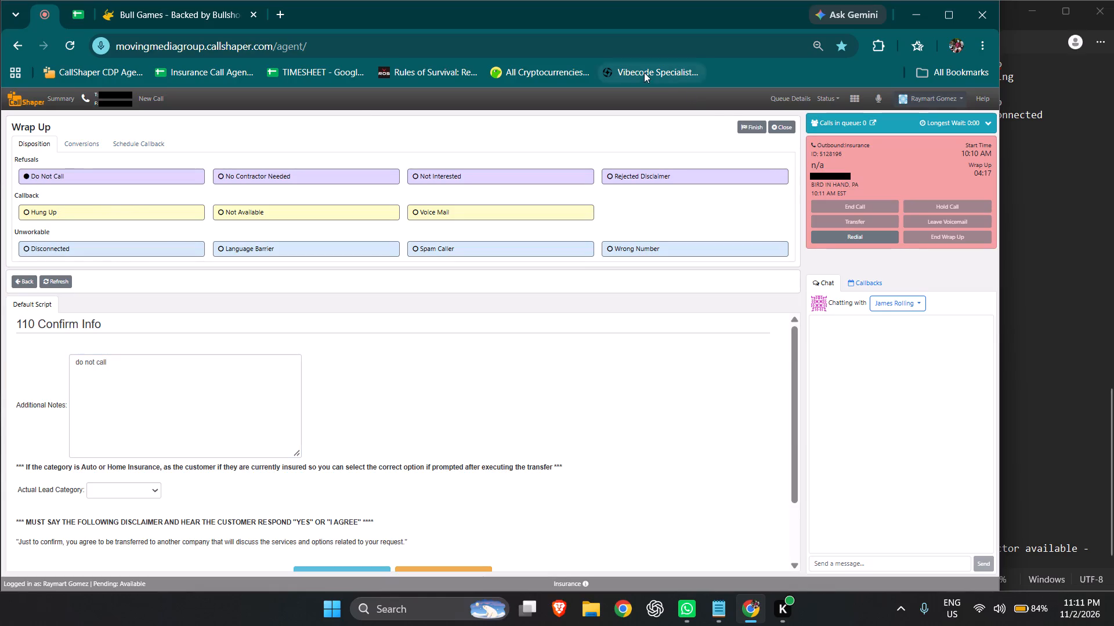
left_click(749, 123)
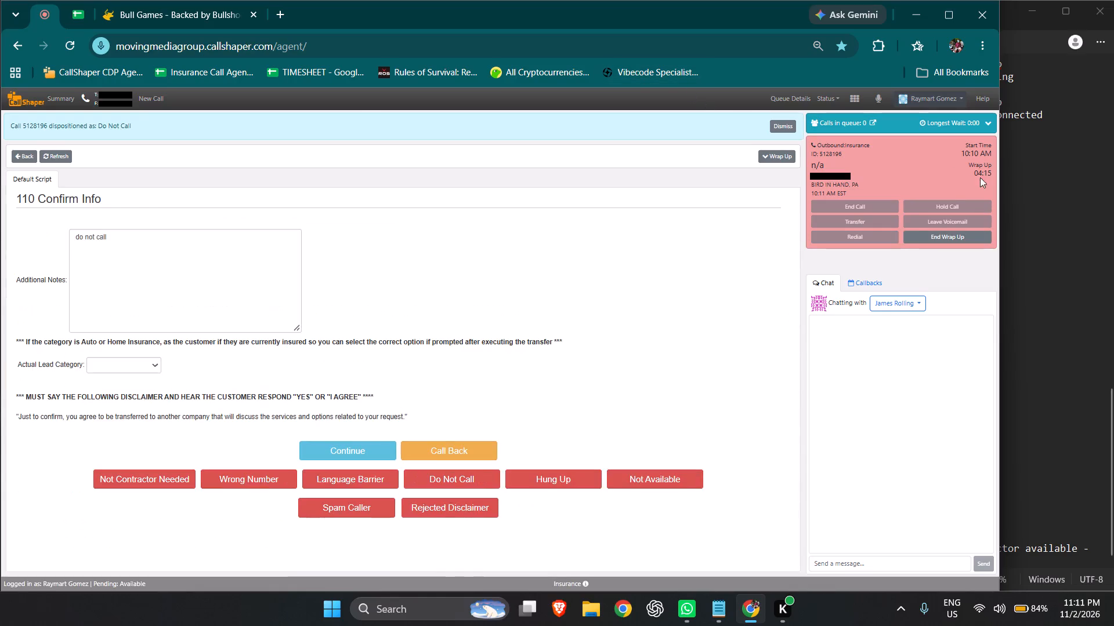
left_click(950, 234)
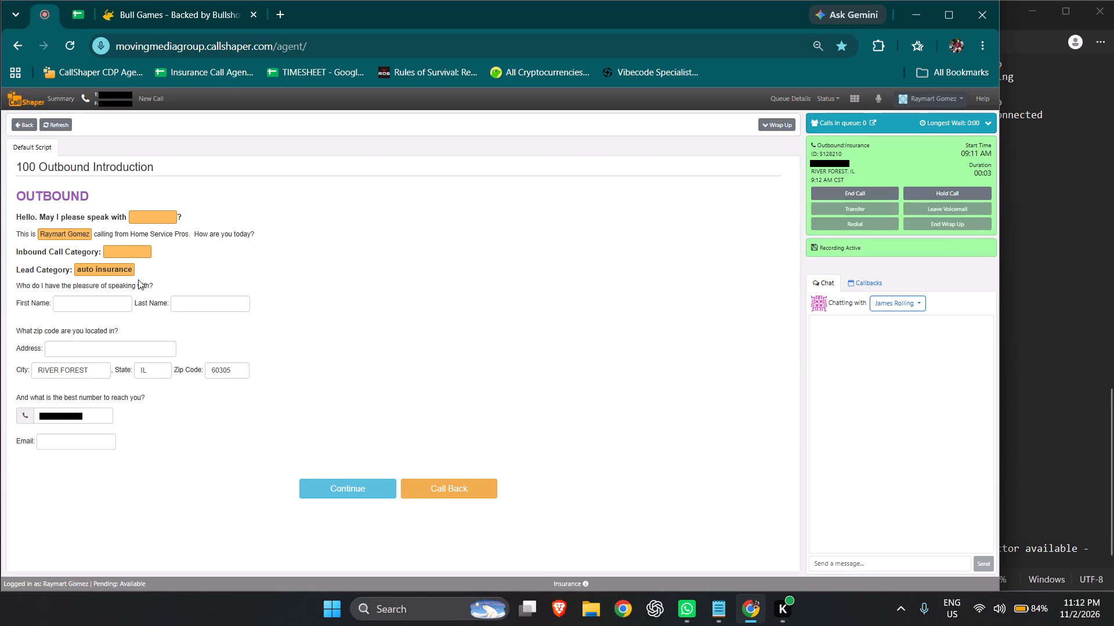
Record "n/a" as the River Forest, IL auto insurance lead's first name and continue to Confirm Info.
left_click(106, 308)
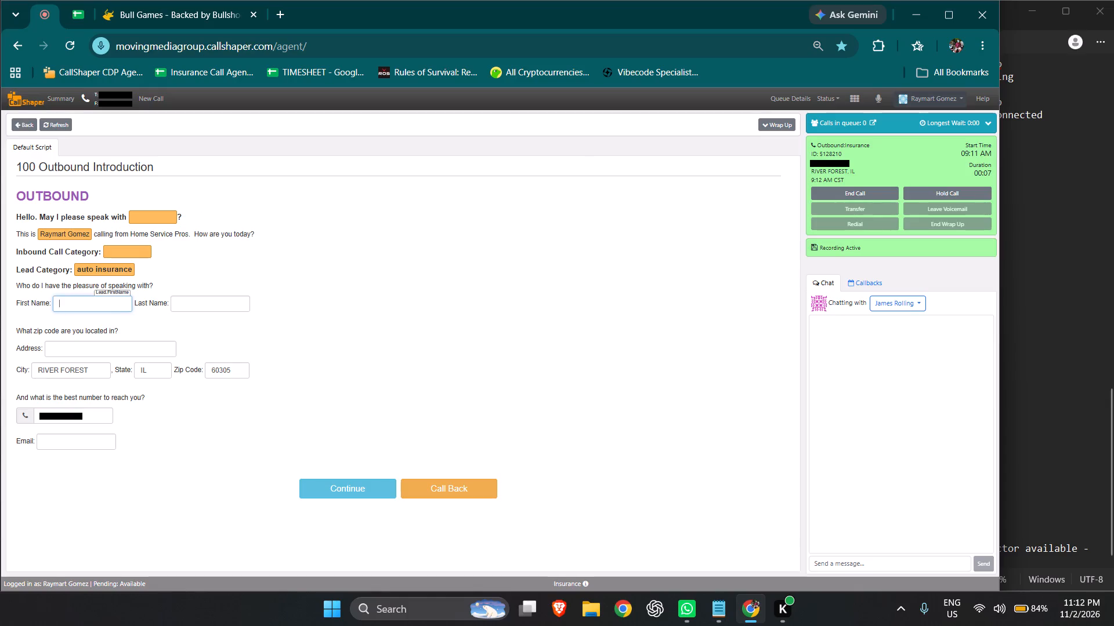
type("n/a")
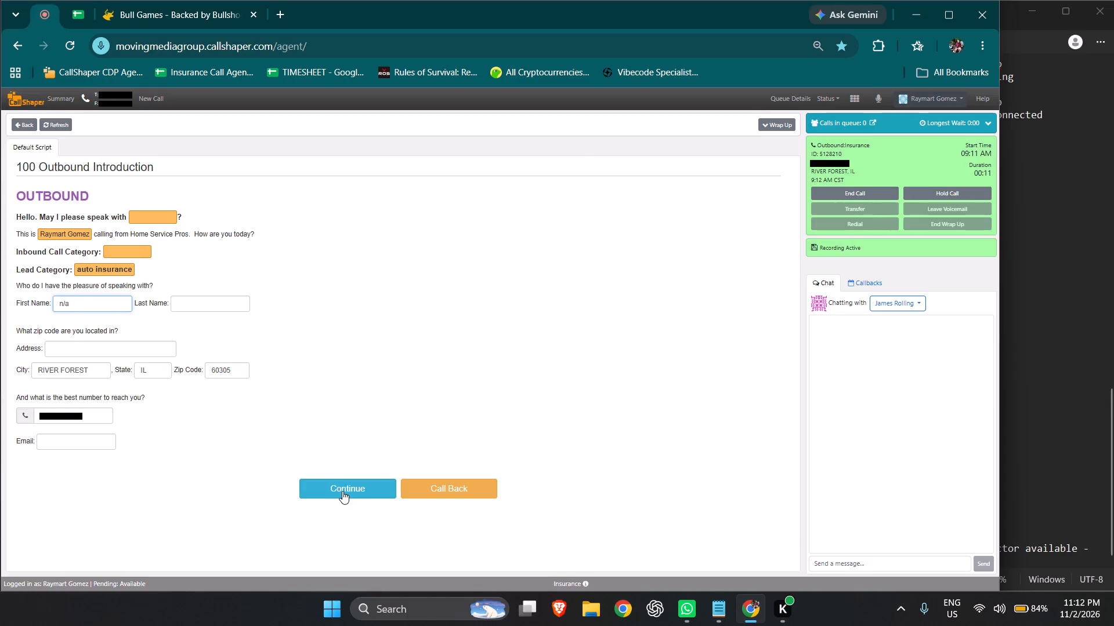
left_click(342, 491)
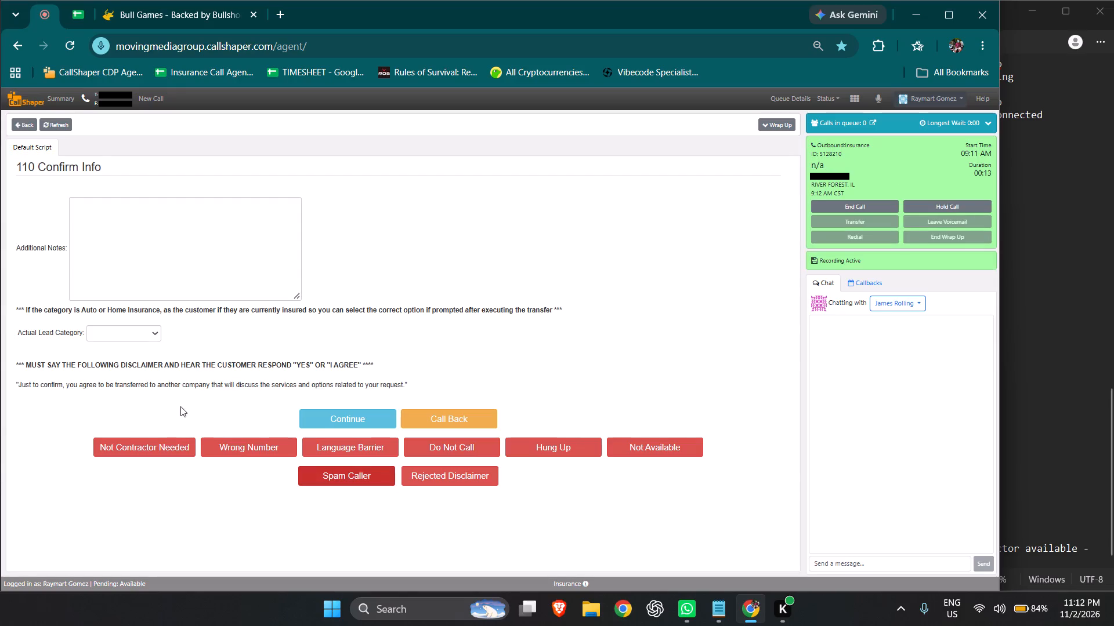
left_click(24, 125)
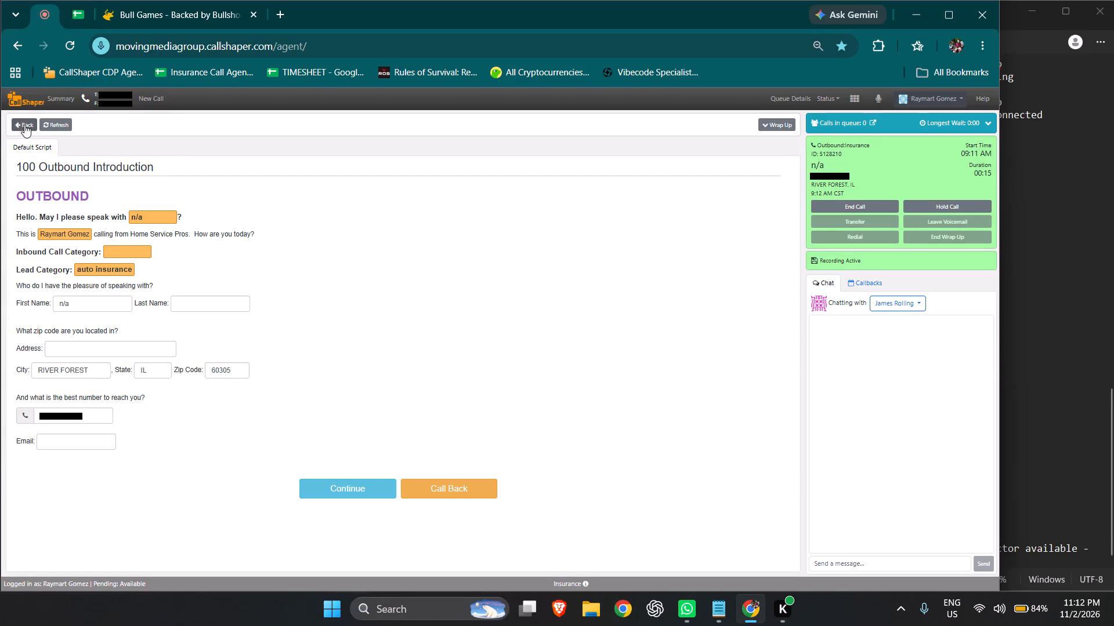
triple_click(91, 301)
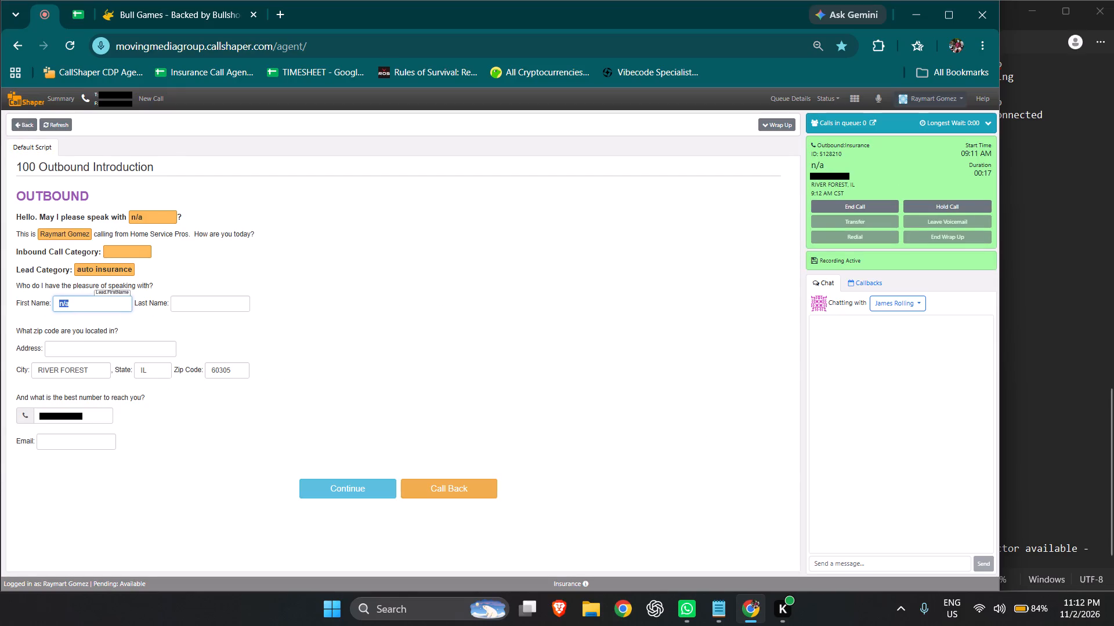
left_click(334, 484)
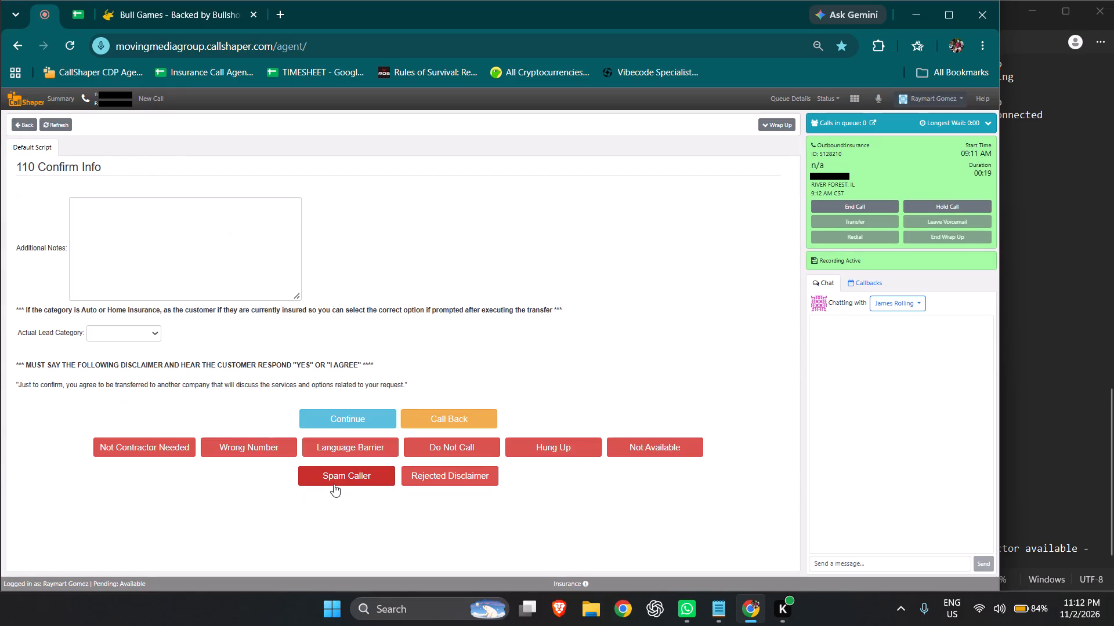
Enter "no contractor needed" in the Confirm Info additional notes for the River Forest, IL lead.
left_click(183, 298)
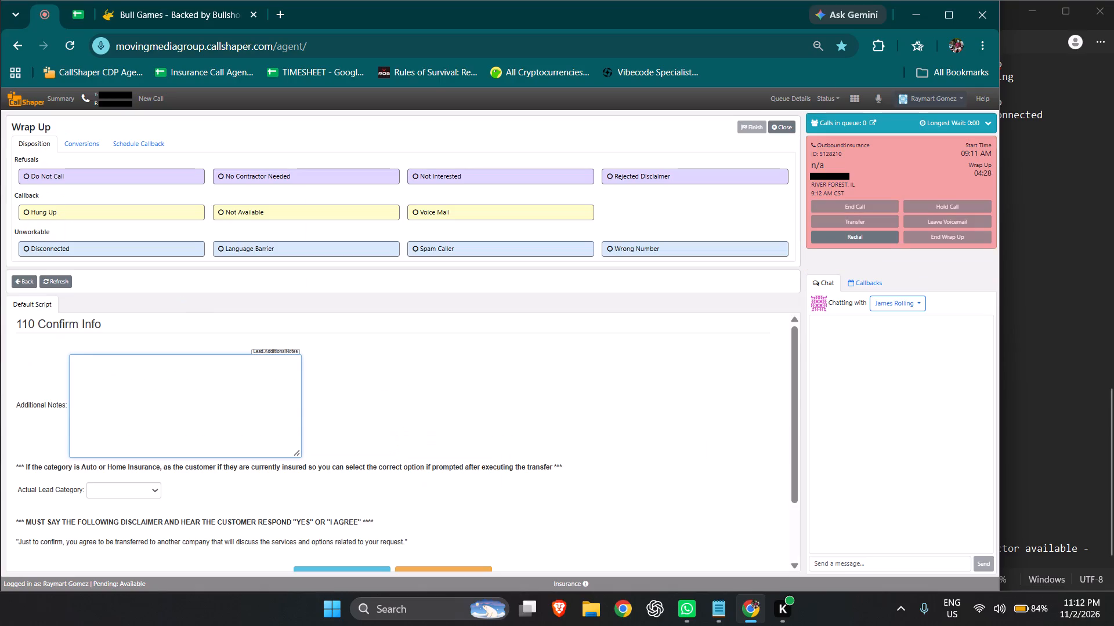
type("no")
key("space")
type("contractor needed")
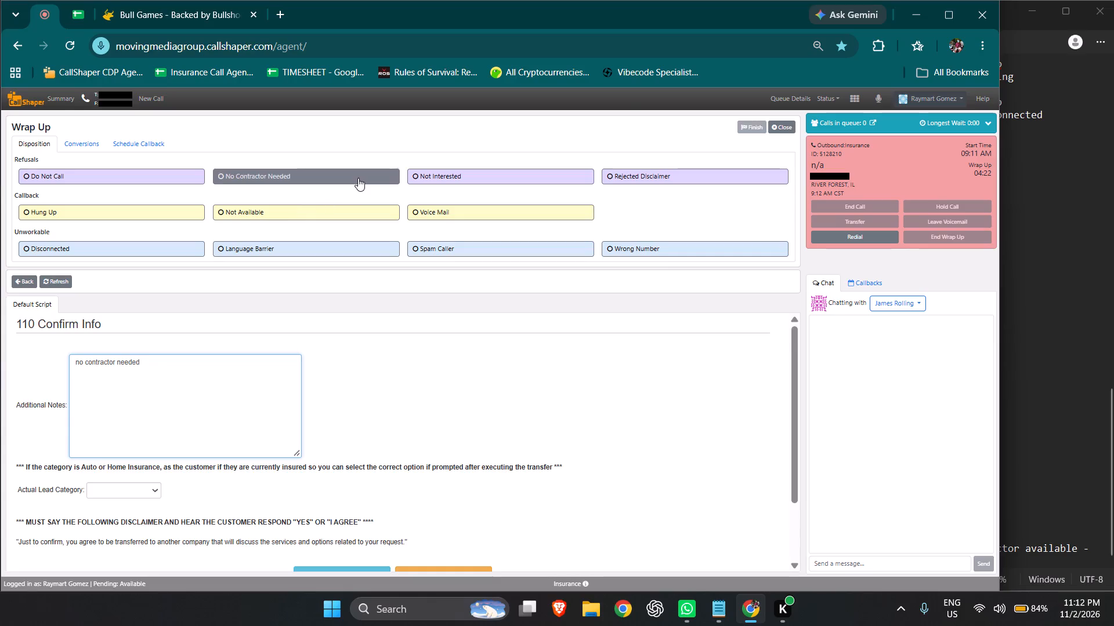
Disposition the River Forest, IL call as No Contractor Needed and end its wrap-up.
left_click(358, 178)
left_click(750, 126)
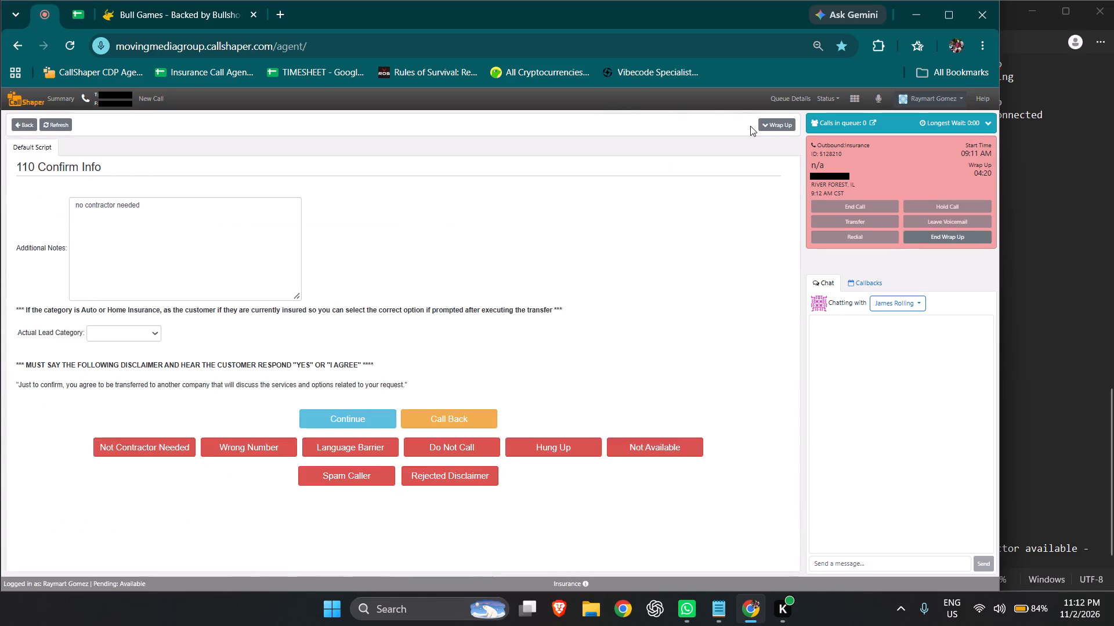
left_click(939, 231)
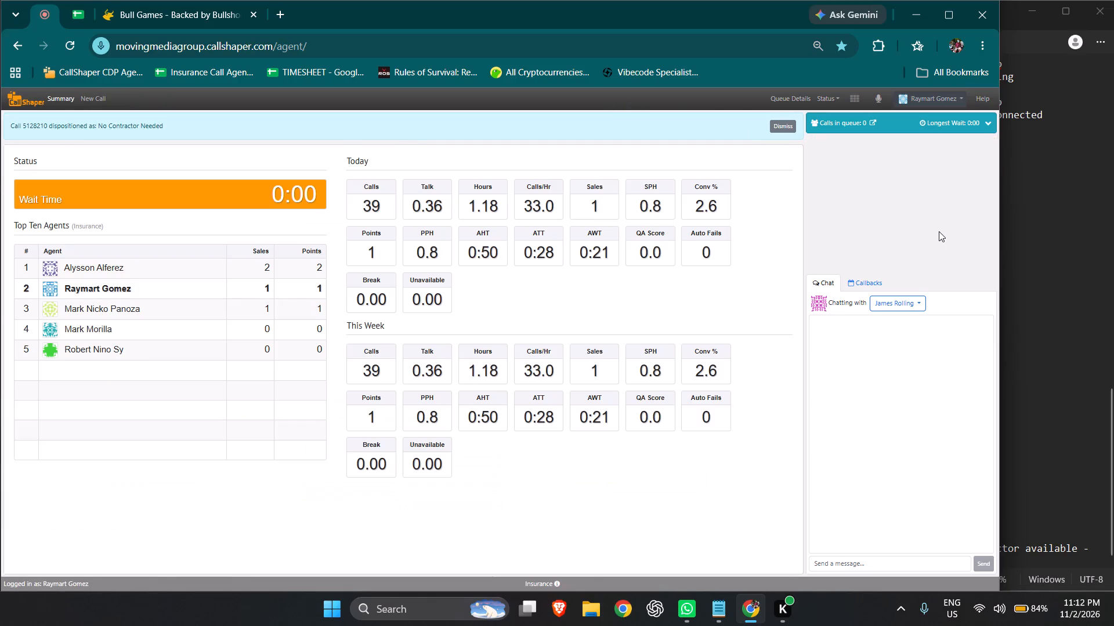
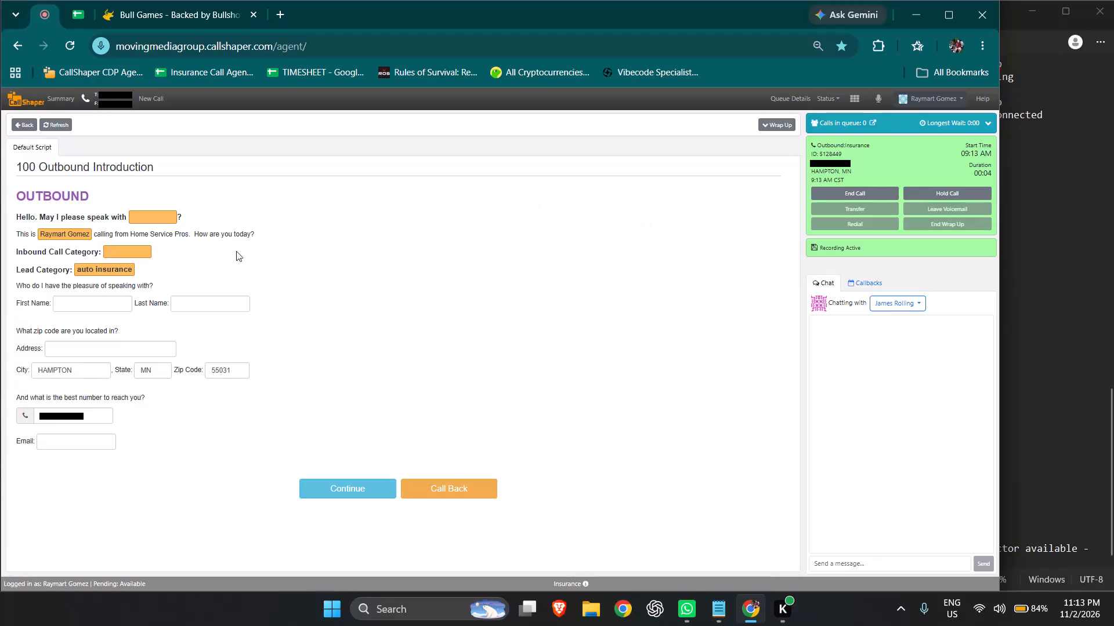
Record "na" as the Hampton, MN auto insurance lead's first name and continue to Confirm Info.
left_click(108, 306)
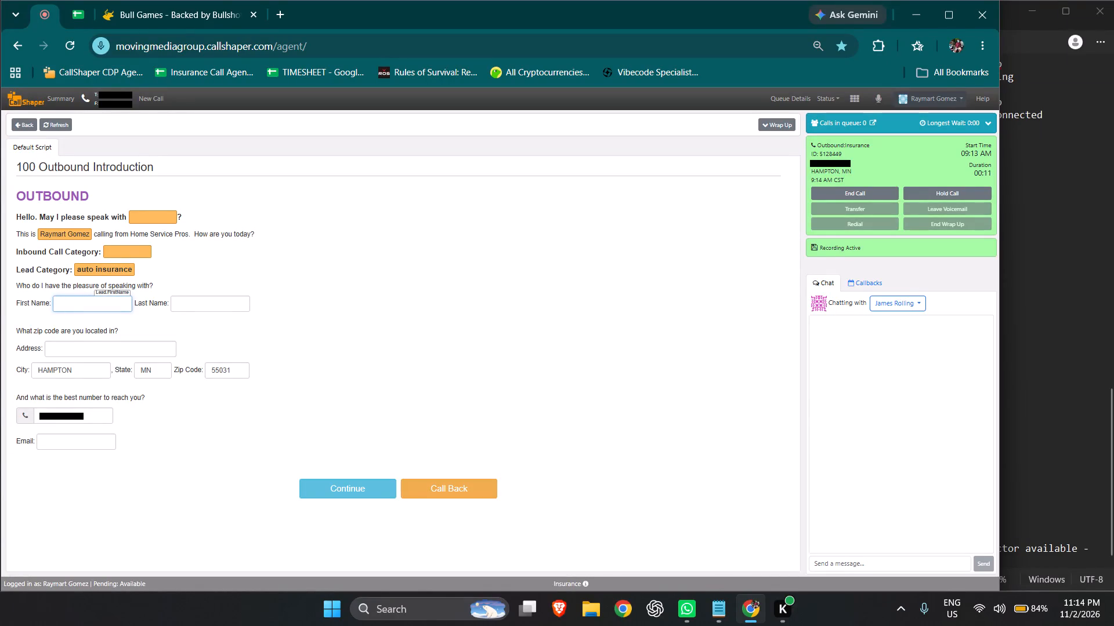
type("na")
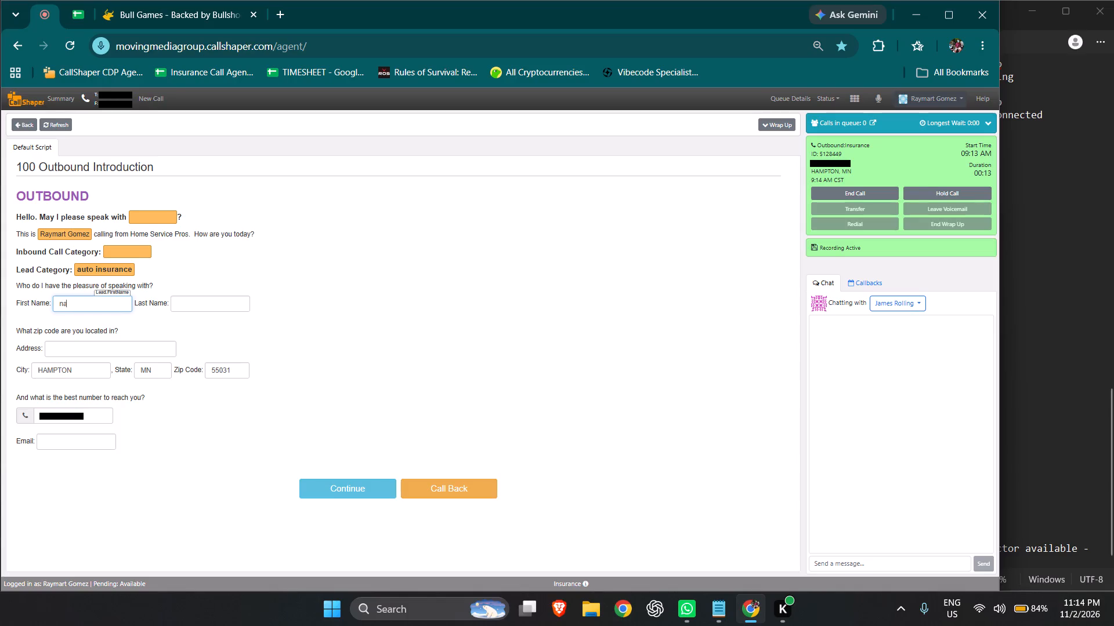
left_click(334, 494)
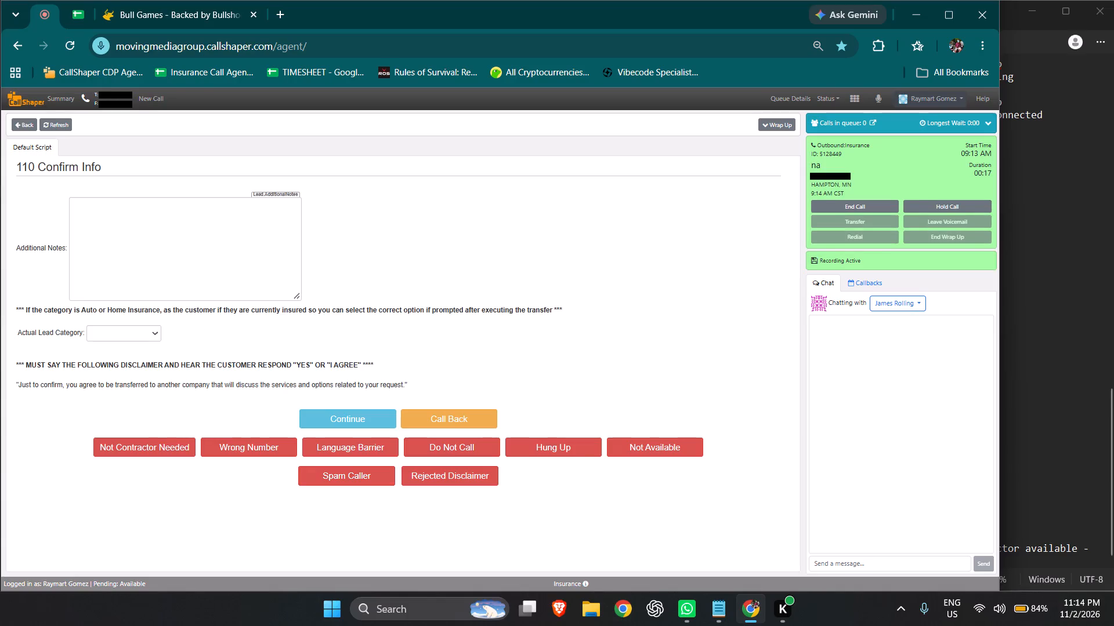
Enter "no contractor needed" in the Confirm Info additional notes for the Hampton, MN lead.
left_click(208, 264)
type("no contractor needed")
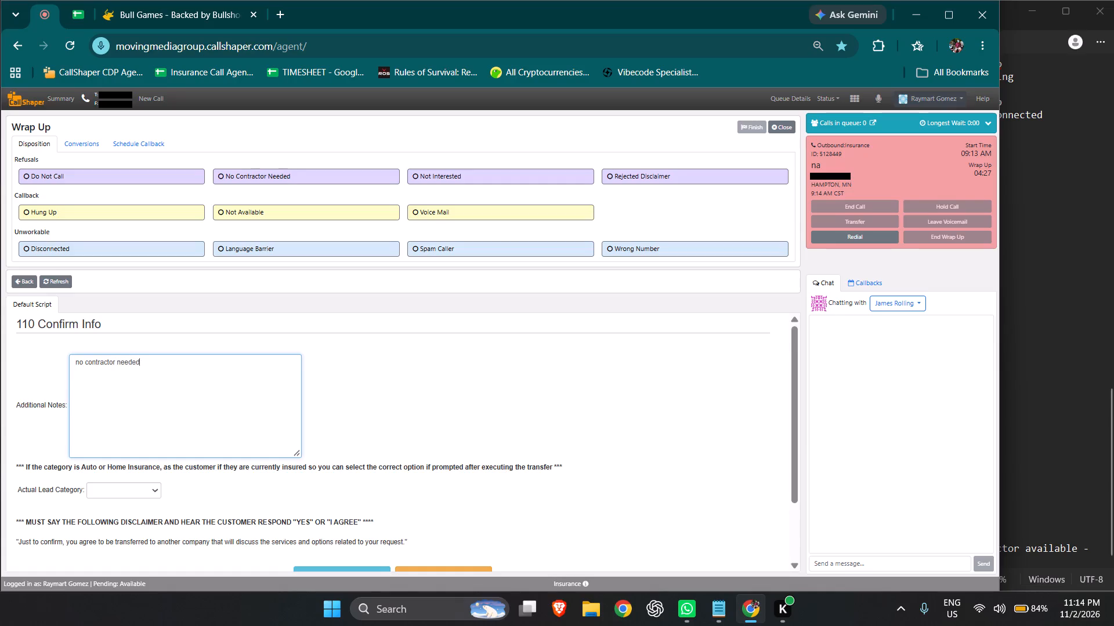
Disposition the Hampton, MN call as No Contractor Needed and end its wrap-up.
left_click(313, 174)
left_click(742, 127)
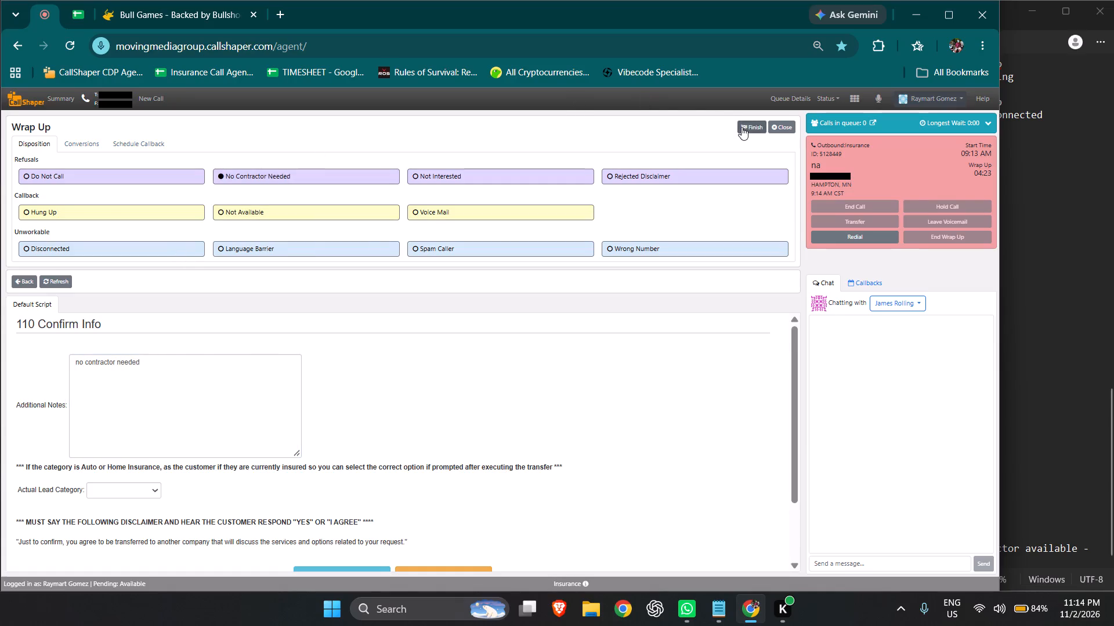
left_click(945, 234)
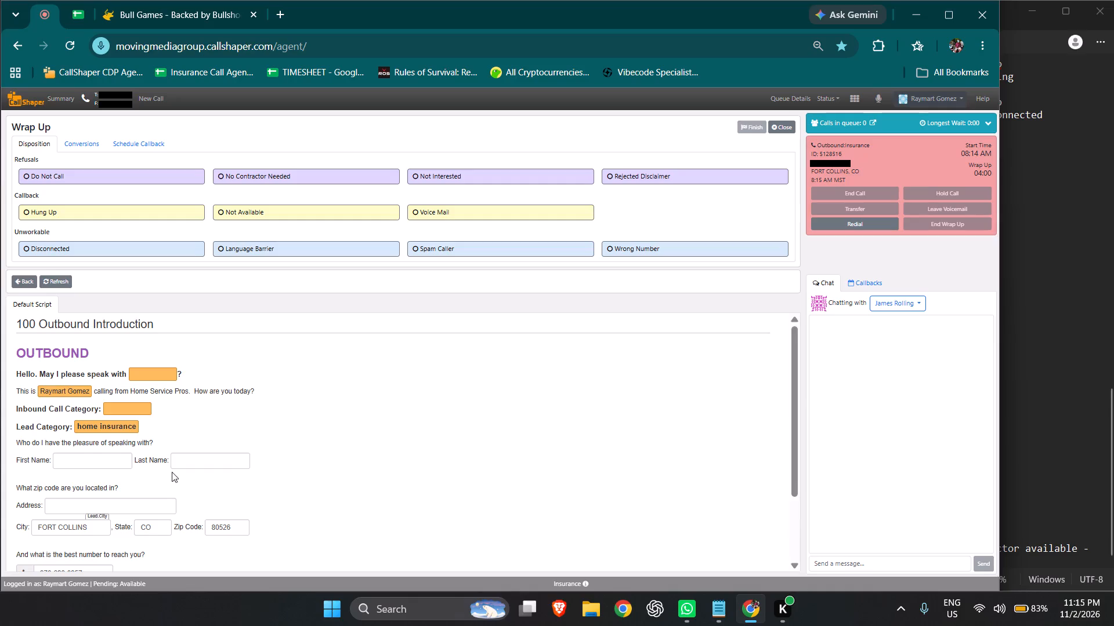
Record "n/a" as the Fort Collins, CO home insurance lead's first name and continue to Confirm Info.
left_click(110, 466)
type("n/a")
scroll(223, 471, "down", 2)
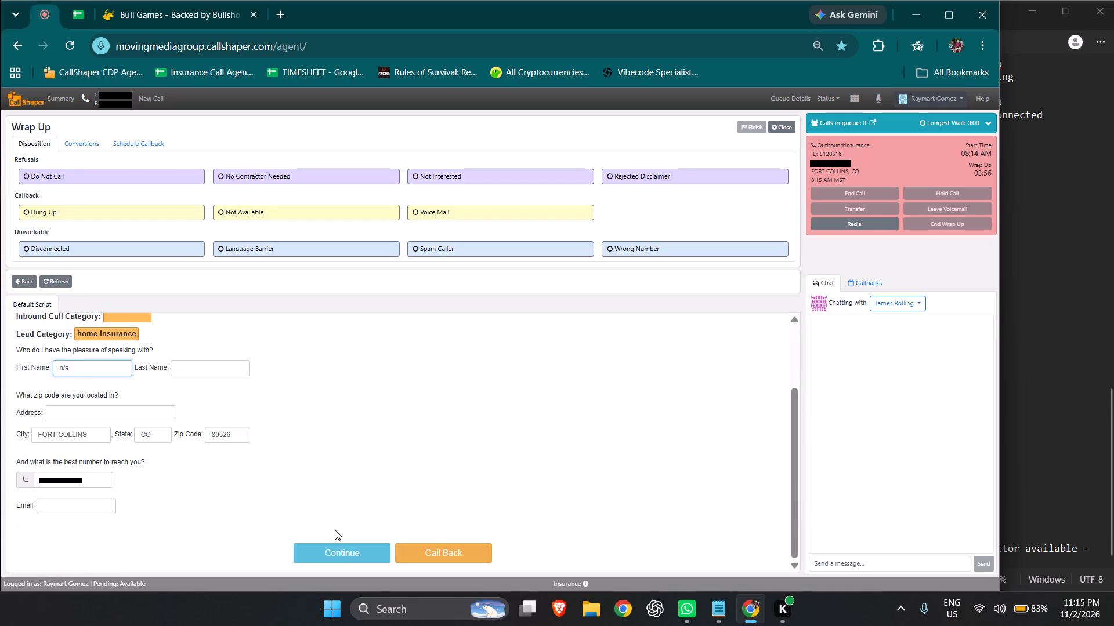
left_click(337, 551)
Enter "no contractor needed" in the Confirm Info additional notes for the Fort Collins, CO lead.
left_click(188, 366)
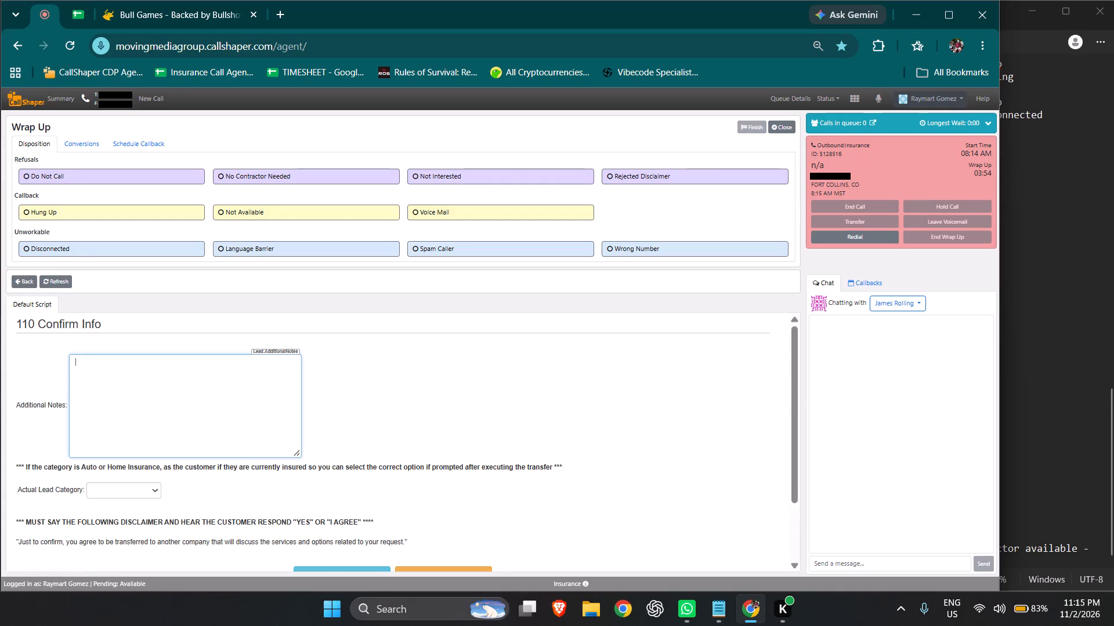
type("no cont")
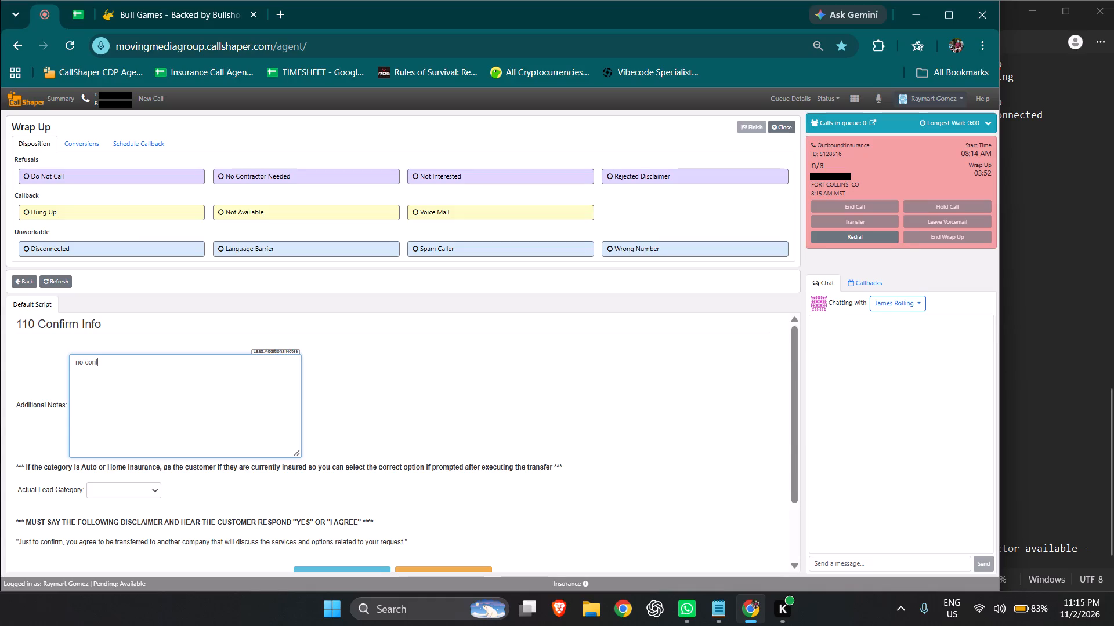
key("BackSpace")
key("BackSpace")
key("BackSpace")
key("BackSpace")
key("BackSpace")
key("BackSpace")
key("BackSpace")
type("no contractor needed")
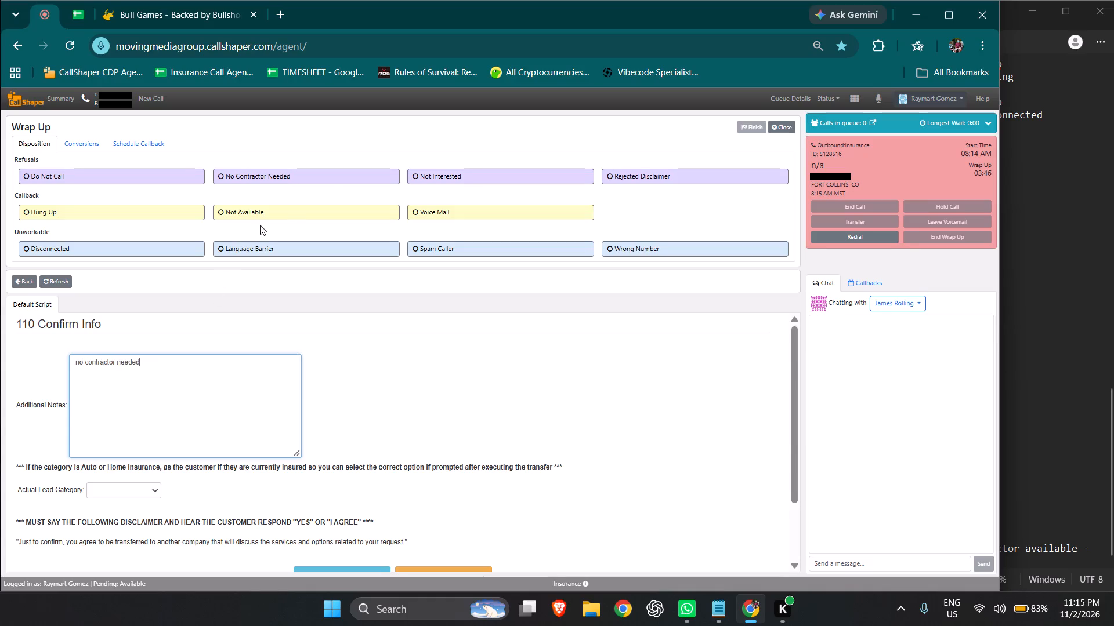
Disposition the Fort Collins, CO call as No Contractor Needed and end its wrap-up.
left_click(326, 184)
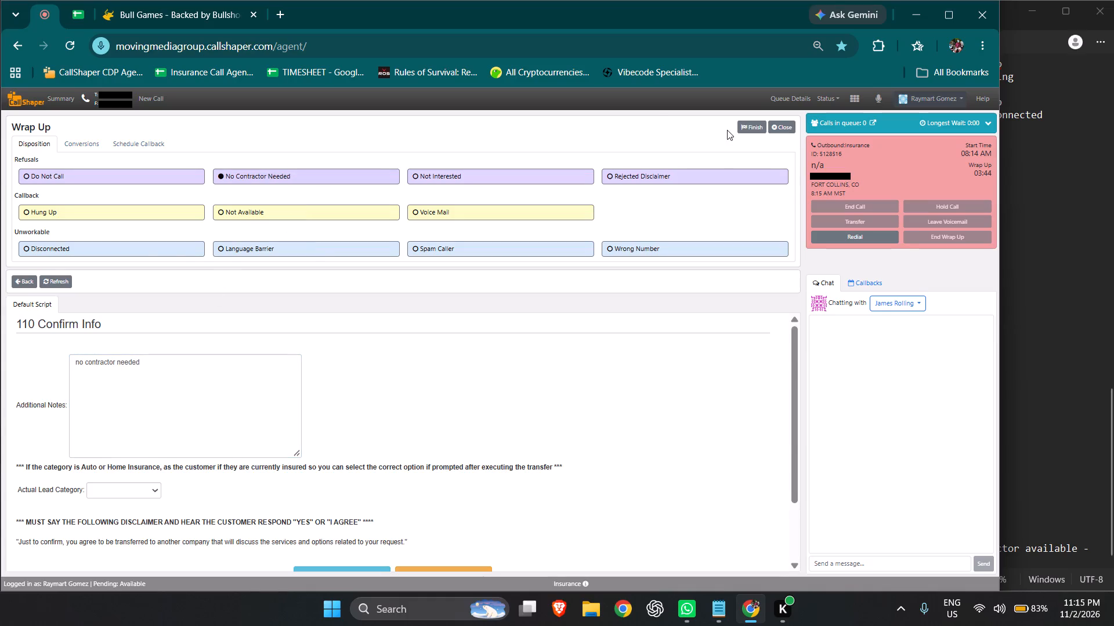
left_click(757, 128)
left_click(931, 232)
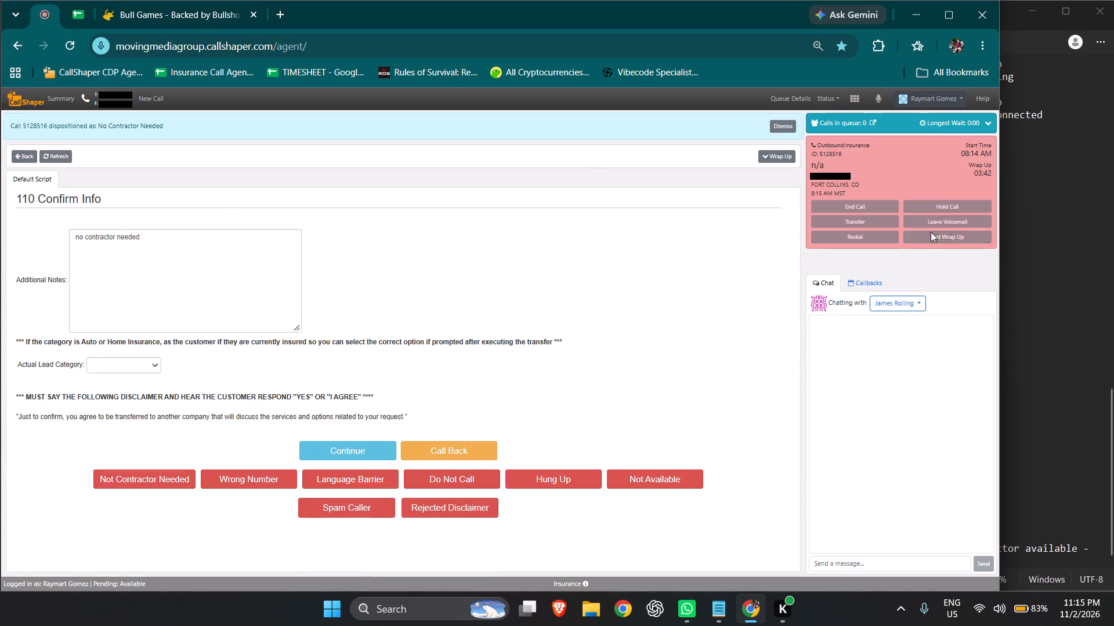
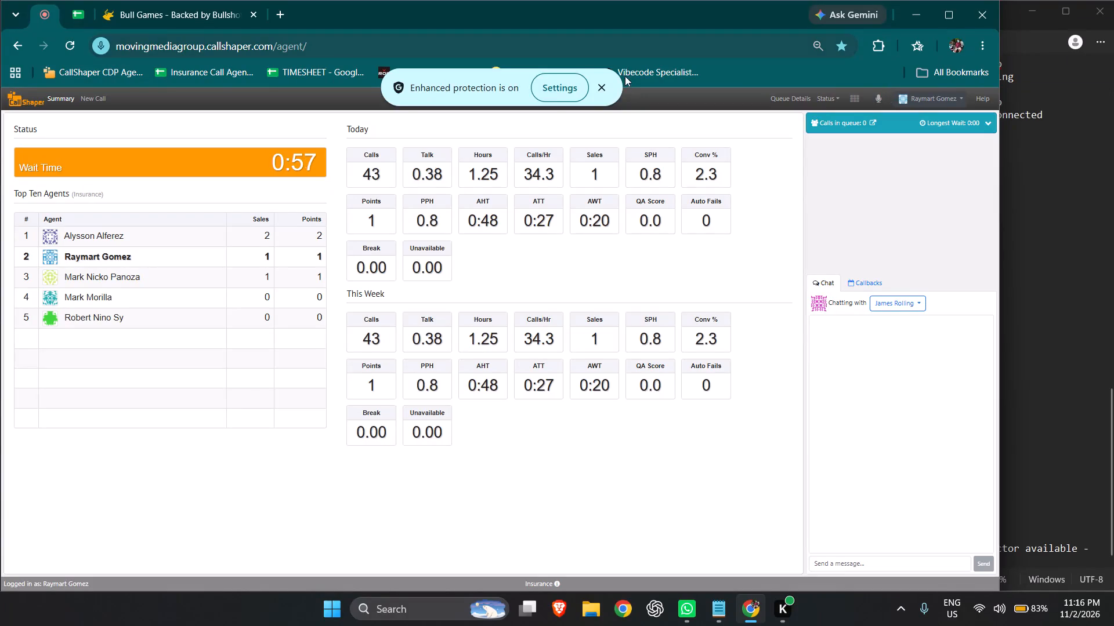
Dismiss the browser's enhanced protection notice.
left_click(603, 82)
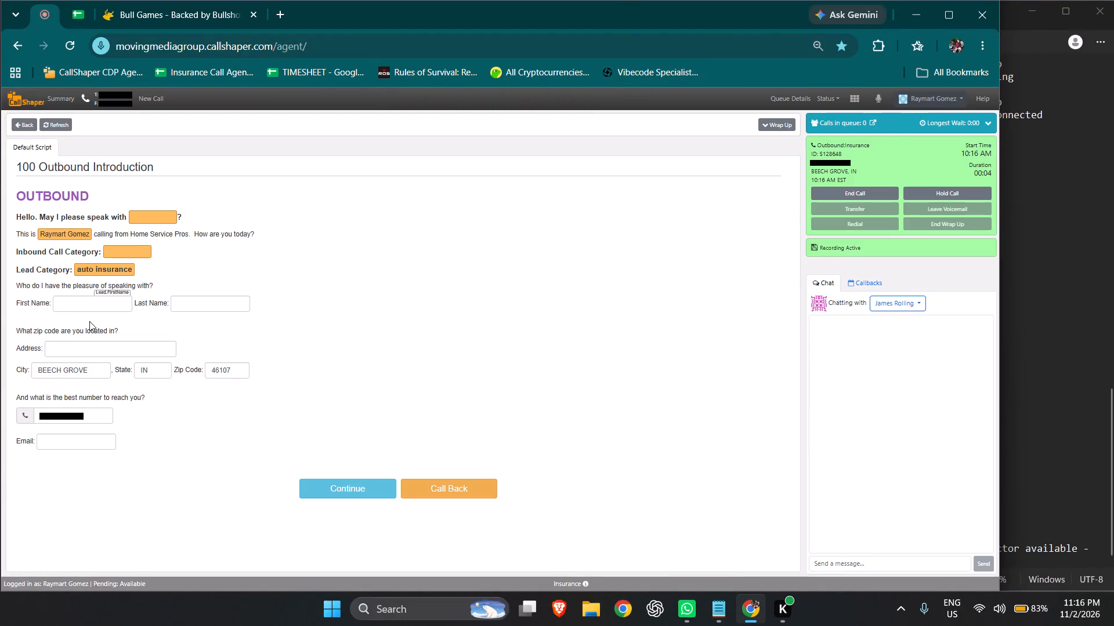
Record "na" as the Beech Grove, IN auto insurance lead's first name and continue to Confirm Info.
left_click(105, 294)
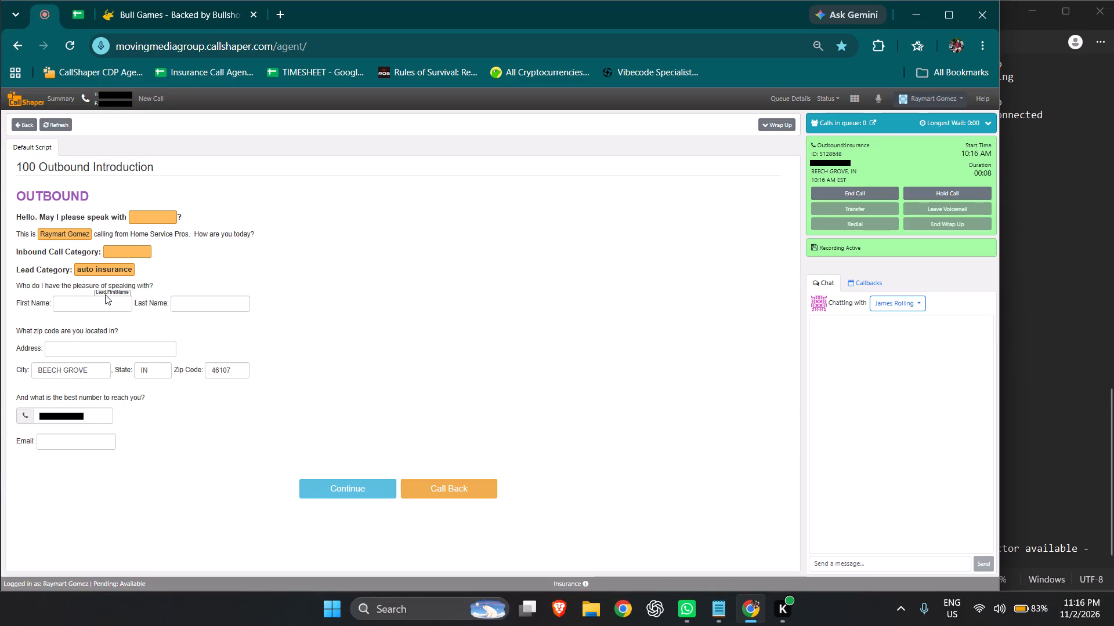
left_click(100, 301)
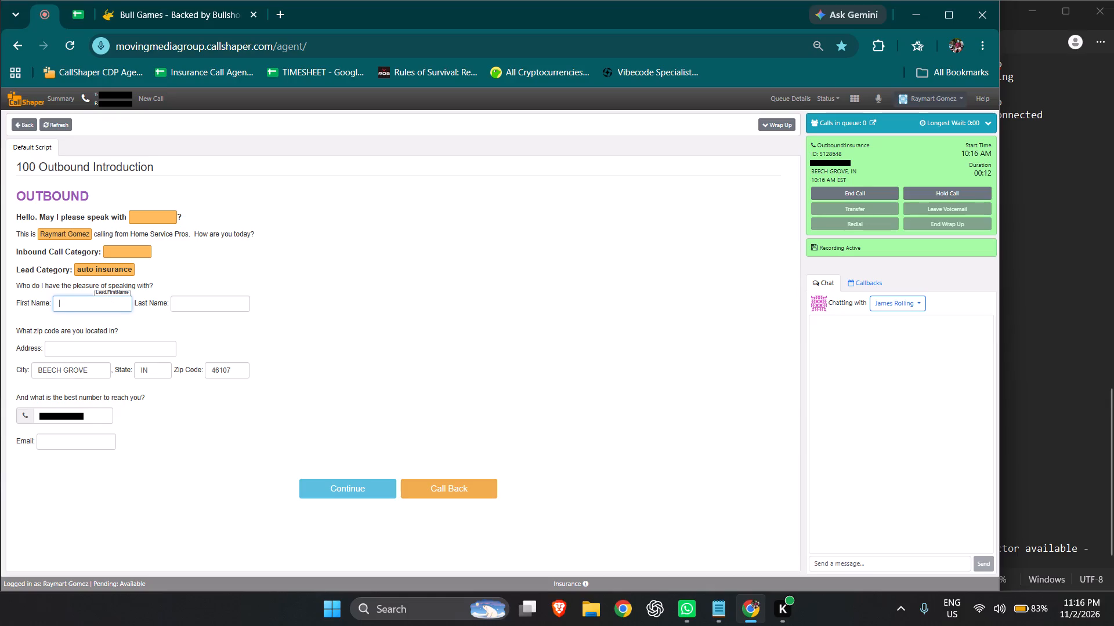
type("na")
left_click(319, 481)
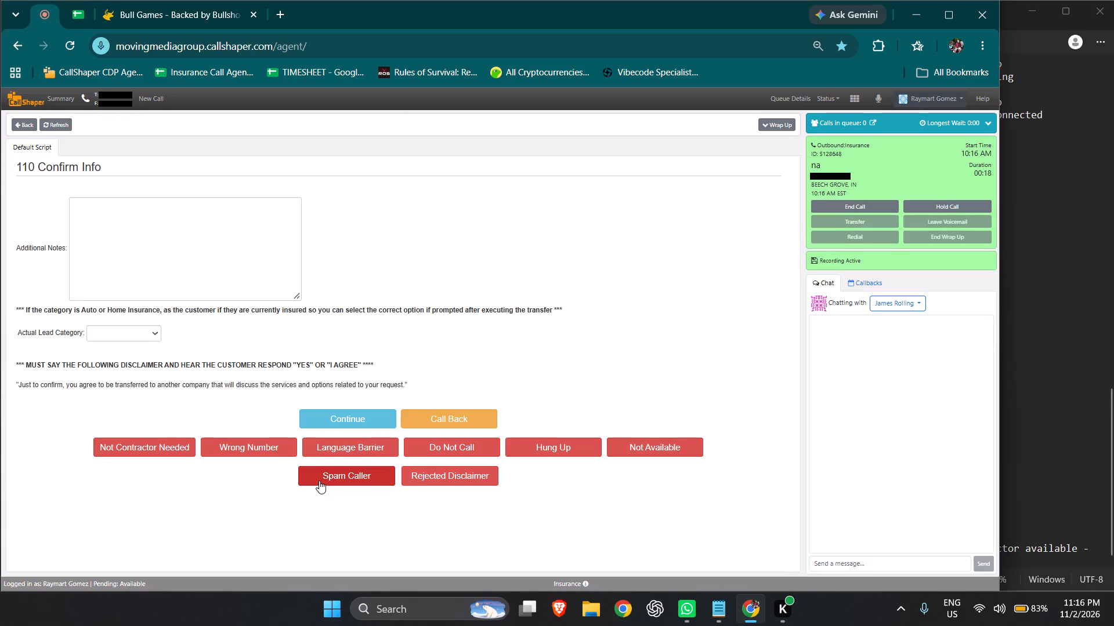
End the Beech Grove, IN call and enter "no contractor needed" in the Confirm Info additional notes.
left_click(842, 206)
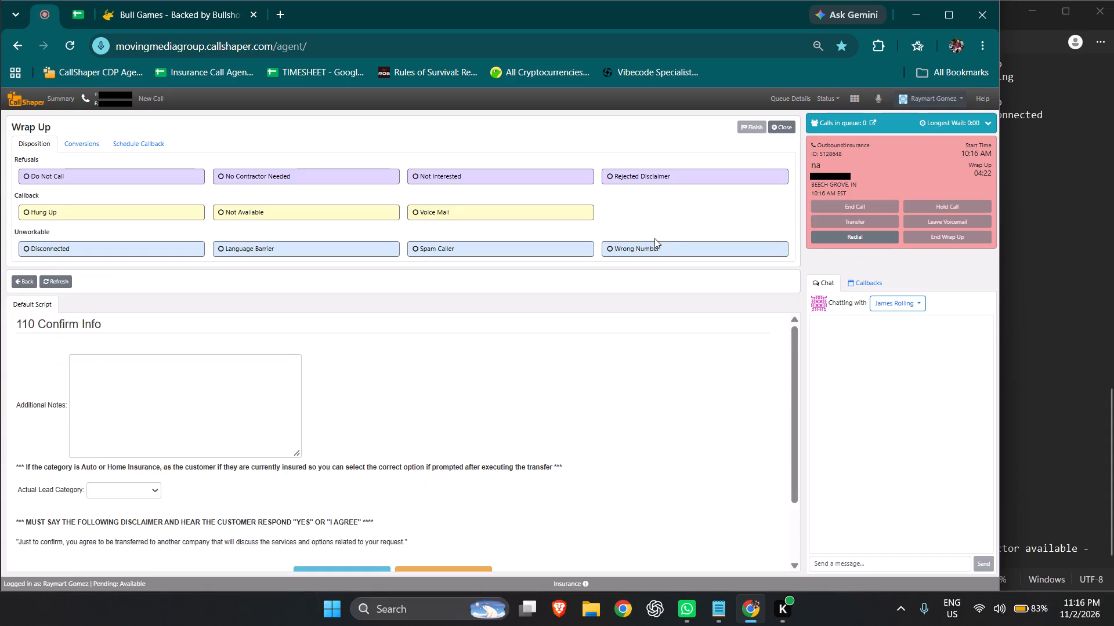
left_click(140, 381)
type("no contractor needed")
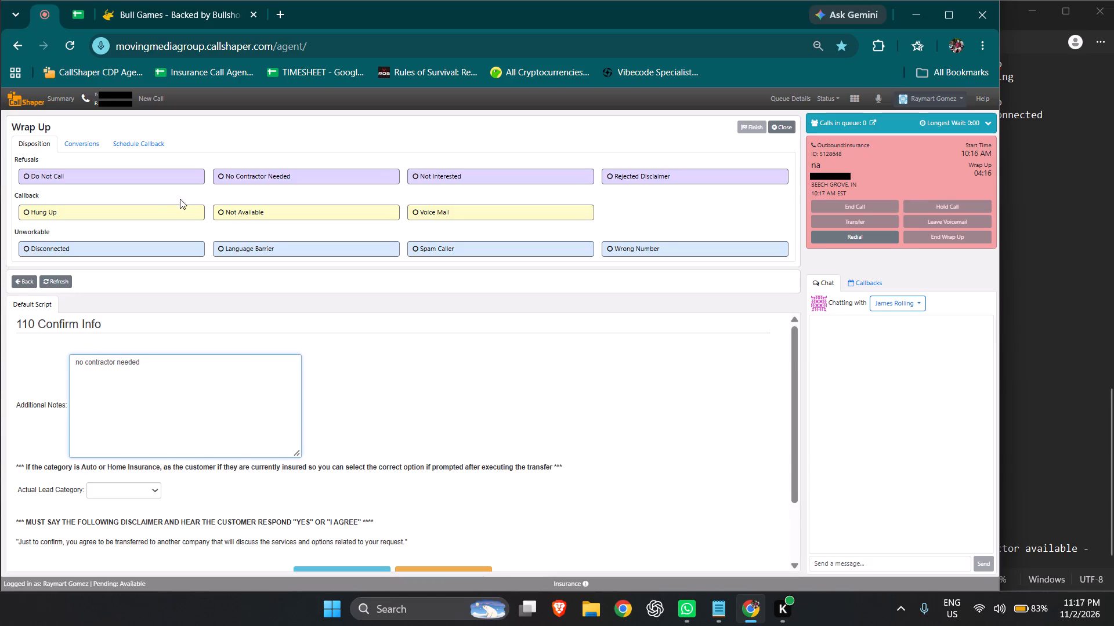
Disposition the Beech Grove, IN call as No Contractor Needed and end its wrap-up.
left_click(271, 166)
left_click(271, 171)
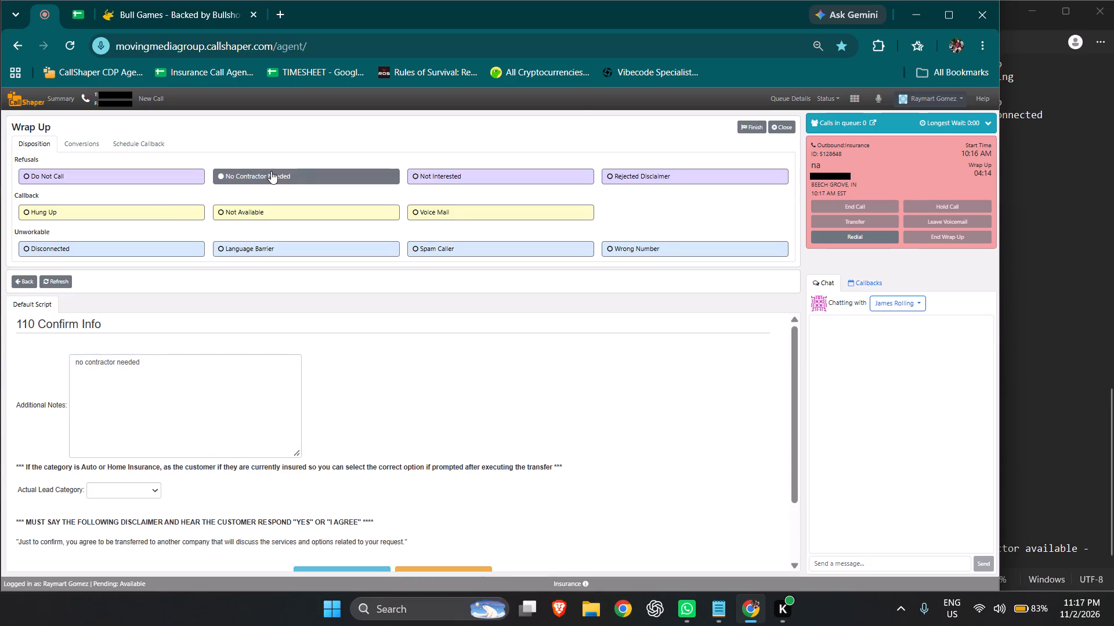
left_click(743, 133)
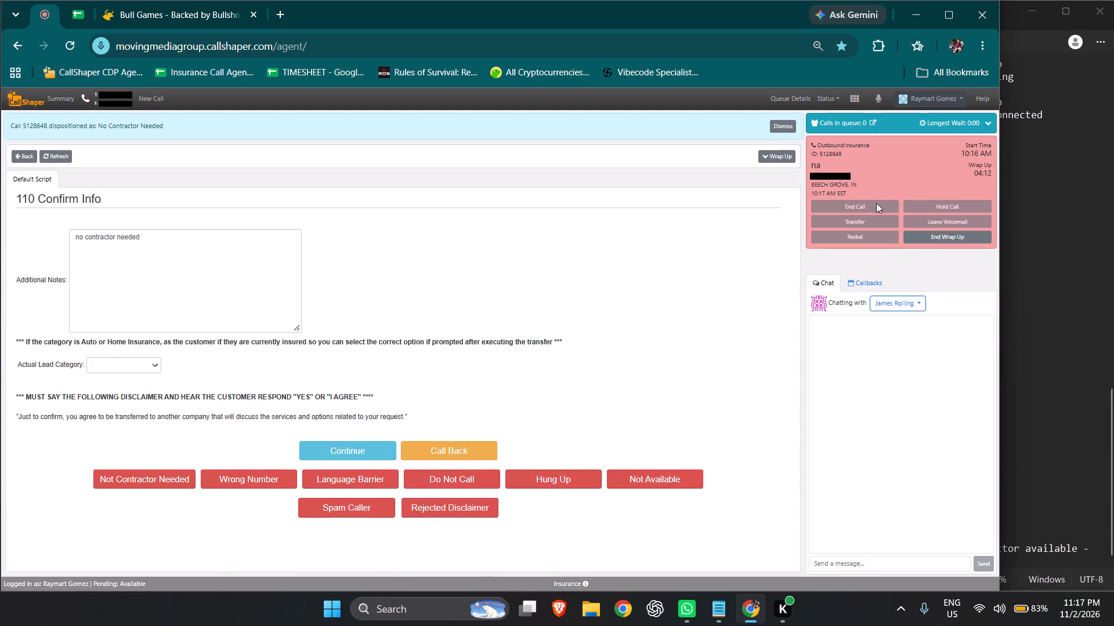
left_click(949, 232)
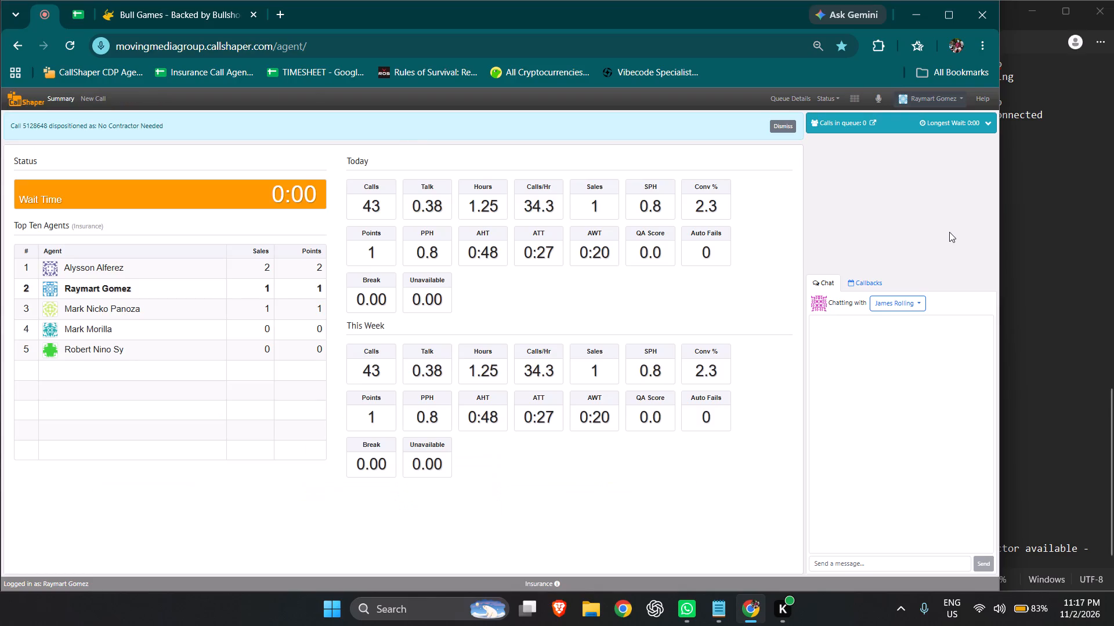
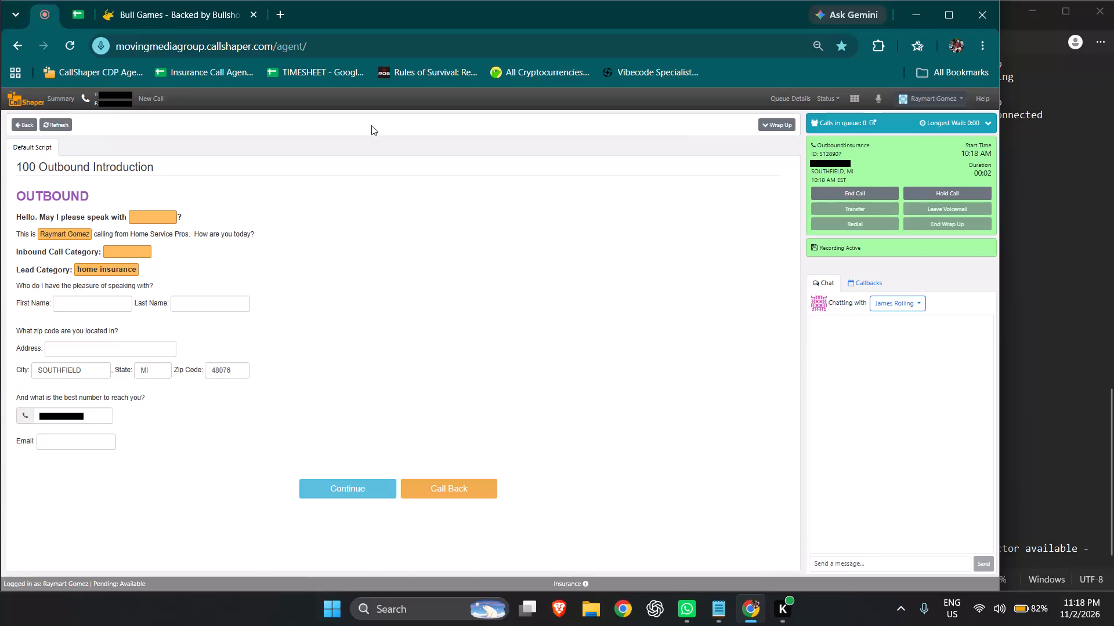
Record "n/a" as the Southfield, MI home insurance lead's first name and continue to Confirm Info.
left_click(80, 305)
type("n/a")
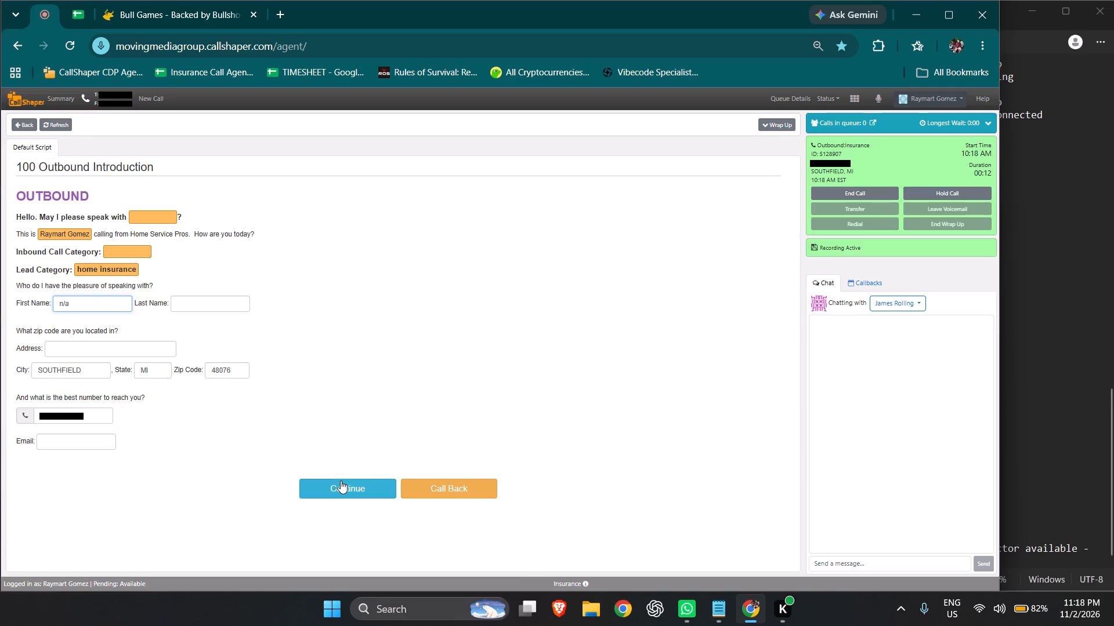
left_click(341, 481)
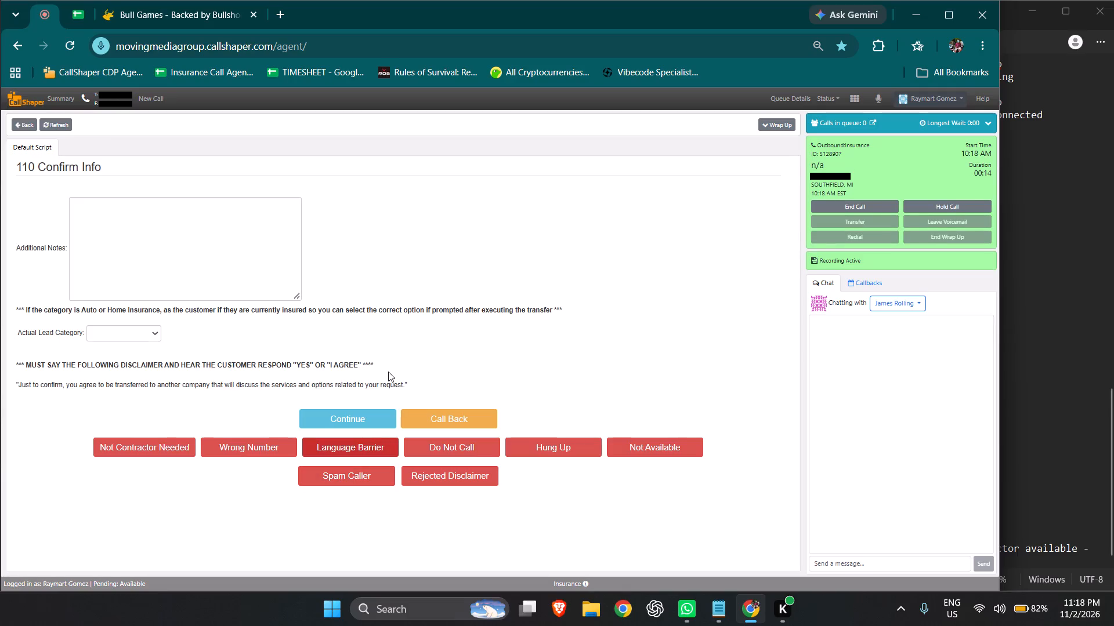
Enter "no contractor needed" in the Confirm Info additional notes for the Southfield, MI lead.
left_click(220, 263)
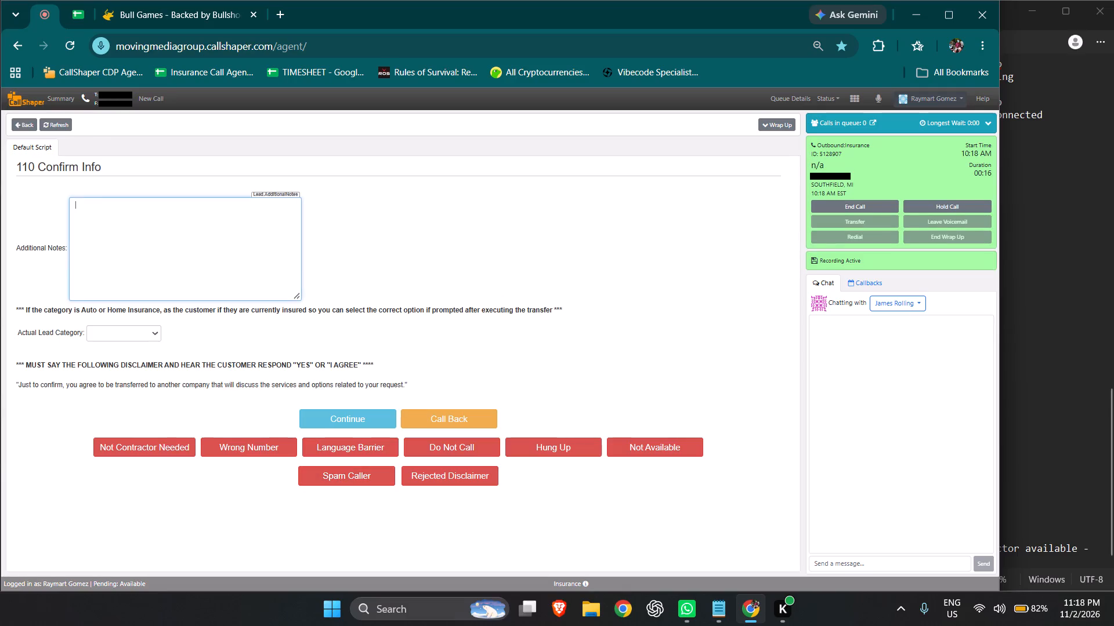
type("no contractor needd")
key("BackSpace")
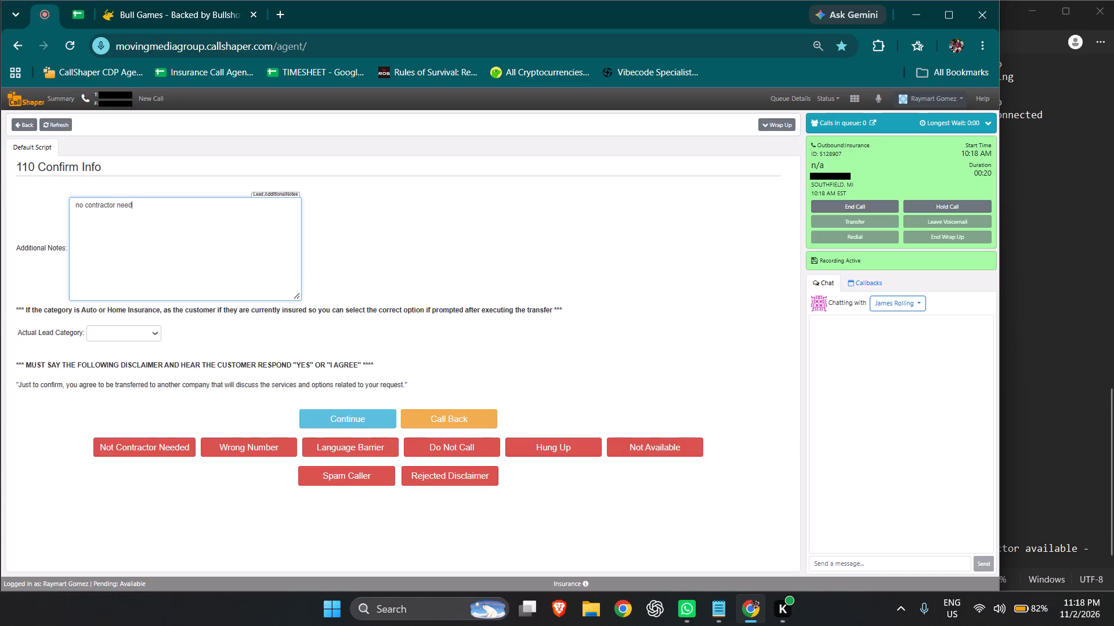
type("ed")
End the Southfield, MI call, disposition it as No Contractor Needed and end its wrap-up.
left_click(859, 202)
left_click(370, 174)
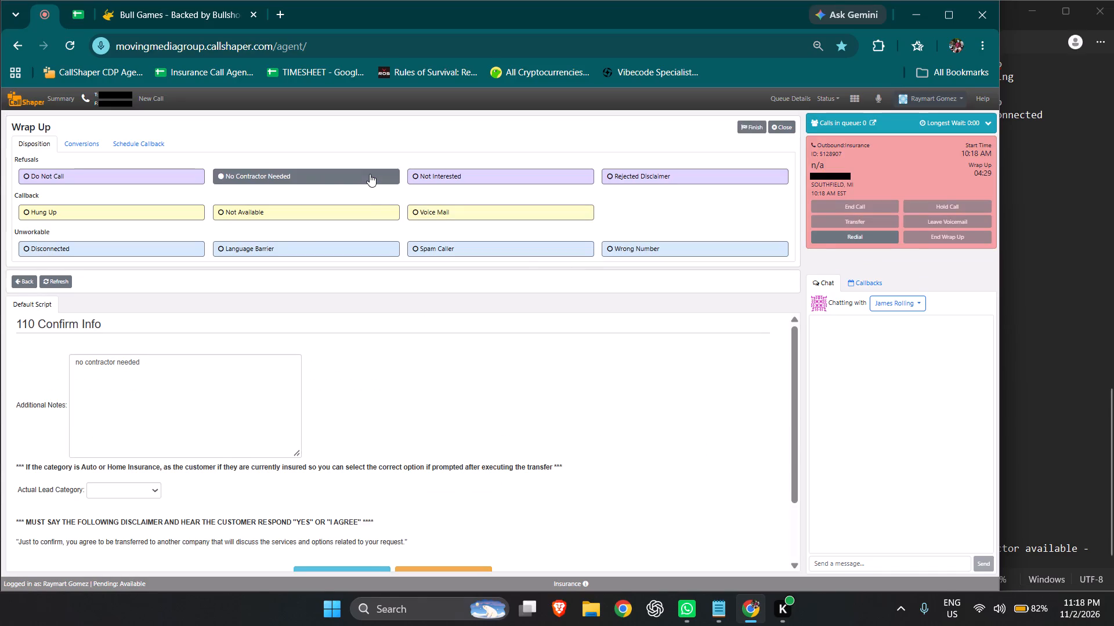
left_click(754, 129)
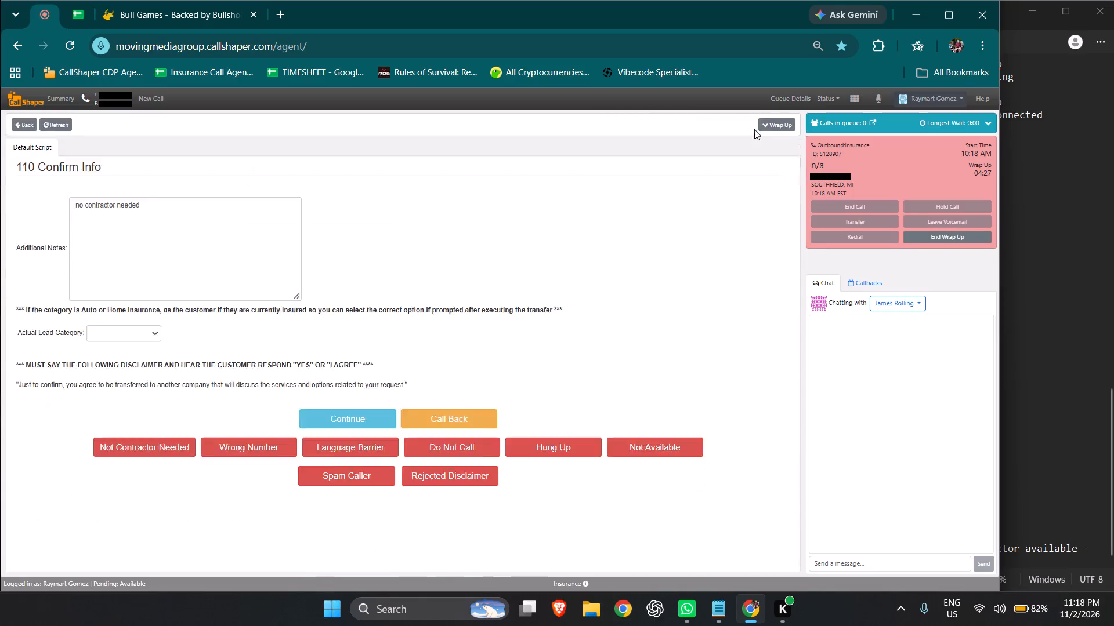
left_click(924, 236)
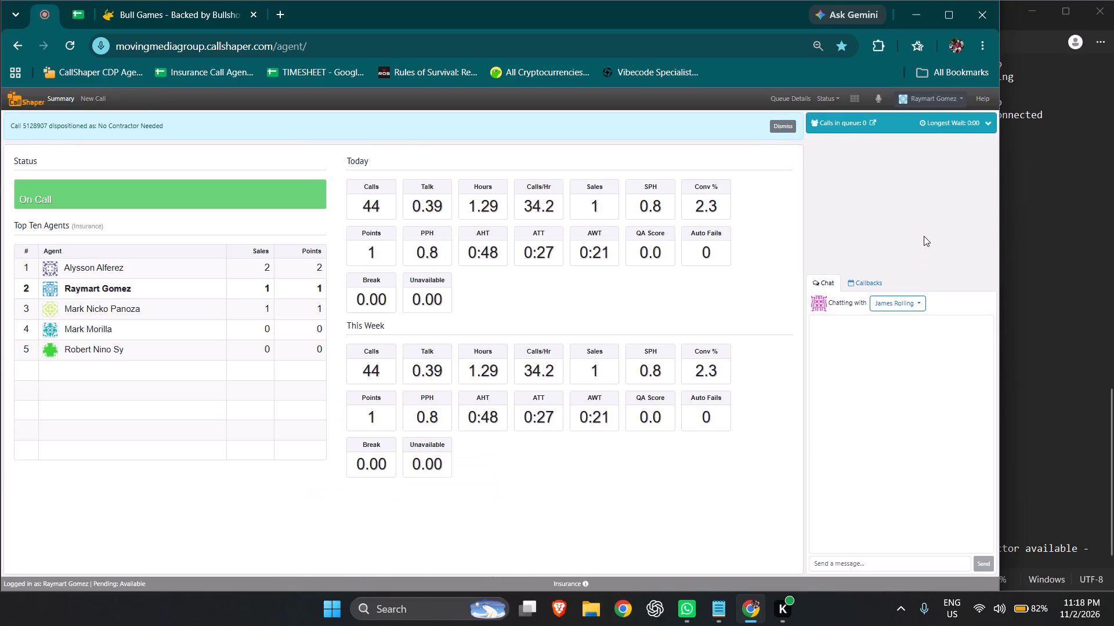
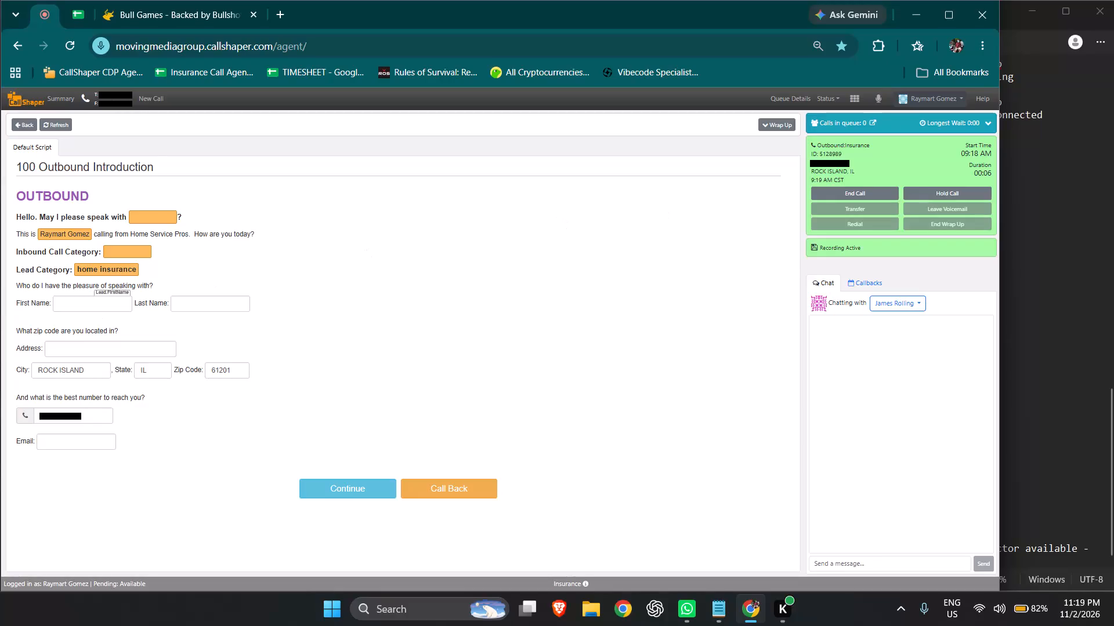
Record "n/a" as the Rock Island, IL home insurance lead's first name and continue to Confirm Info.
left_click(97, 310)
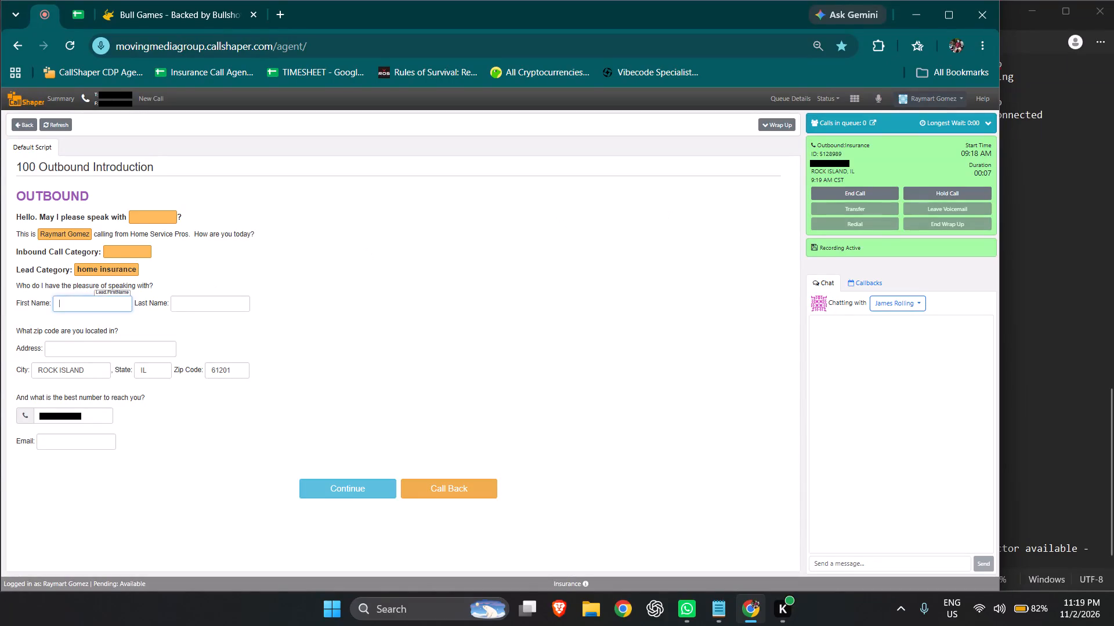
key("n")
type("/a")
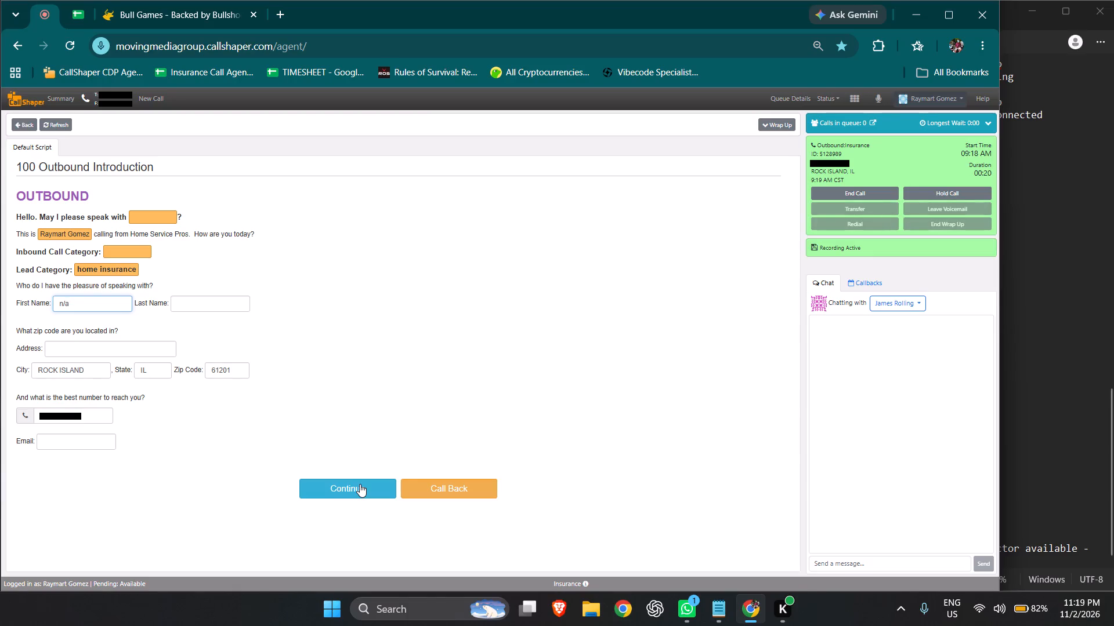
left_click(360, 484)
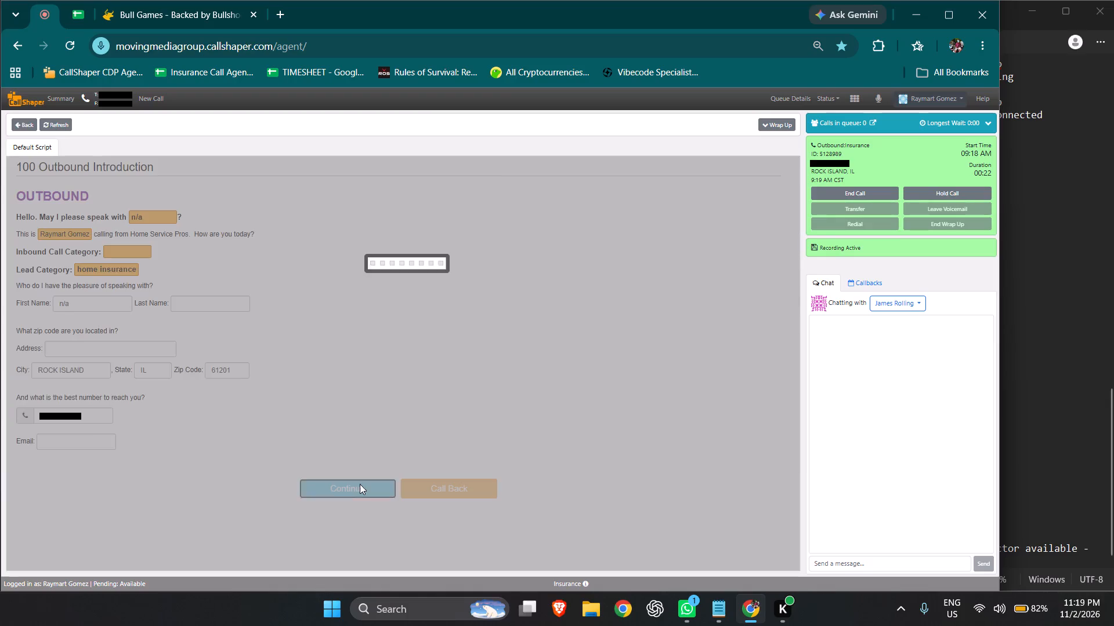
Enter "no contractorr needed" in the Confirm Info additional notes for the Rock Island, IL lead.
left_click(196, 292)
type("no contractorn")
key("BackSpace")
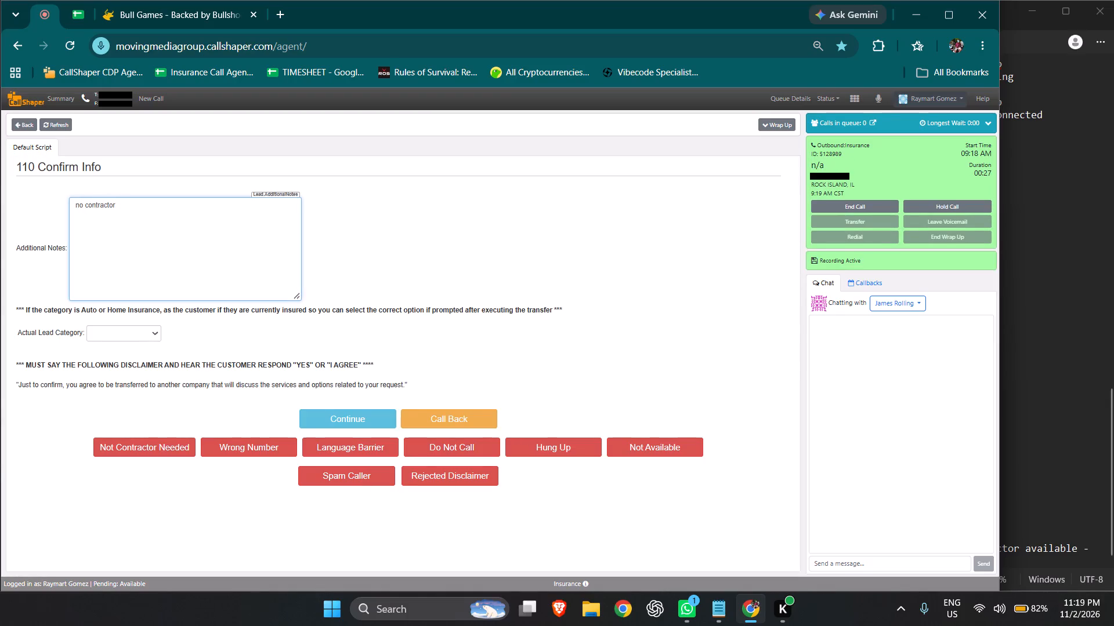
type("r needed")
End the Rock Island, IL call, disposition it as No Contractor Needed and end its wrap-up.
left_click(842, 202)
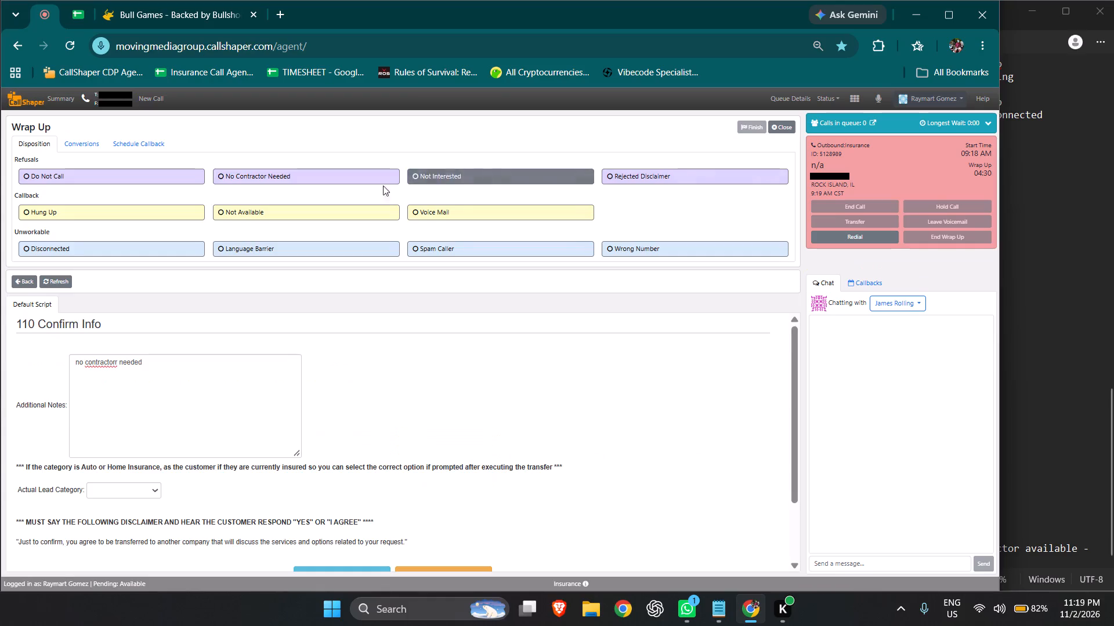
left_click(371, 180)
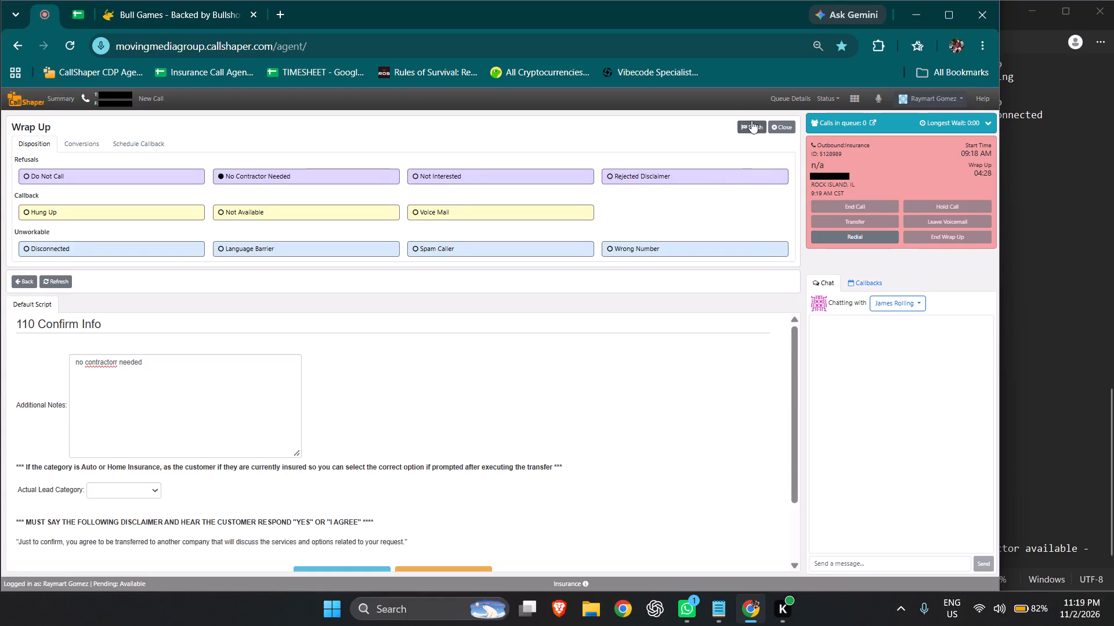
left_click(751, 121)
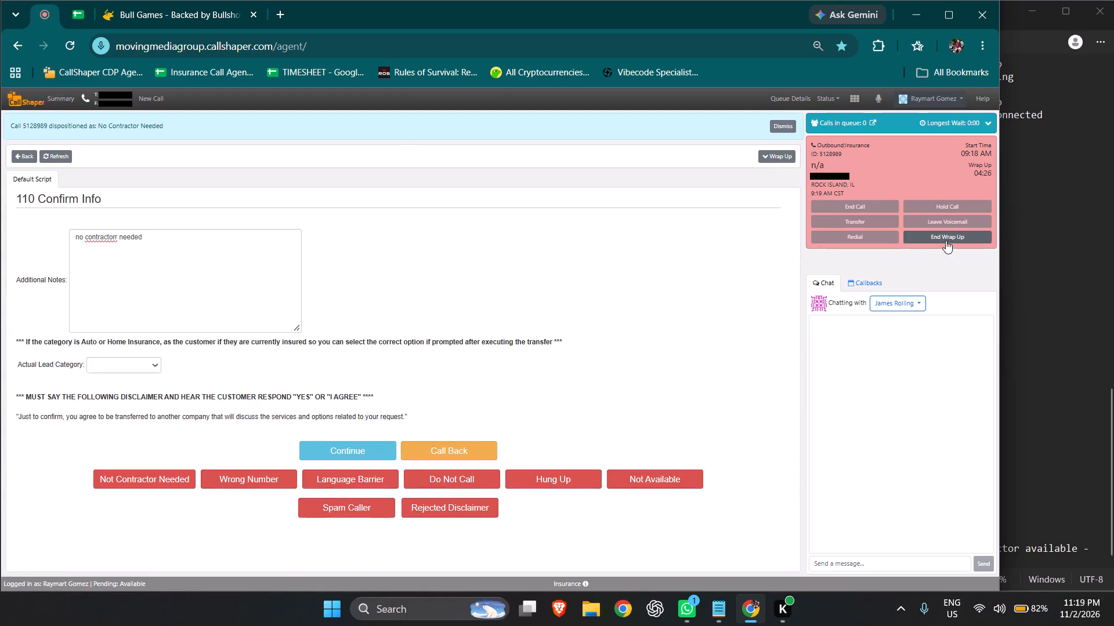
left_click(946, 241)
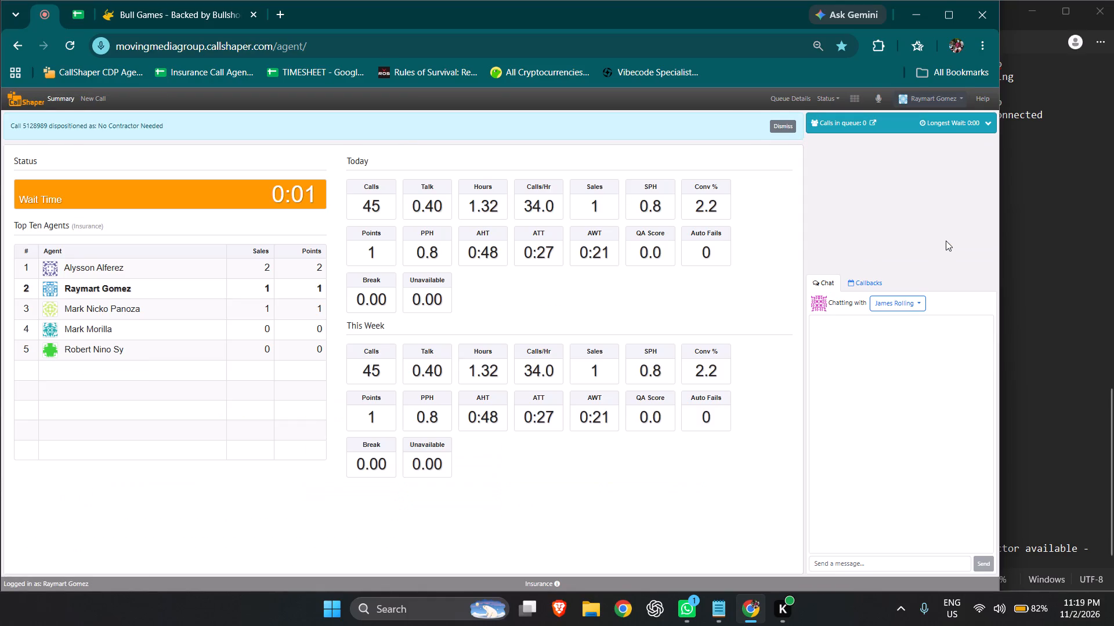
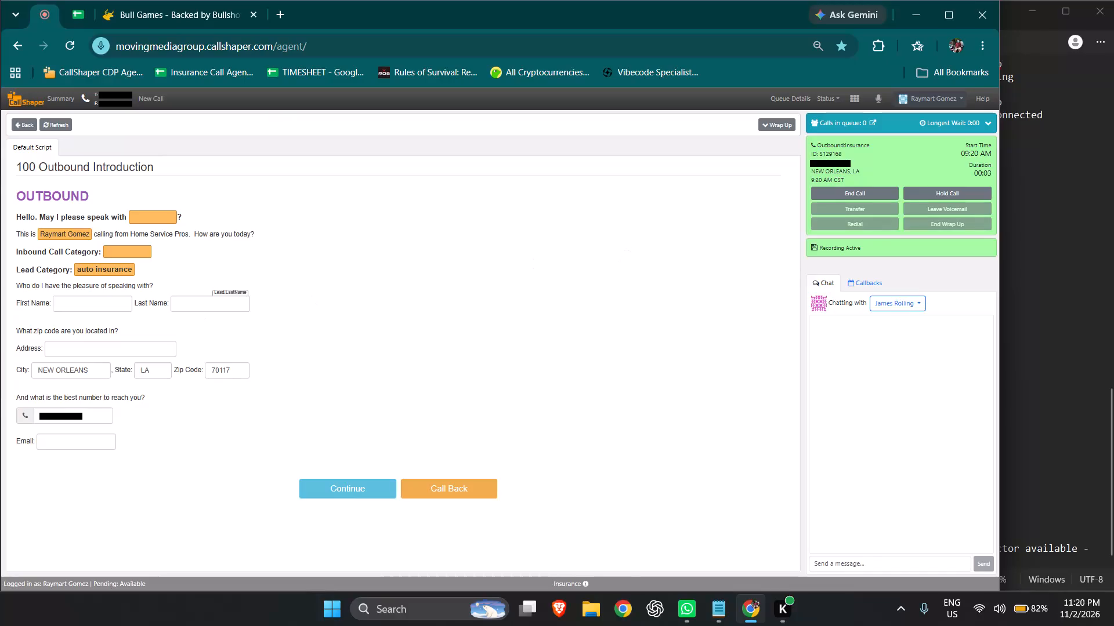
Record "Raymond" as the New Orleans, LA auto insurance lead's first name.
left_click(104, 308)
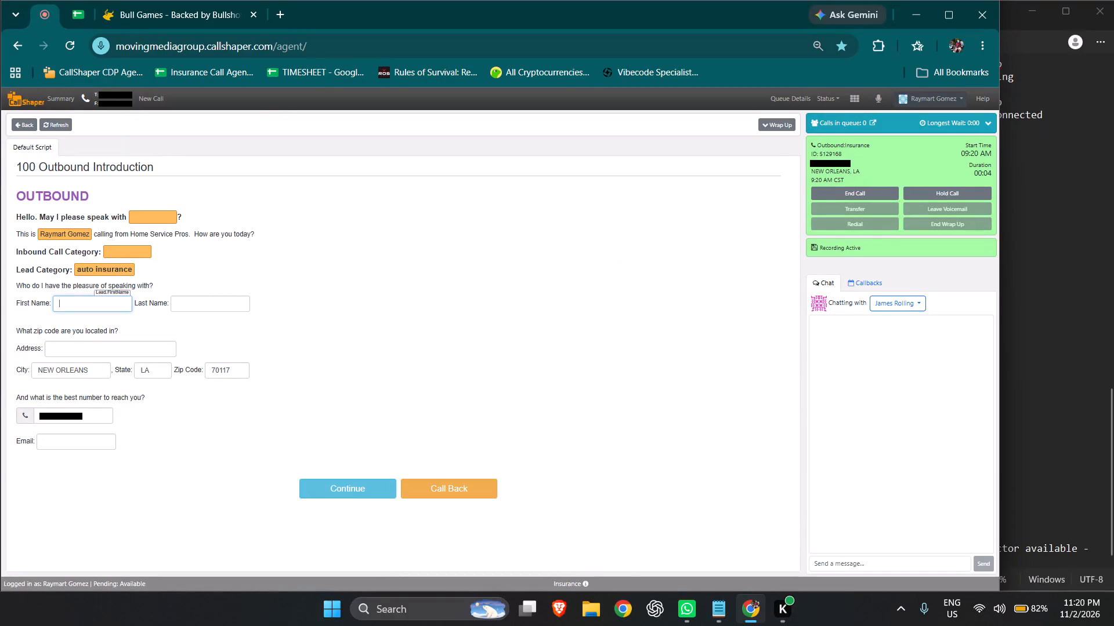
type("n/a")
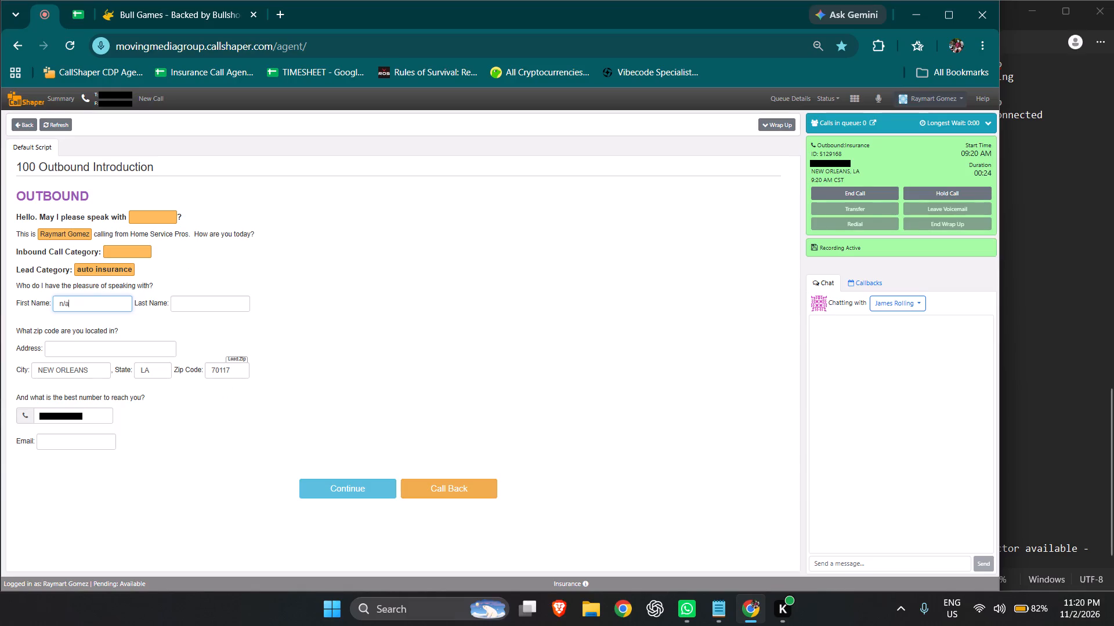
triple_click(73, 300)
type("Raymond")
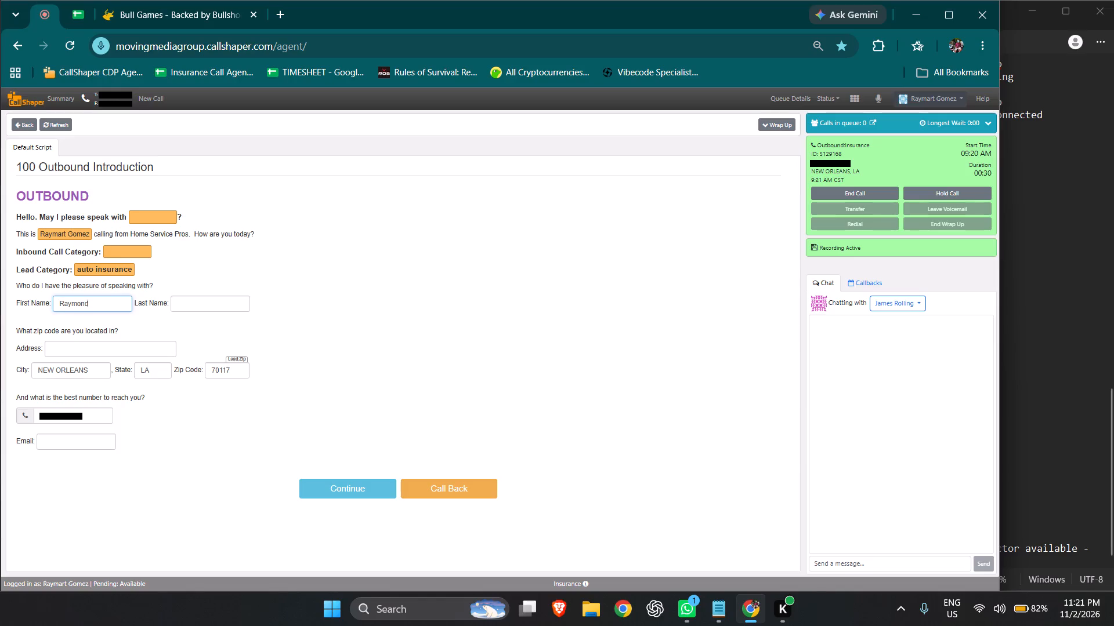
double_click(226, 369)
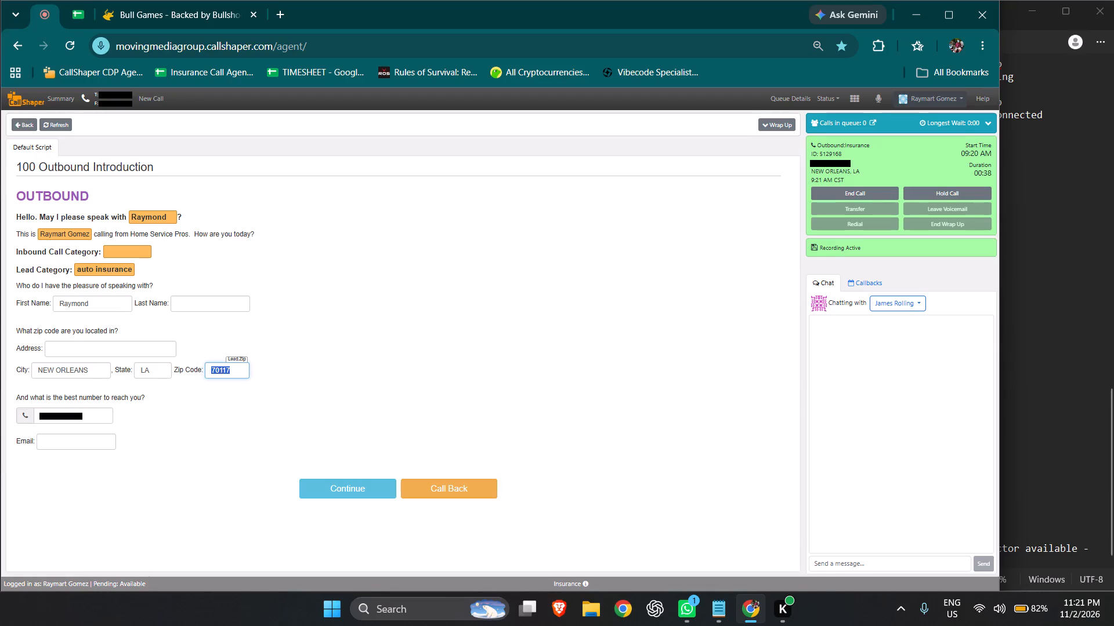
key("ctrl+c")
left_click(718, 613)
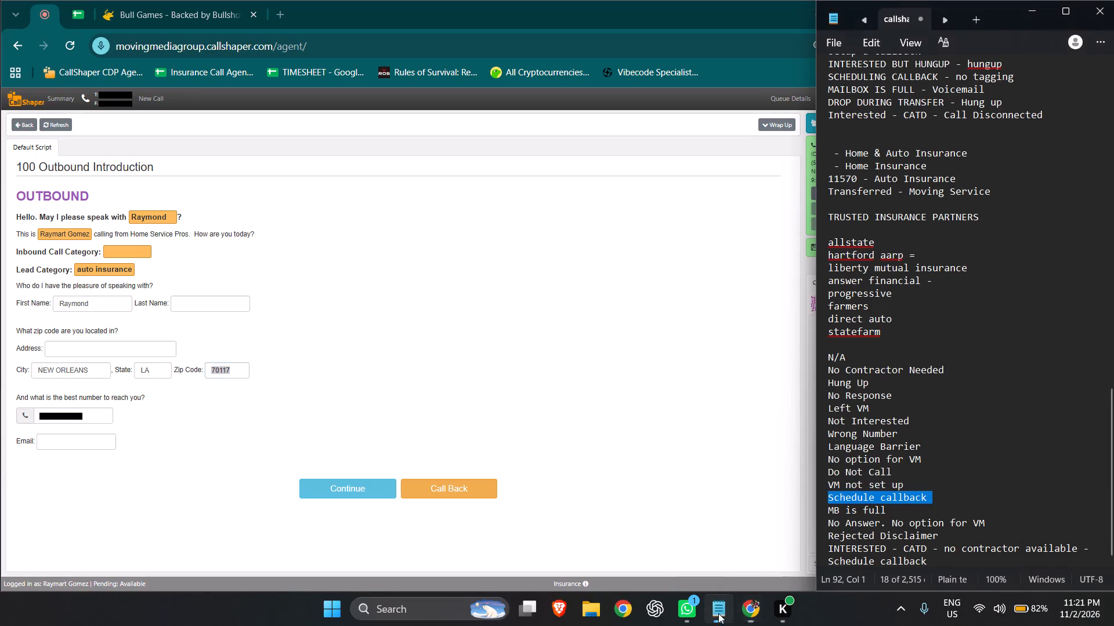
double_click(844, 180)
key("ctrl+v")
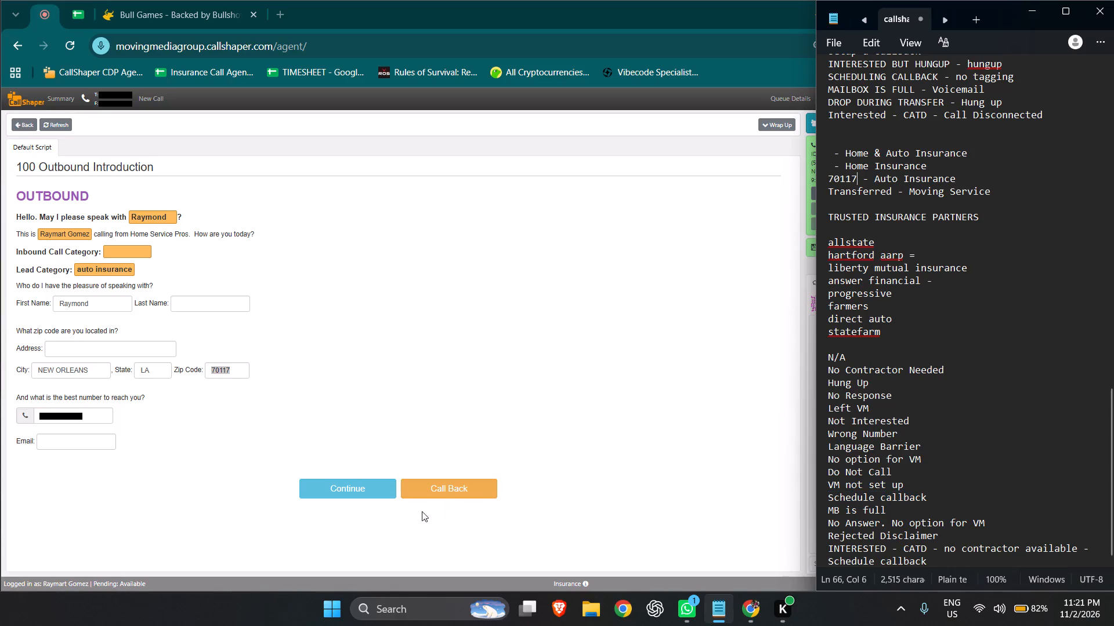
Continue the New Orleans lead to Confirm Info and copy "Interested - CATD" from the Notepad notes into the additional notes.
left_click(379, 490)
left_click_drag(1031, 223, 920, 129)
left_click_drag(935, 118, 924, 110)
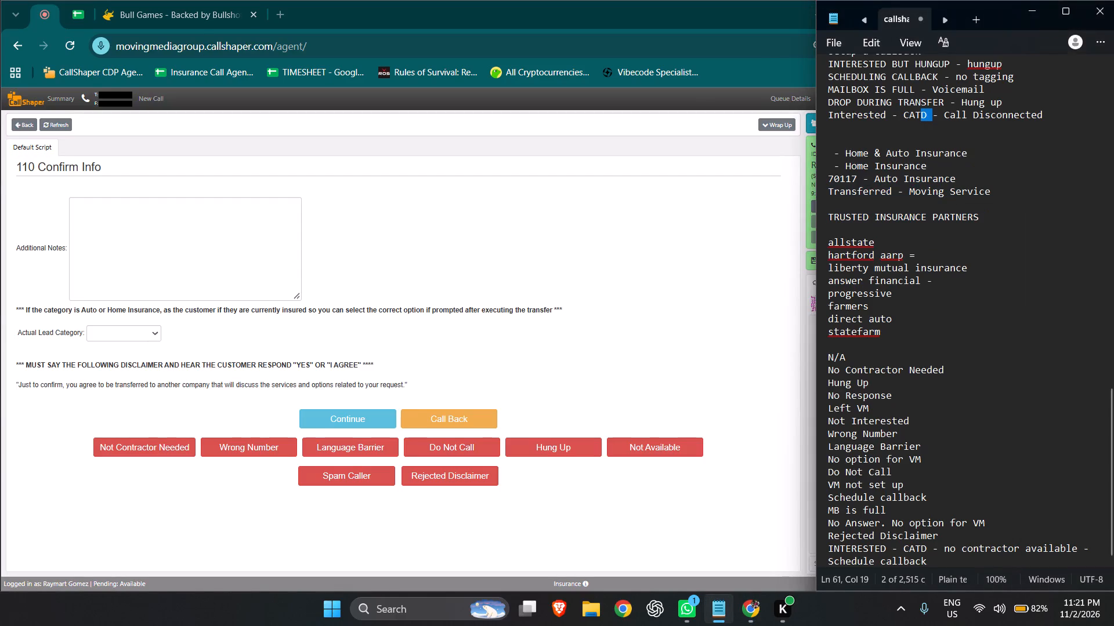
left_click_drag(924, 110, 927, 112)
left_click(927, 112)
left_click(927, 112)
left_click(927, 112)
left_click_drag(927, 112, 818, 112)
key("ctrl+c")
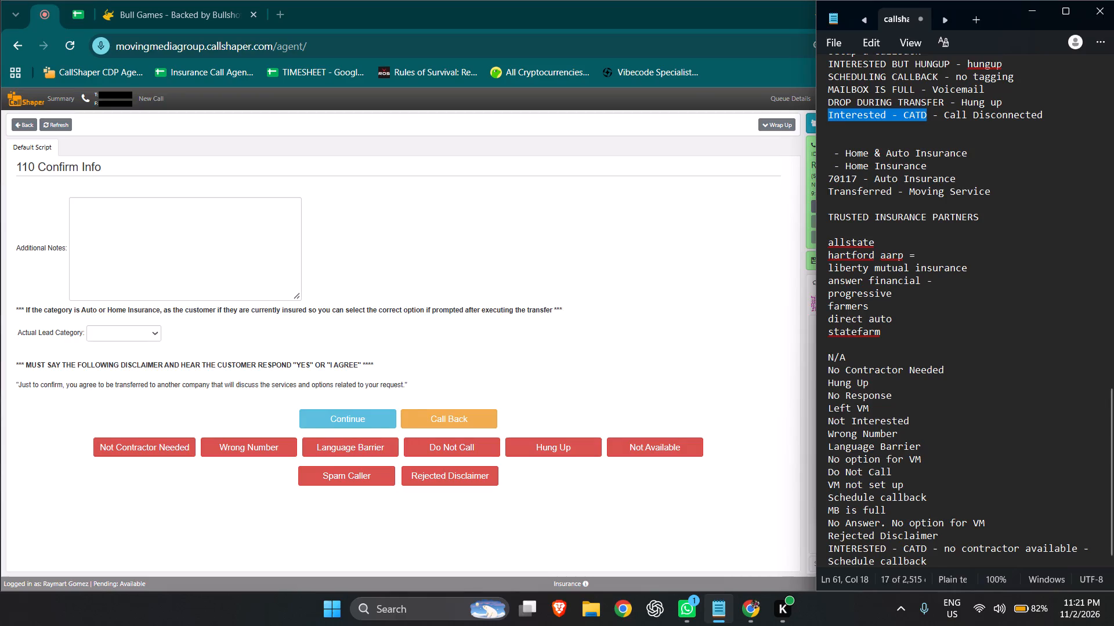
left_click(245, 265)
key("ctrl+v")
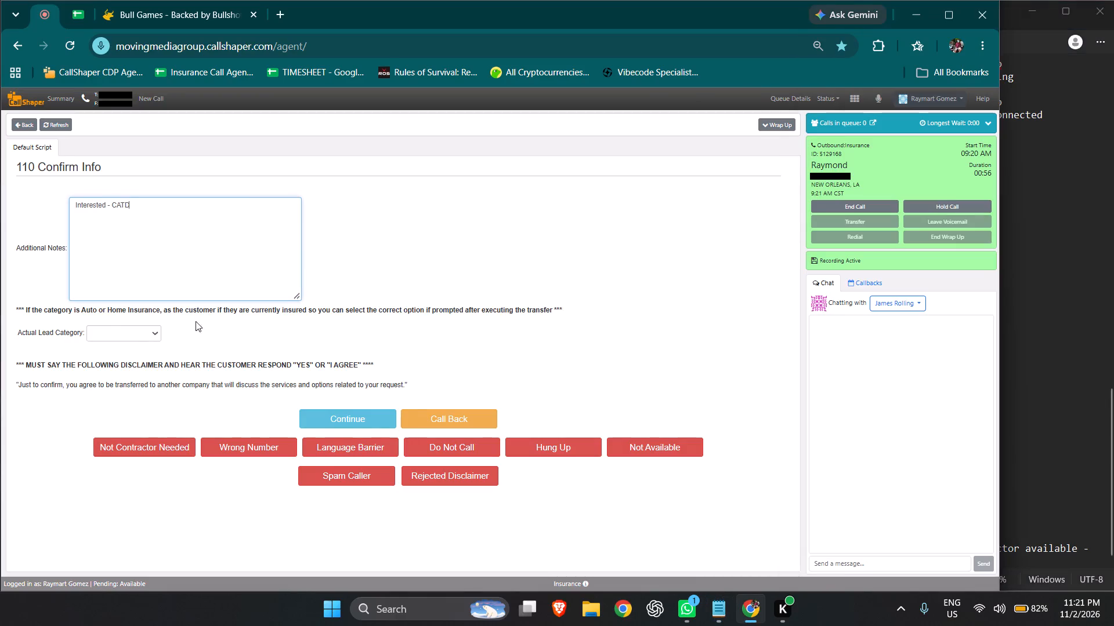
Set the New Orleans lead's actual lead category to Auto Insurance.
left_click(150, 336)
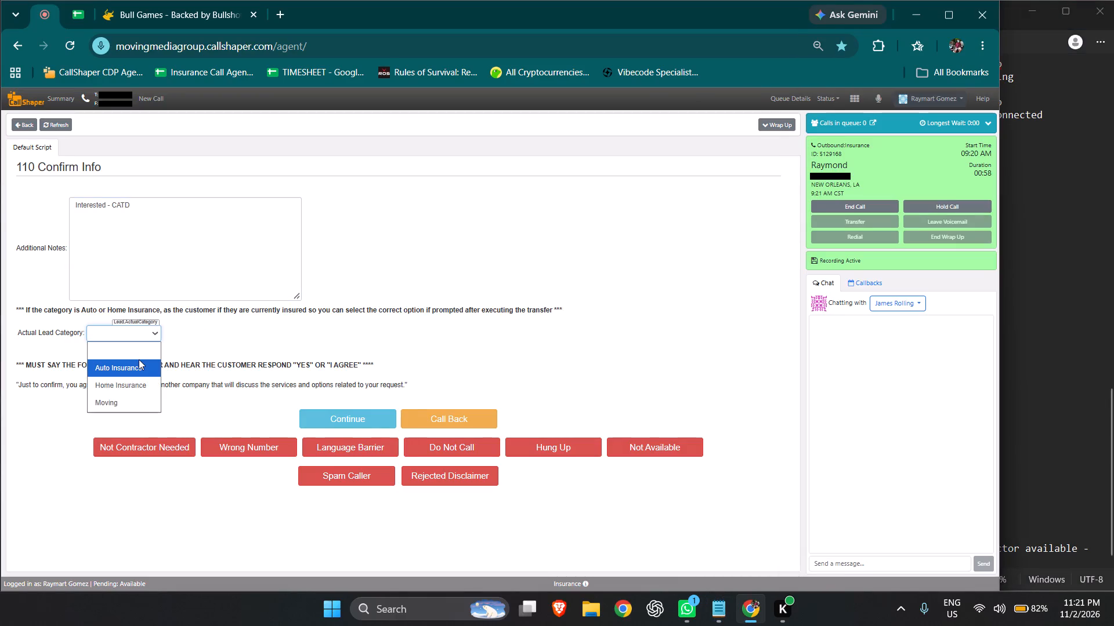
left_click(139, 359)
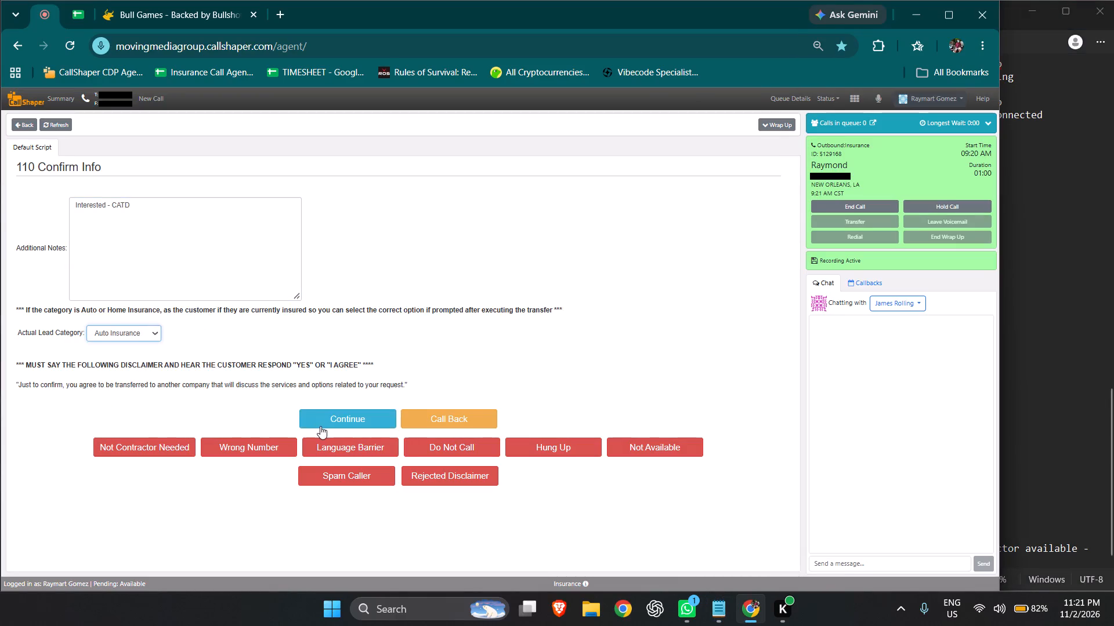
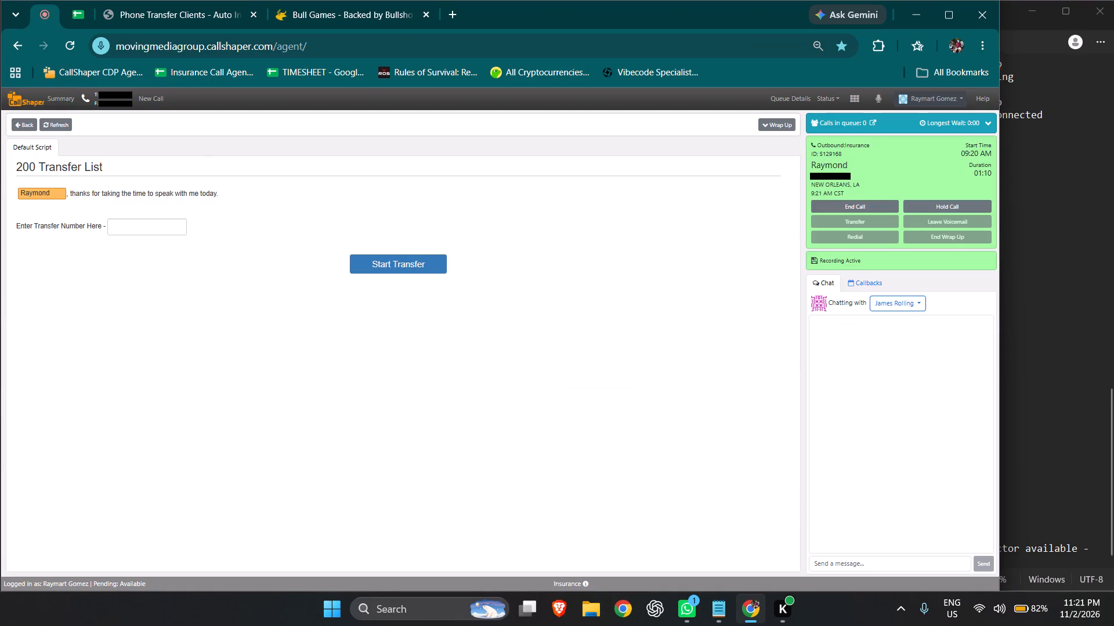
Enter the copied contractor number as the transfer number, put the New Orleans lead on hold and start the transfer.
left_click(149, 223)
key("ctrl+v")
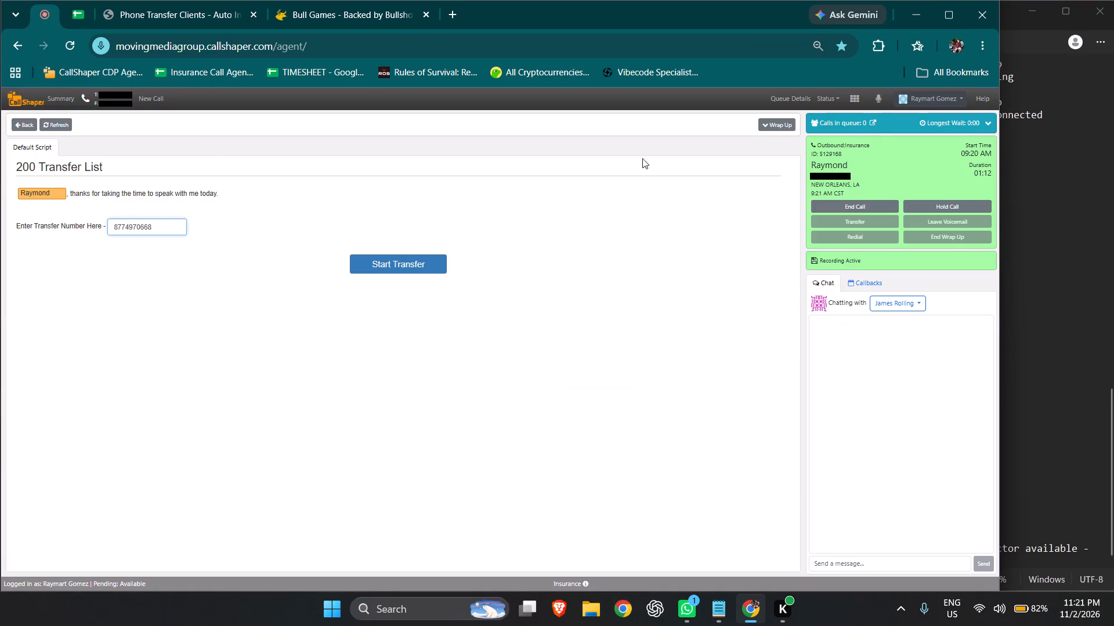
left_click(934, 205)
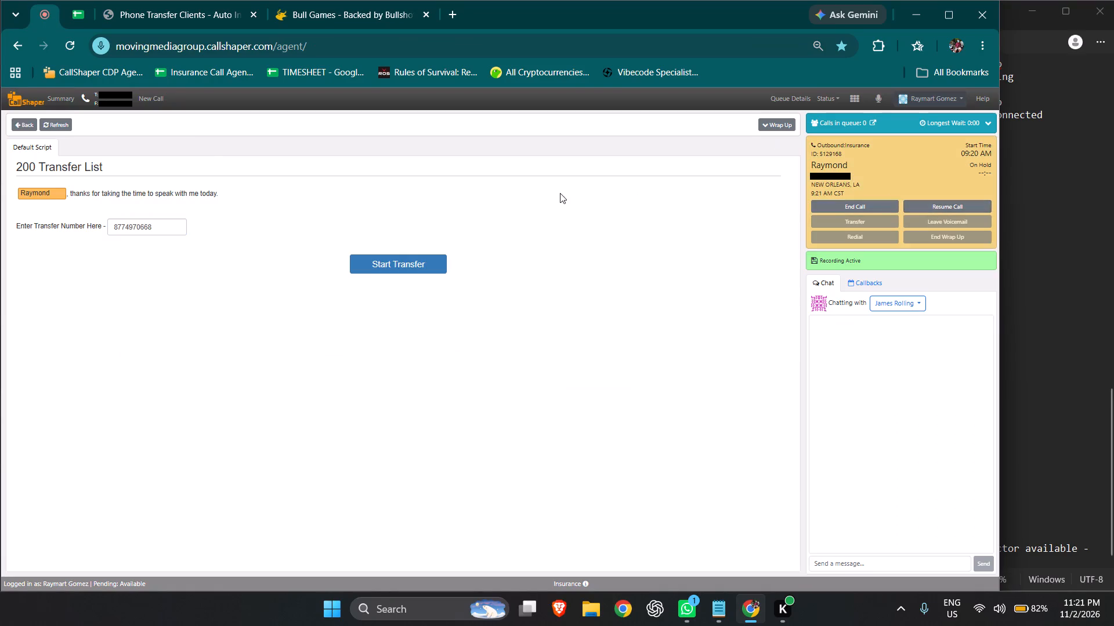
left_click(400, 262)
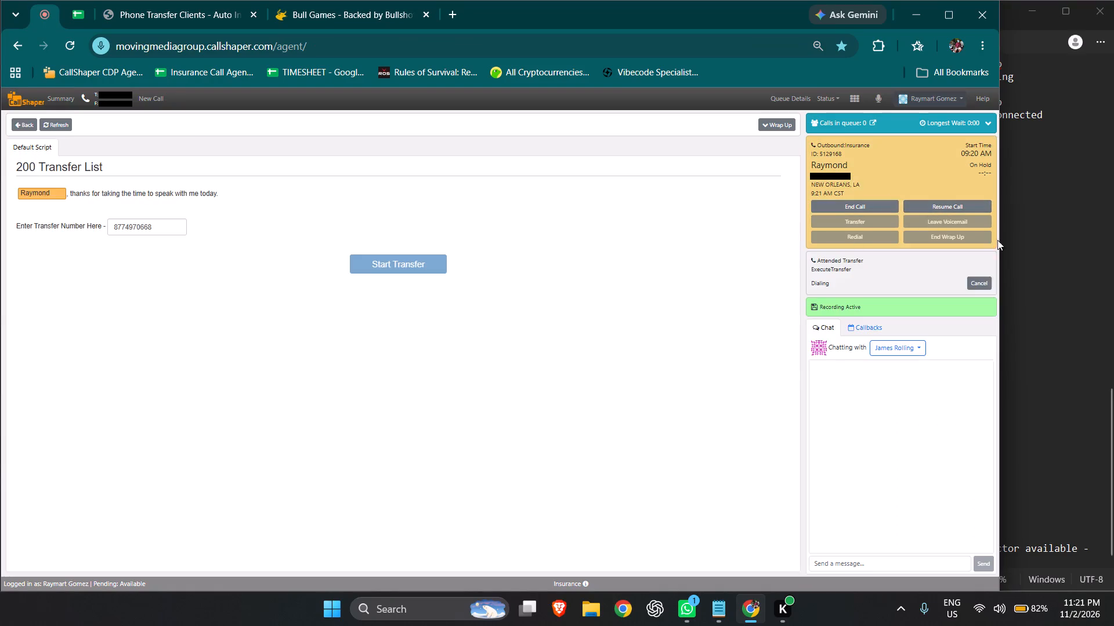
left_click(1016, 245)
left_click(673, 121)
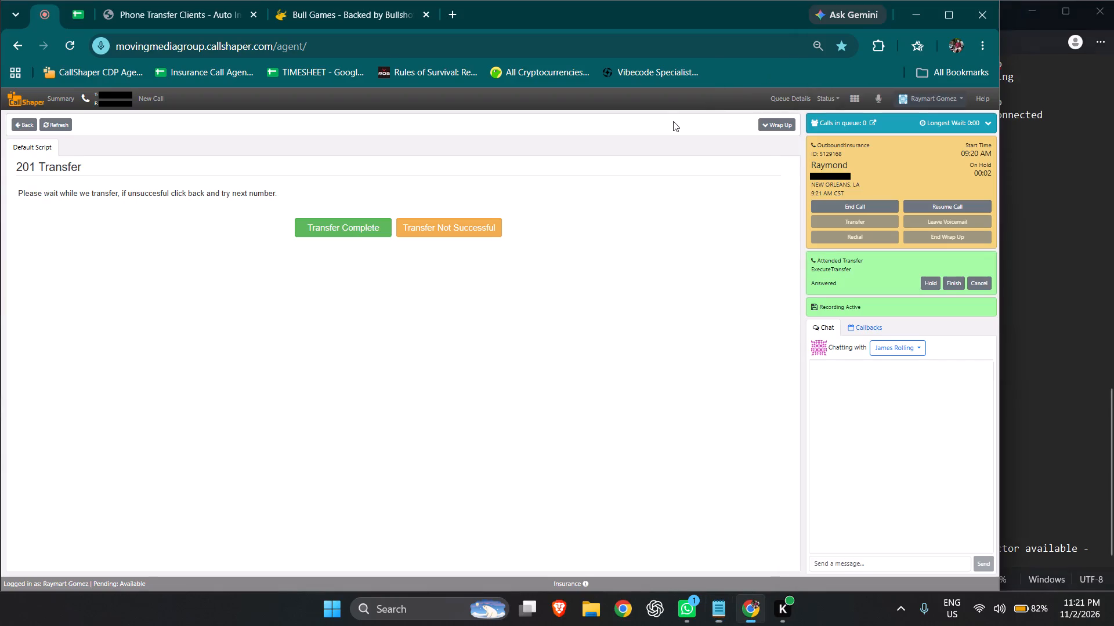
left_click(855, 97)
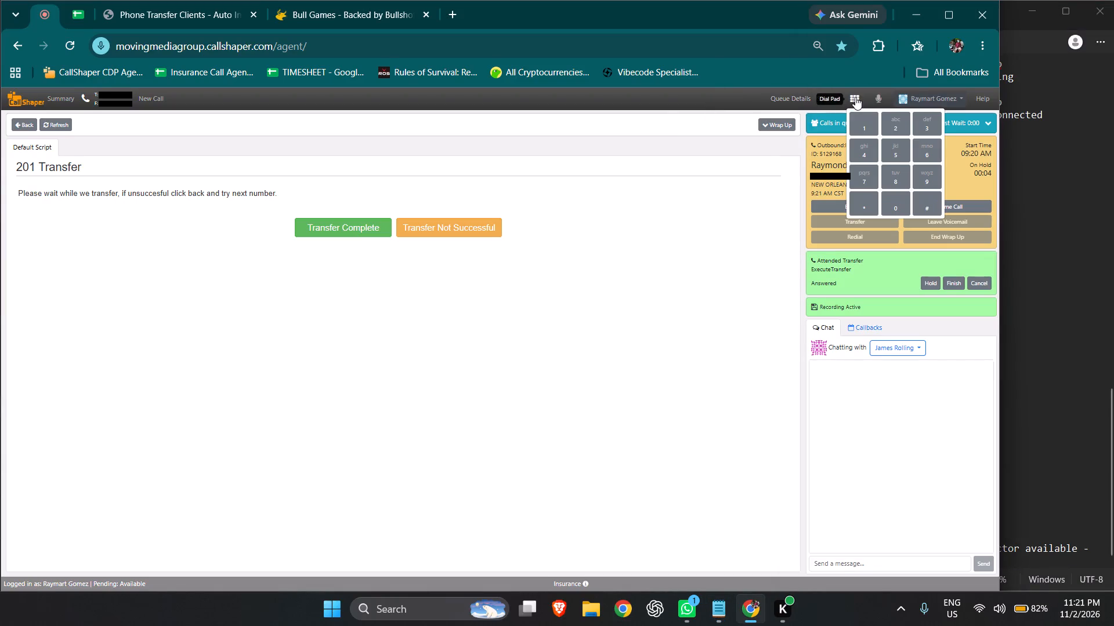
left_click(861, 173)
left_click(893, 194)
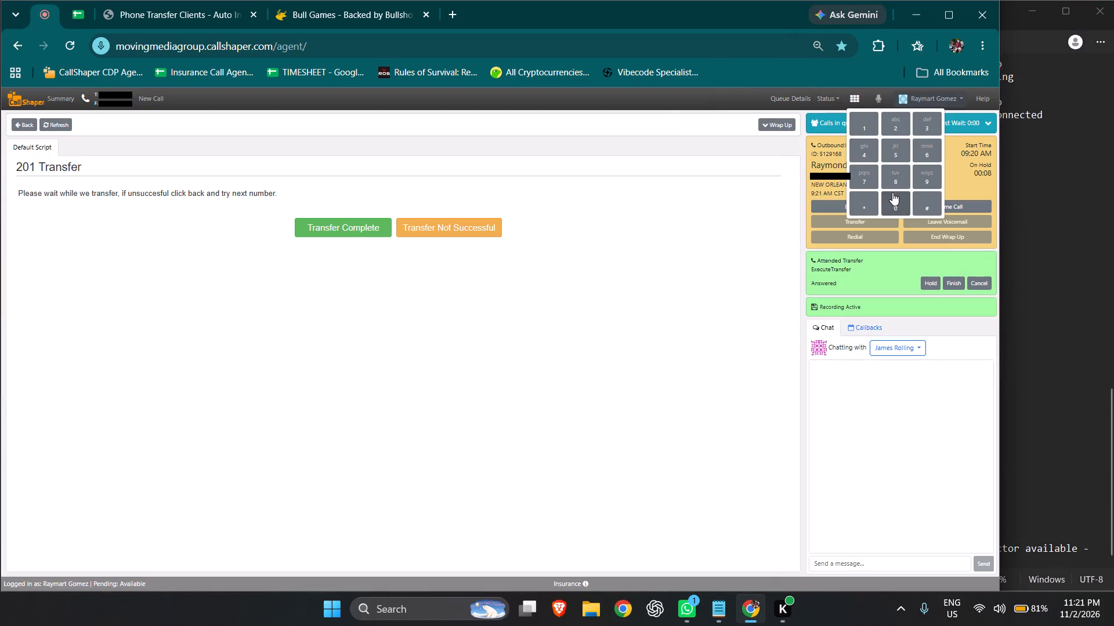
left_click(864, 114)
left_click(864, 114)
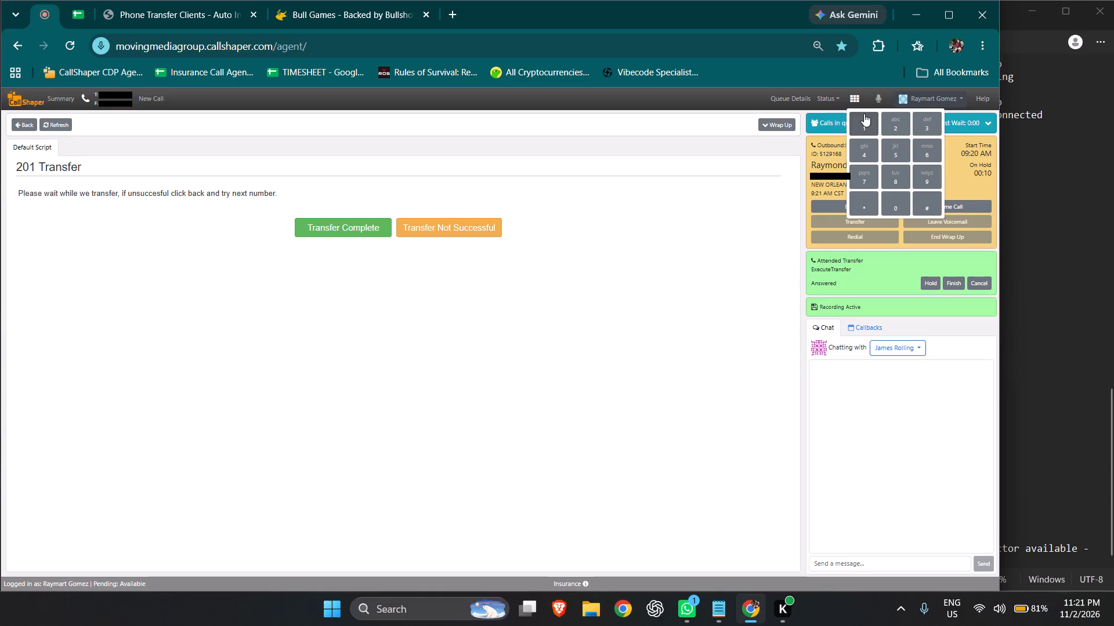
left_click(863, 176)
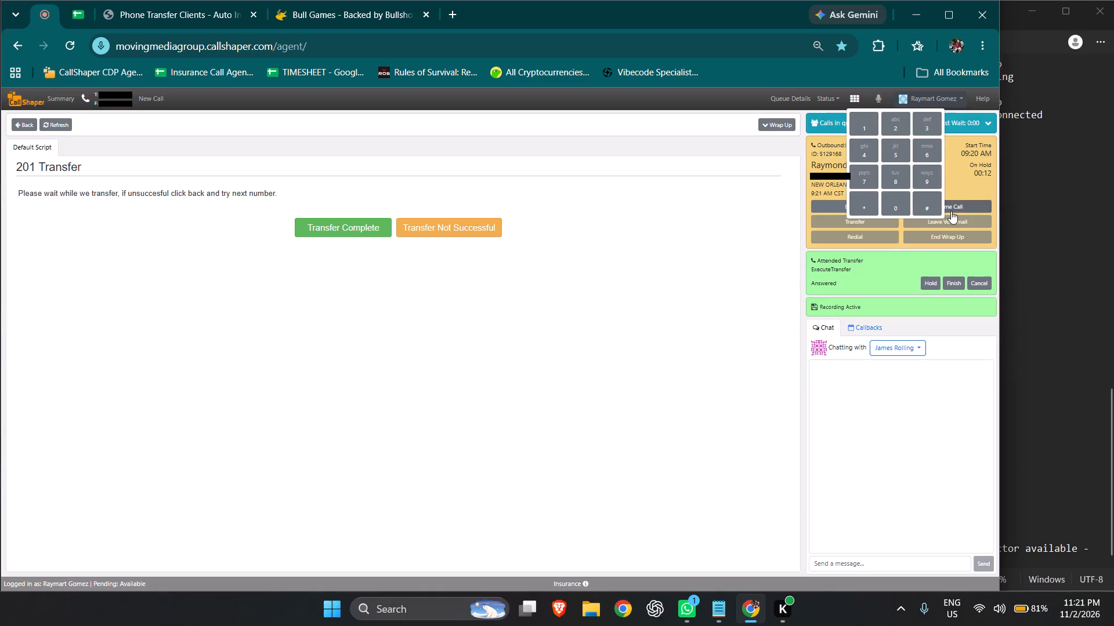
left_click(932, 198)
left_click(953, 285)
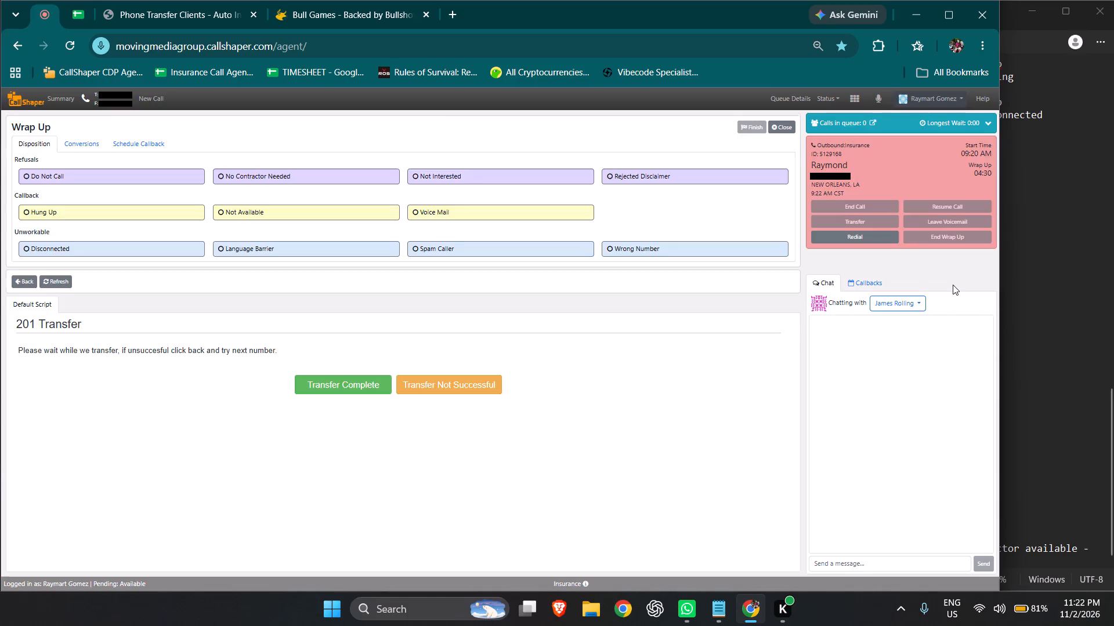
Submit the transfer to MILI - Zip Code Input Blind Transfer on the Phone Transfer Clients page with the call note "interested".
left_click(150, 11)
left_click(815, 352)
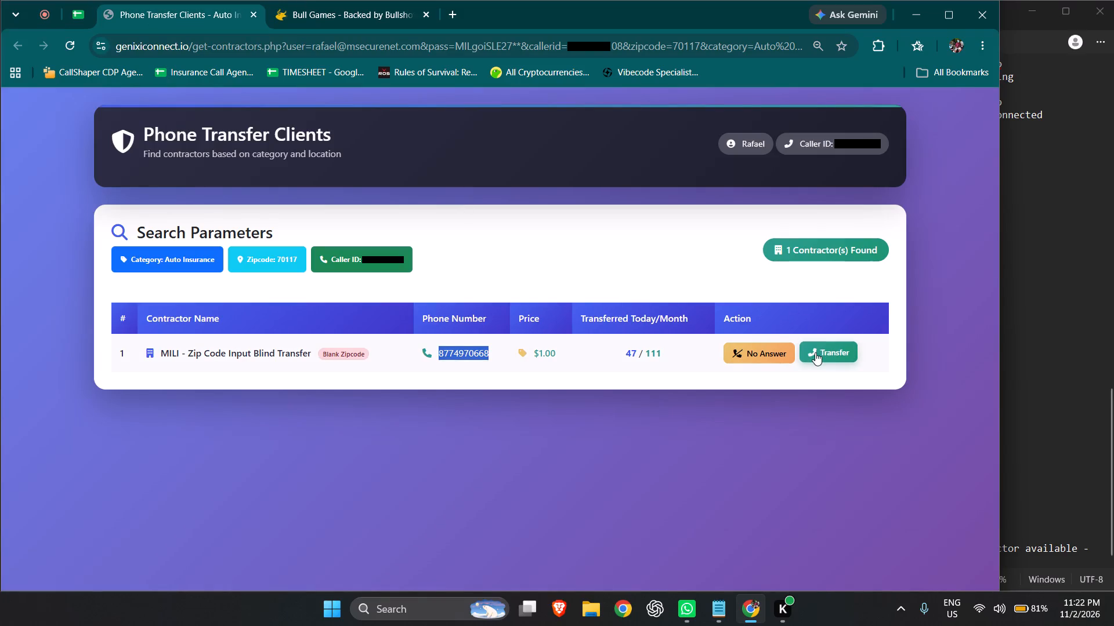
left_click(531, 260)
type("interested")
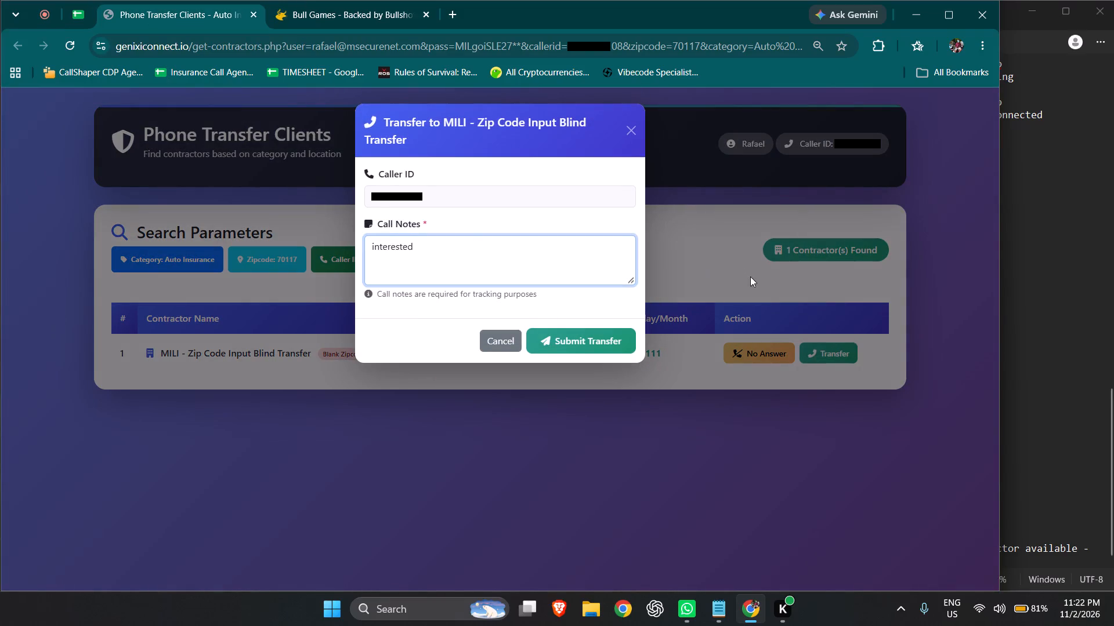
left_click(610, 331)
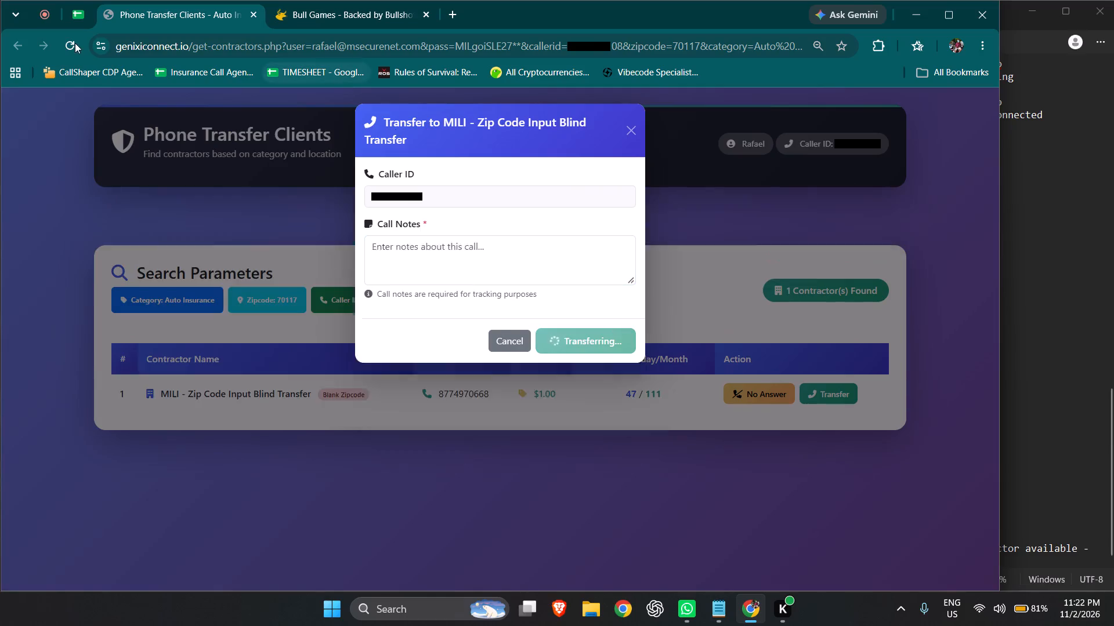
Mark the New Orleans lead's transfer as complete in CallShaper, finish the disposition and end the wrap-up.
left_click(39, 8)
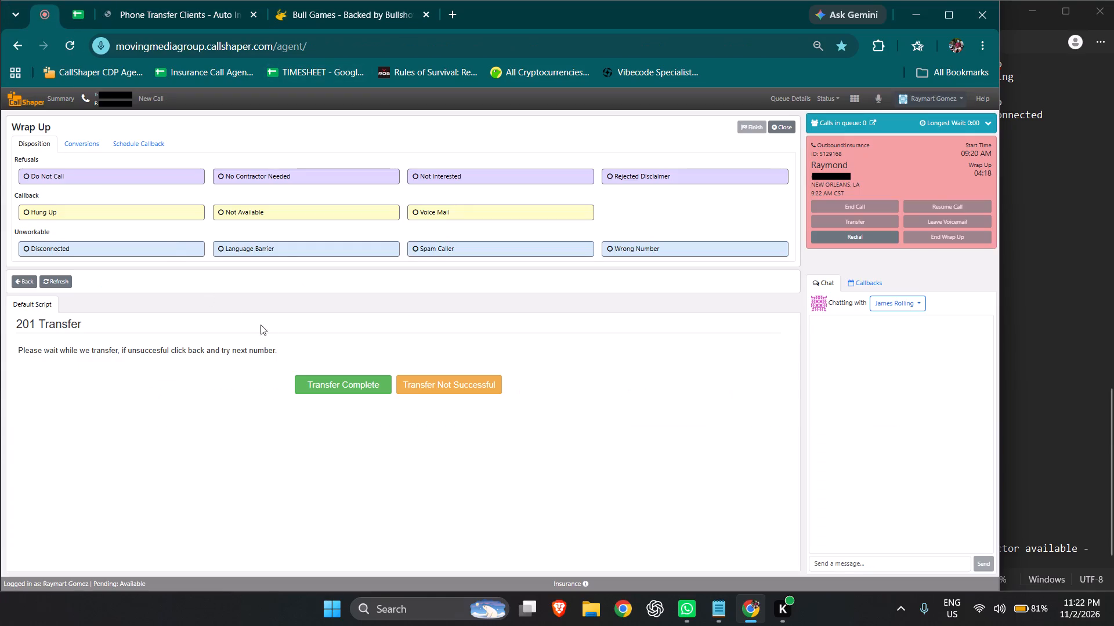
left_click(339, 386)
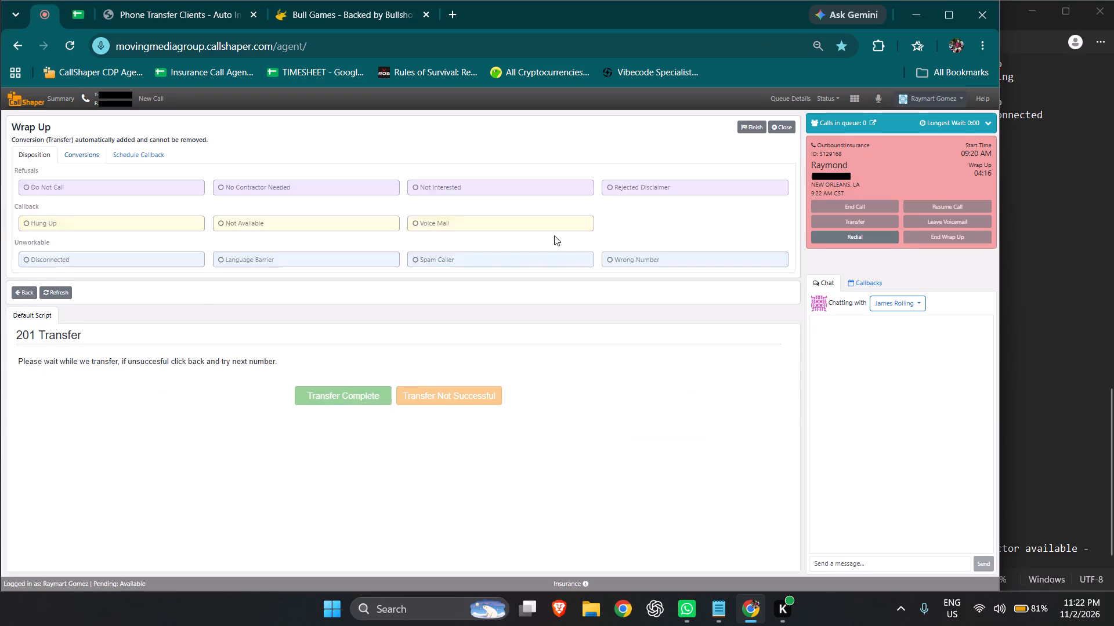
left_click(753, 127)
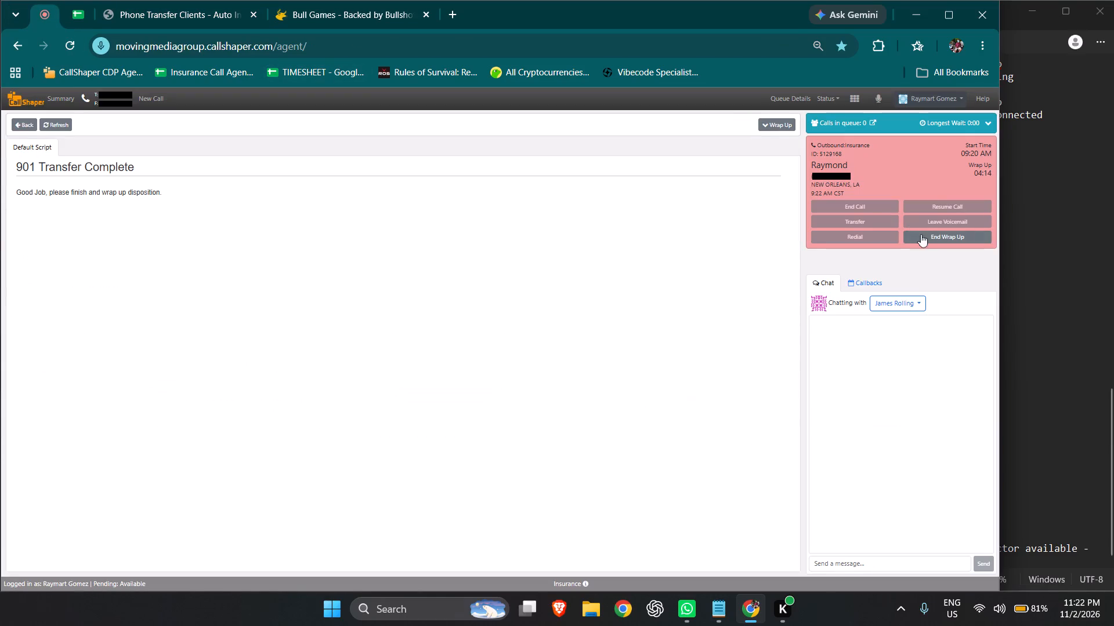
left_click(927, 237)
Copy the "70117 - Auto Insurance" line from the Notepad notes.
left_click(1037, 198)
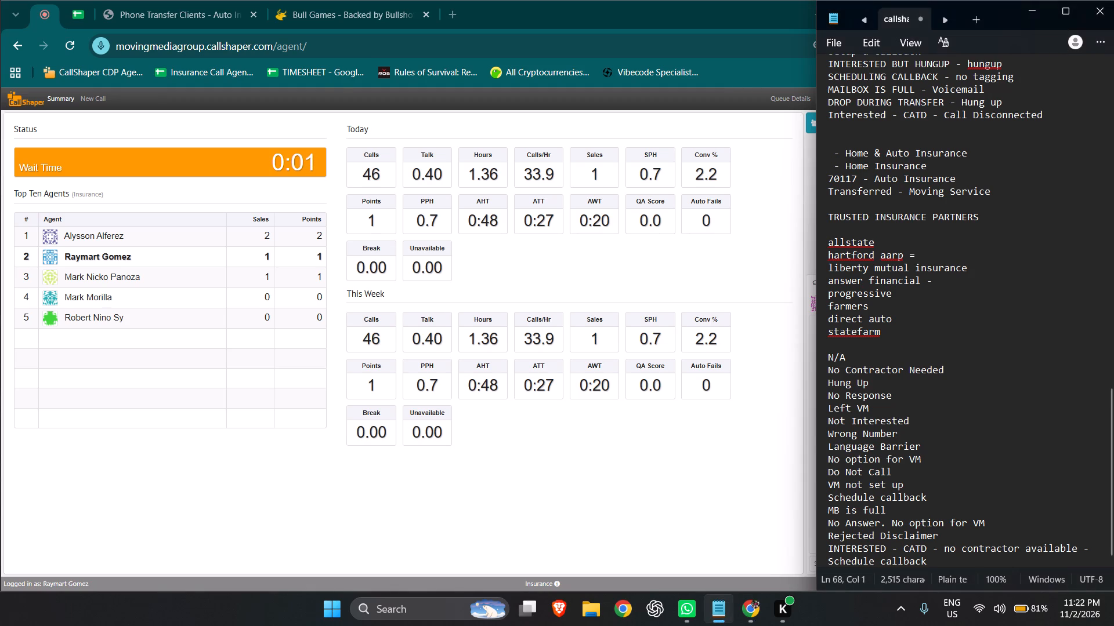
left_click(824, 176)
key("ctrl+c")
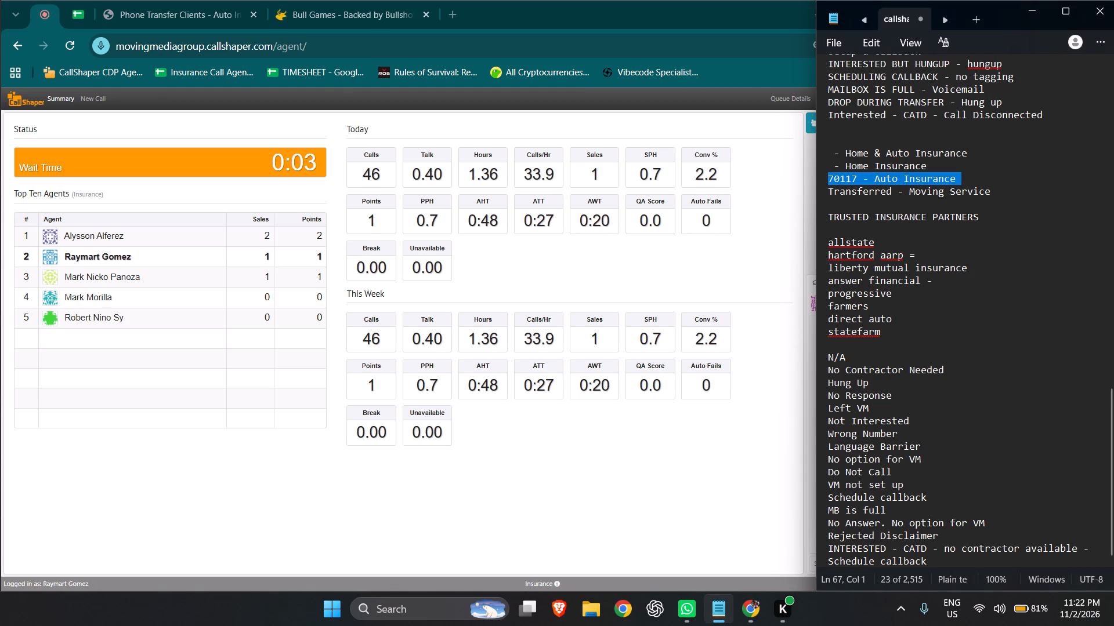
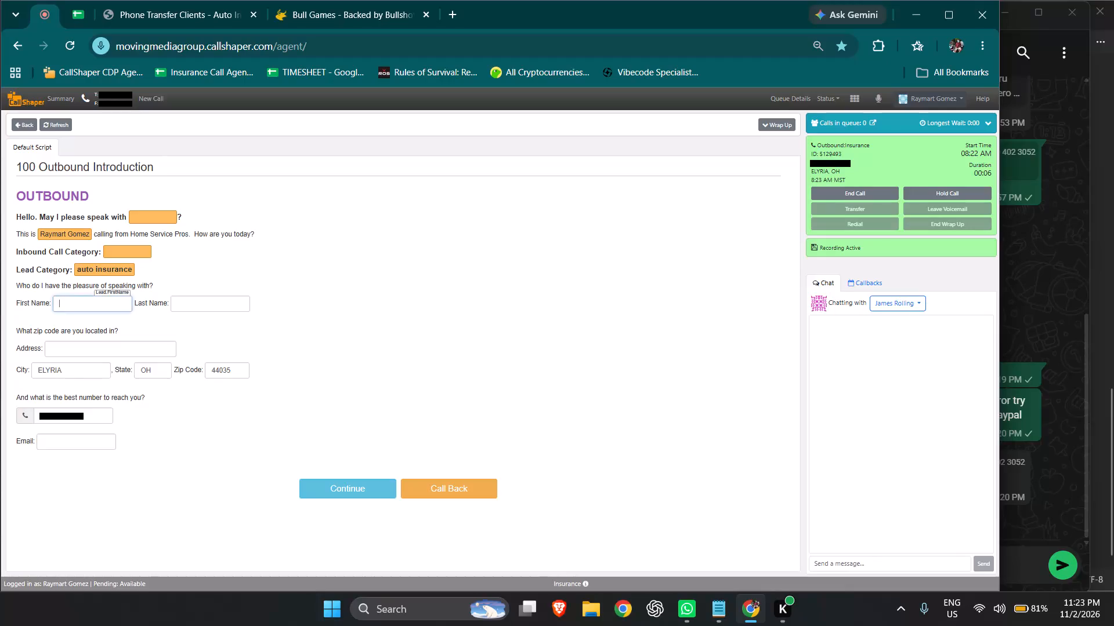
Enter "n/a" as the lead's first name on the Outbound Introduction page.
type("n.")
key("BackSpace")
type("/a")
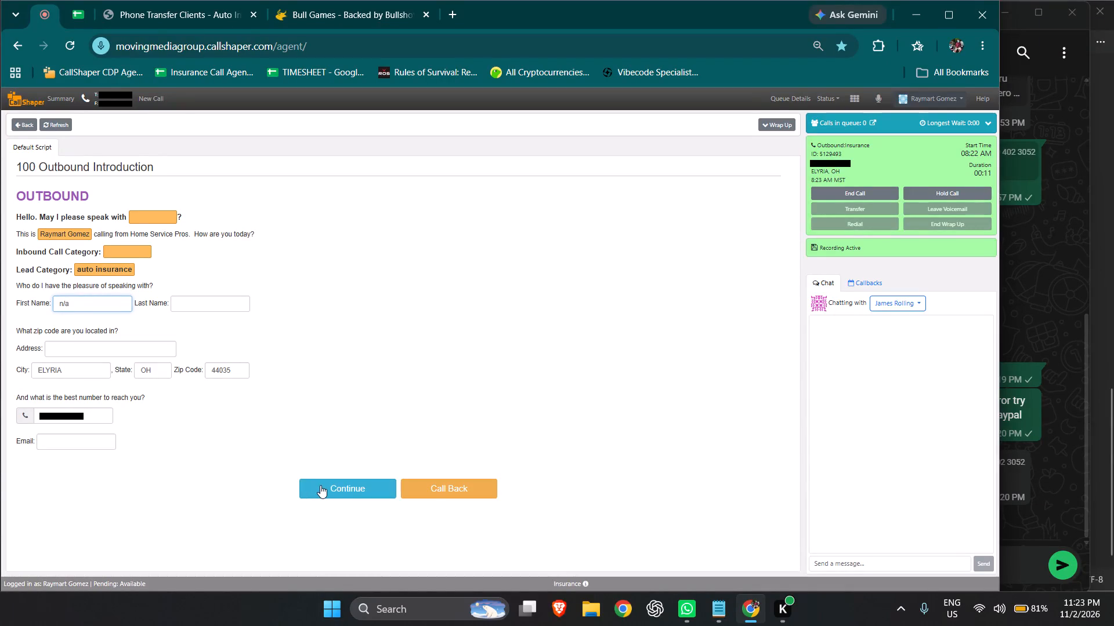
Set the lead's first name to Earl on the Outbound Introduction page.
triple_click(81, 308)
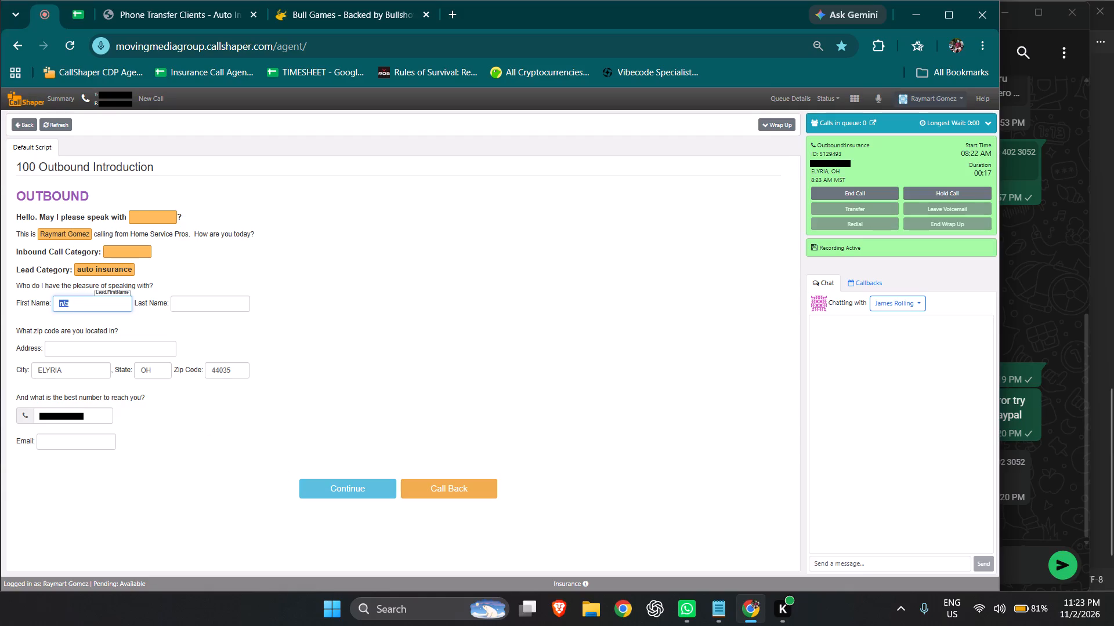
type("Er")
key("BackSpace")
type("arl")
double_click(223, 375)
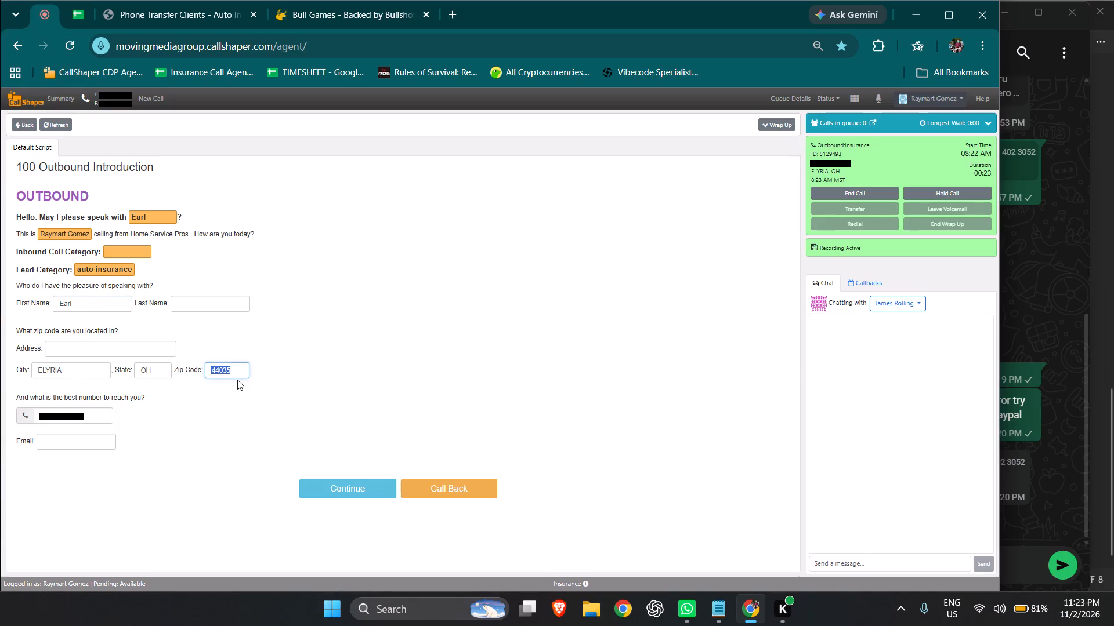
key("ctrl+c")
left_click(707, 618)
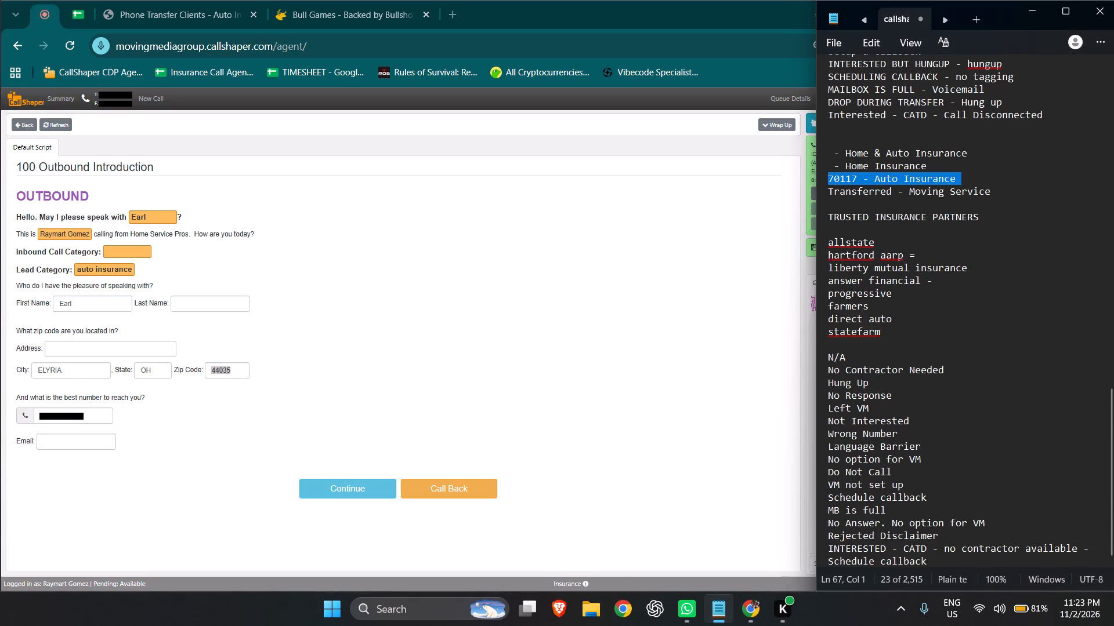
left_click(852, 181)
left_click_drag(852, 181, 857, 179)
left_click(857, 179)
left_click_drag(857, 179, 827, 176)
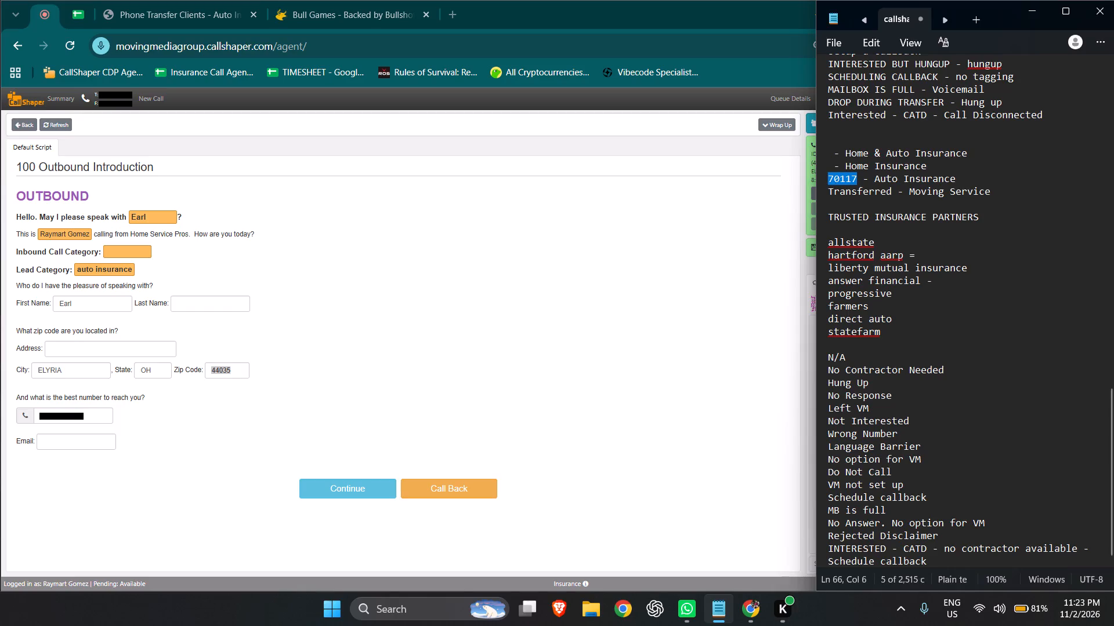
key("ctrl+v")
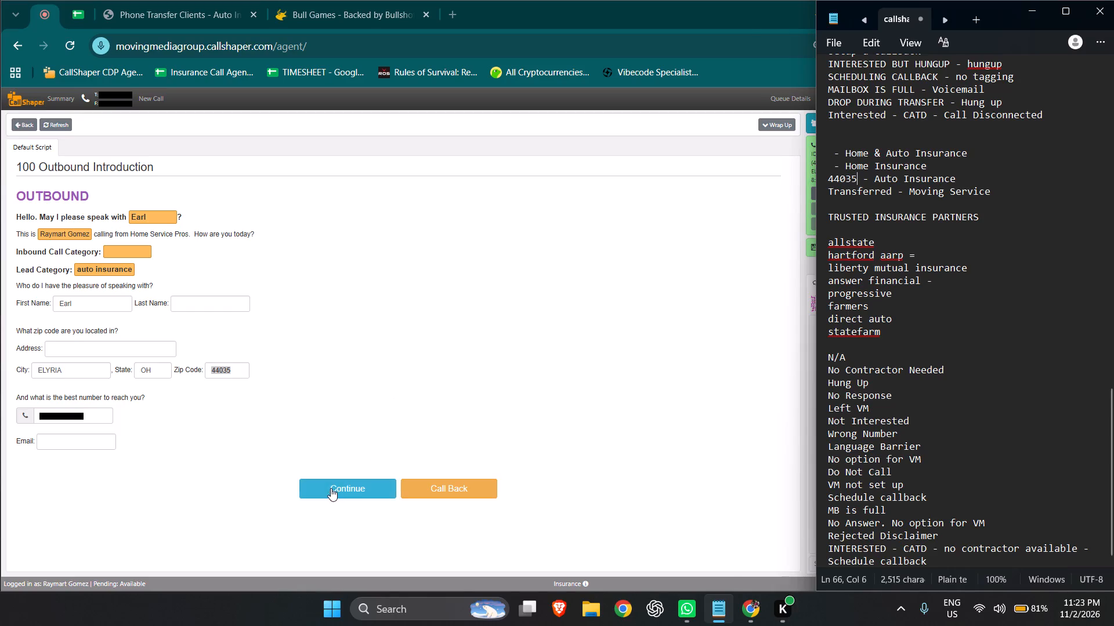
Continue to the Confirm Info page and copy "Interested - CATD" from the Notepad notes into Additional Notes.
left_click(331, 488)
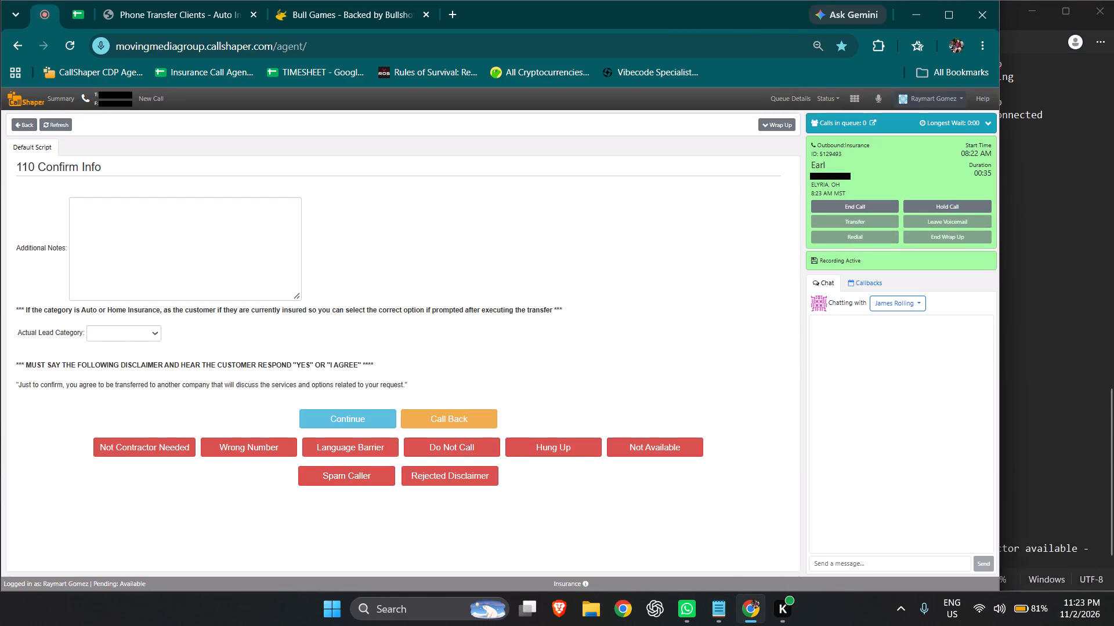
left_click(1007, 234)
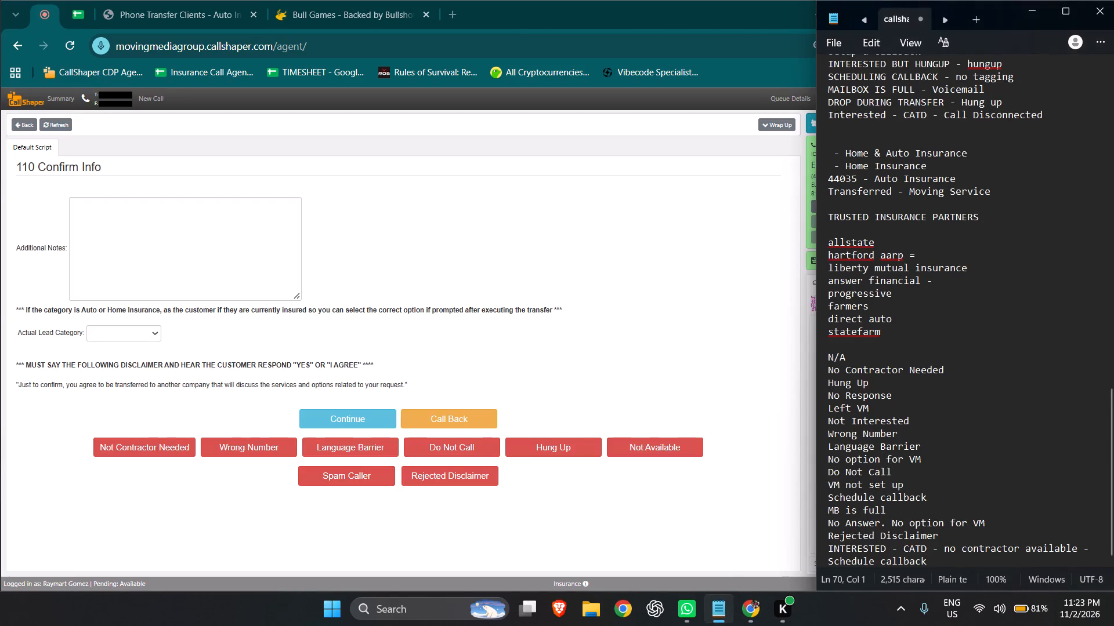
left_click_drag(927, 115, 802, 119)
key("ctrl+c")
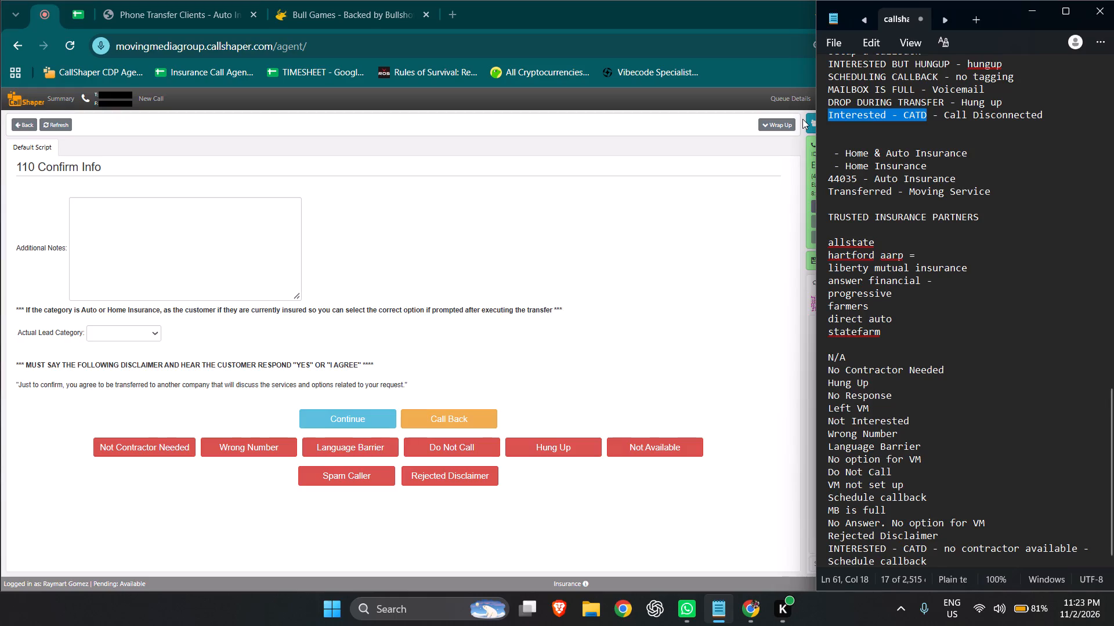
left_click(281, 237)
key("ctrl+v")
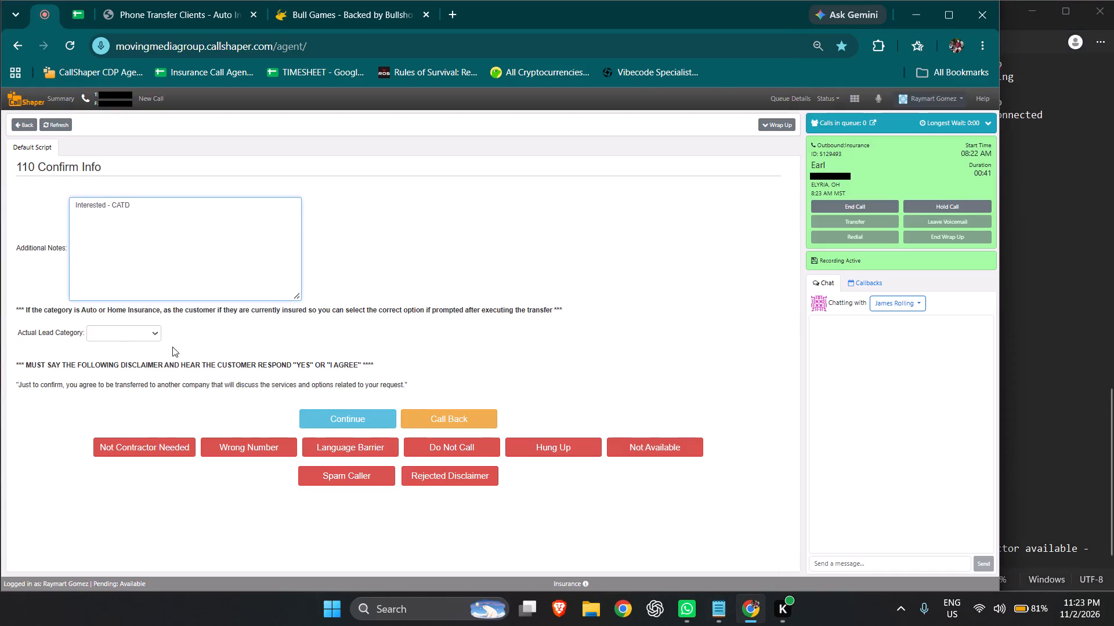
Choose the Actual Lead Category for the Elyria lead on the Confirm Info page.
left_click(156, 331)
left_click(140, 364)
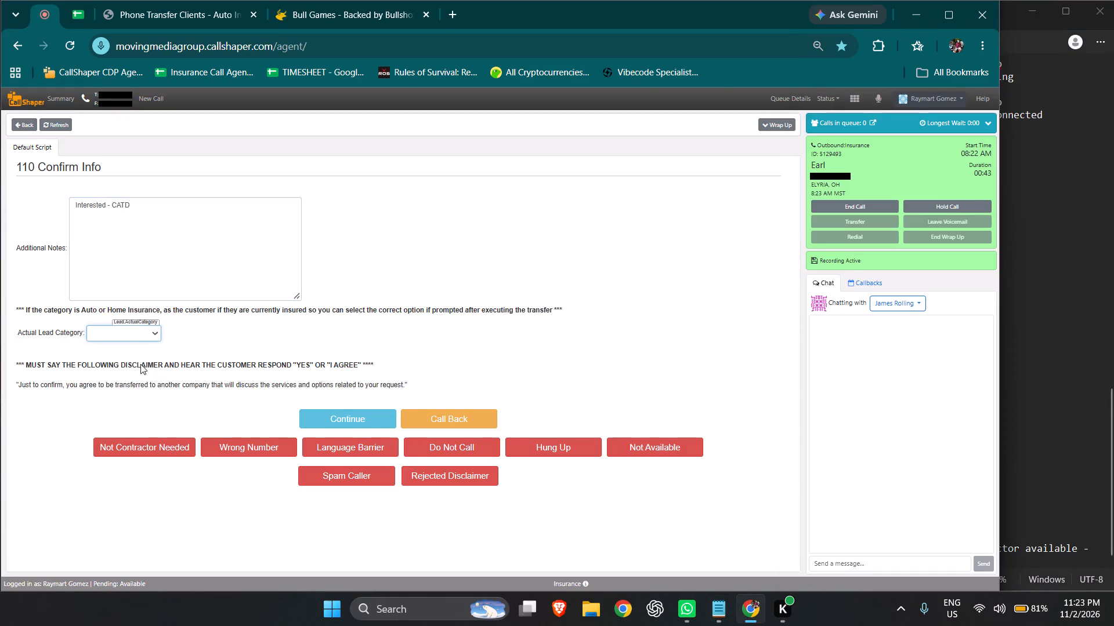
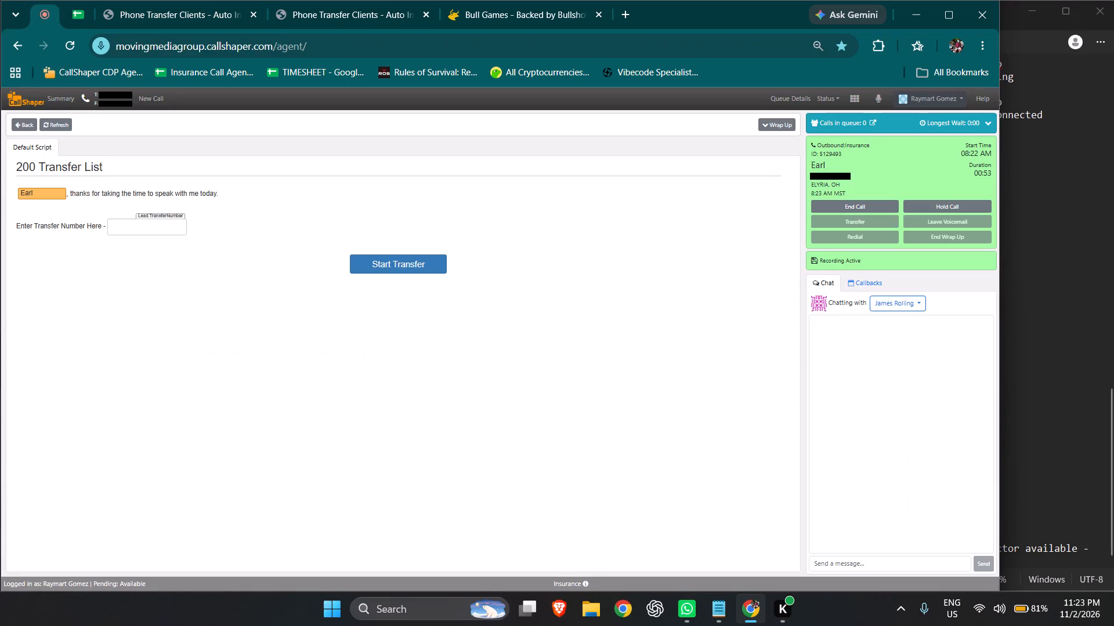
left_click(133, 233)
key("ctrl+v")
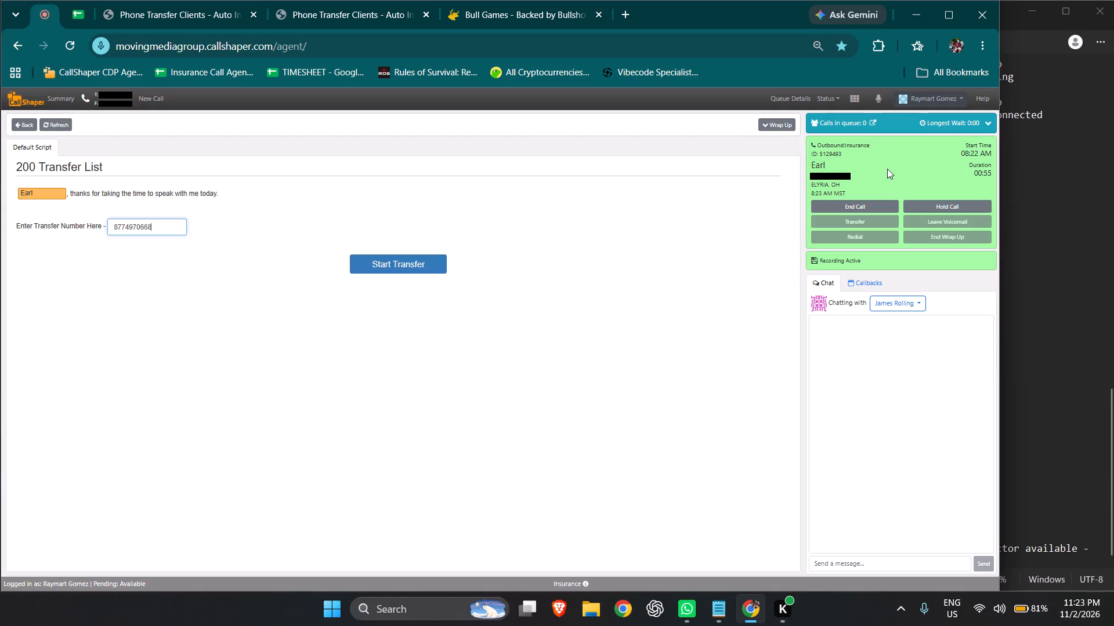
left_click(935, 206)
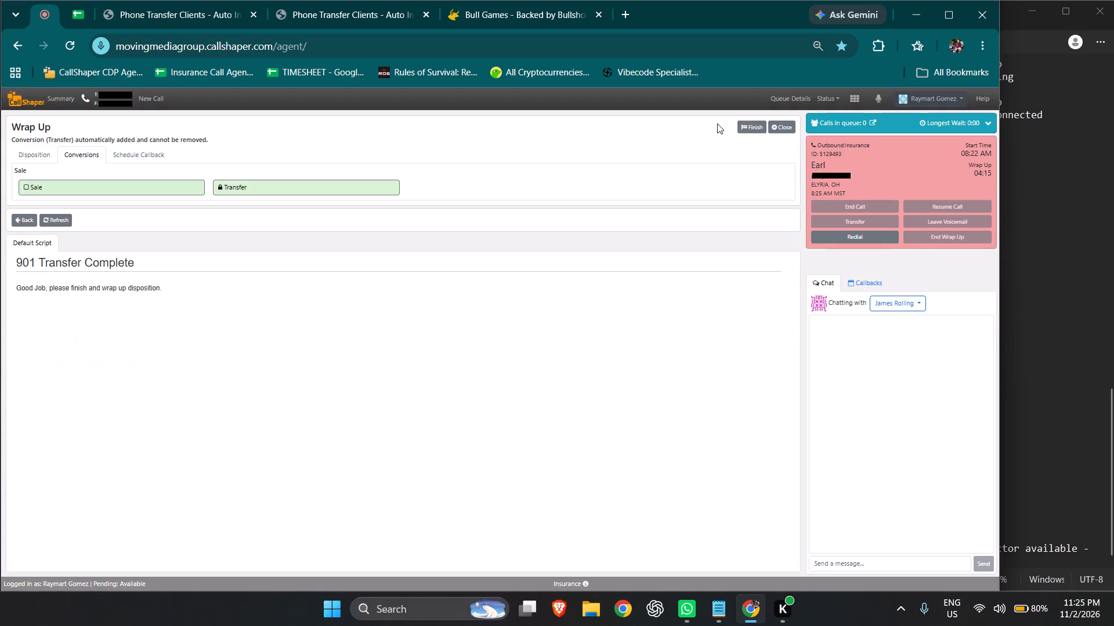
left_click(750, 126)
left_click(922, 236)
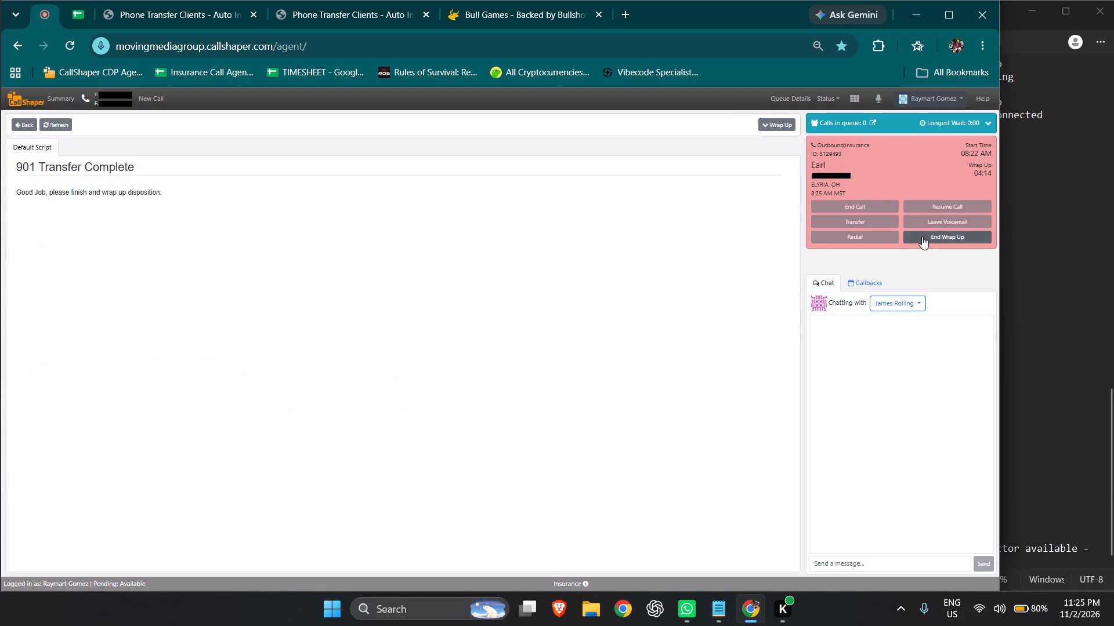
Copy the line "44035 - Auto Insurance" from the Notepad notes.
left_click(1082, 202)
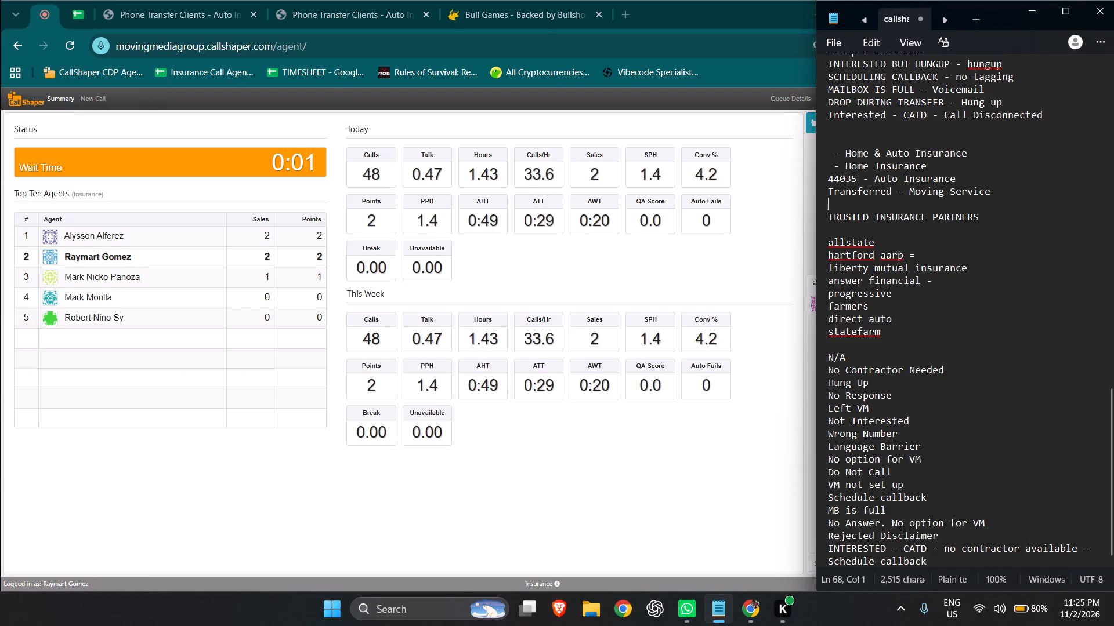
left_click(822, 175)
key("ctrl+c")
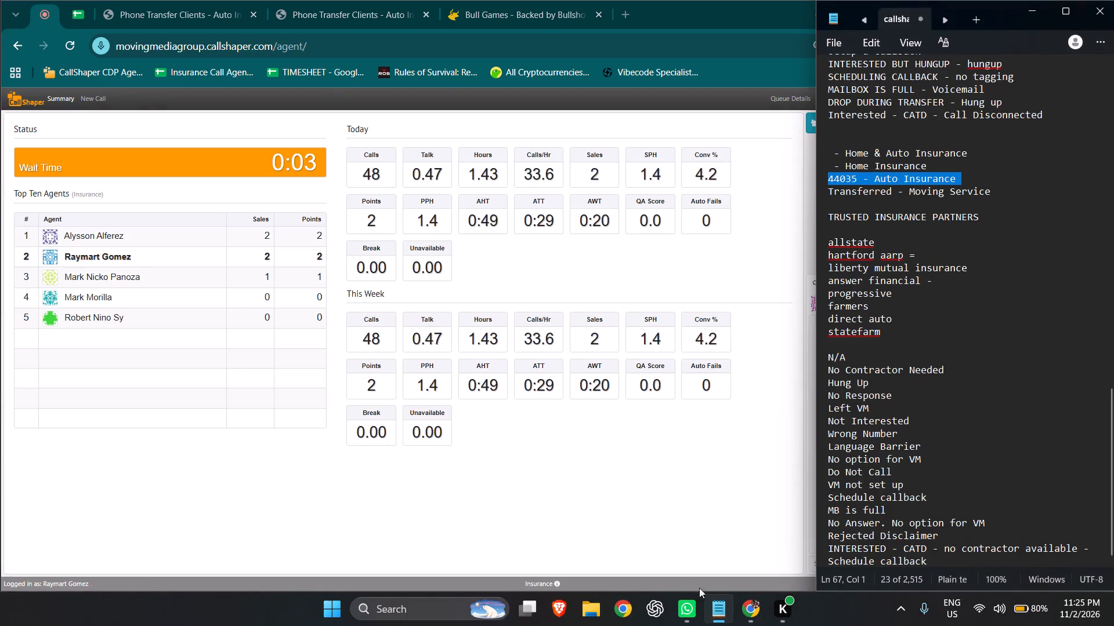
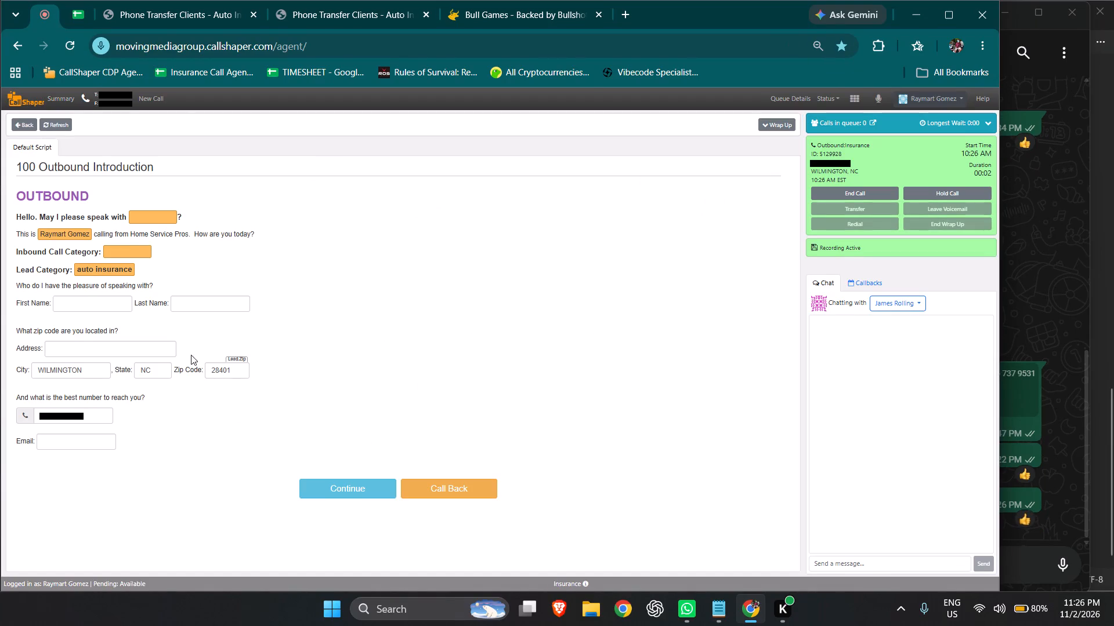
Enter "na" as the Wilmington lead's first name, continue to Confirm Info and add the note "hung up".
left_click(104, 296)
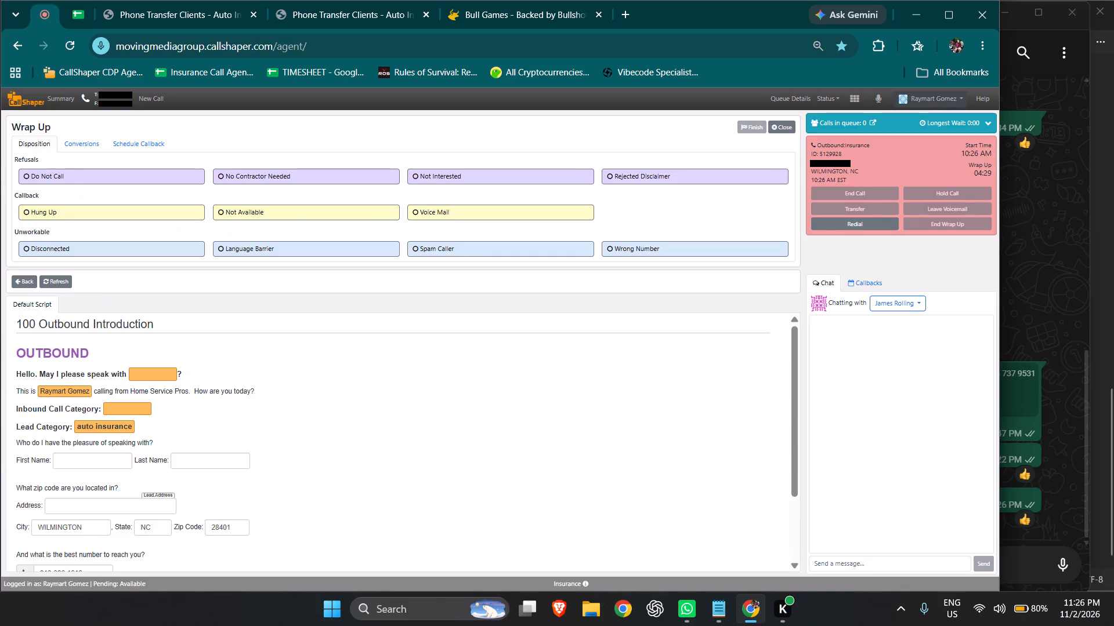
left_click(125, 459)
key("n")
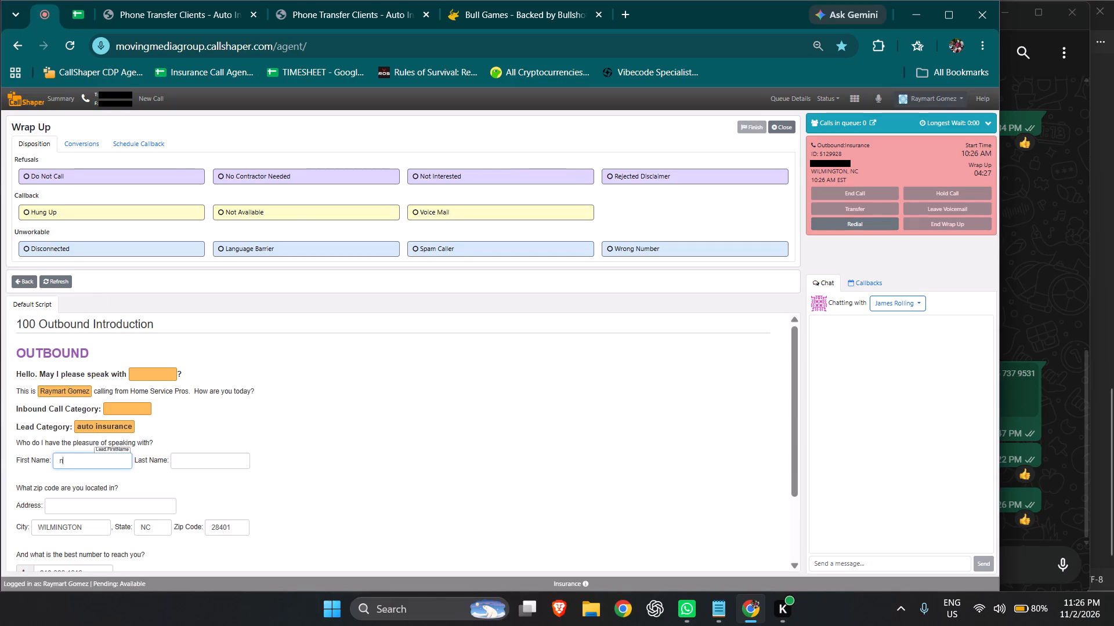
key("a")
scroll(346, 514, "down", 3)
left_click(372, 562)
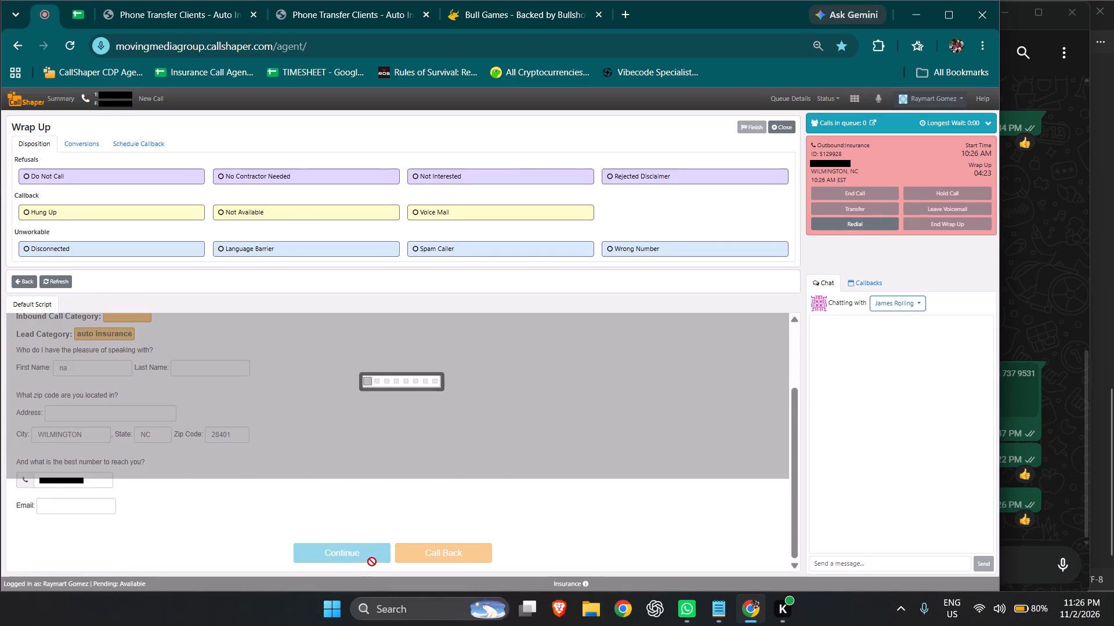
left_click(171, 382)
type("hung up")
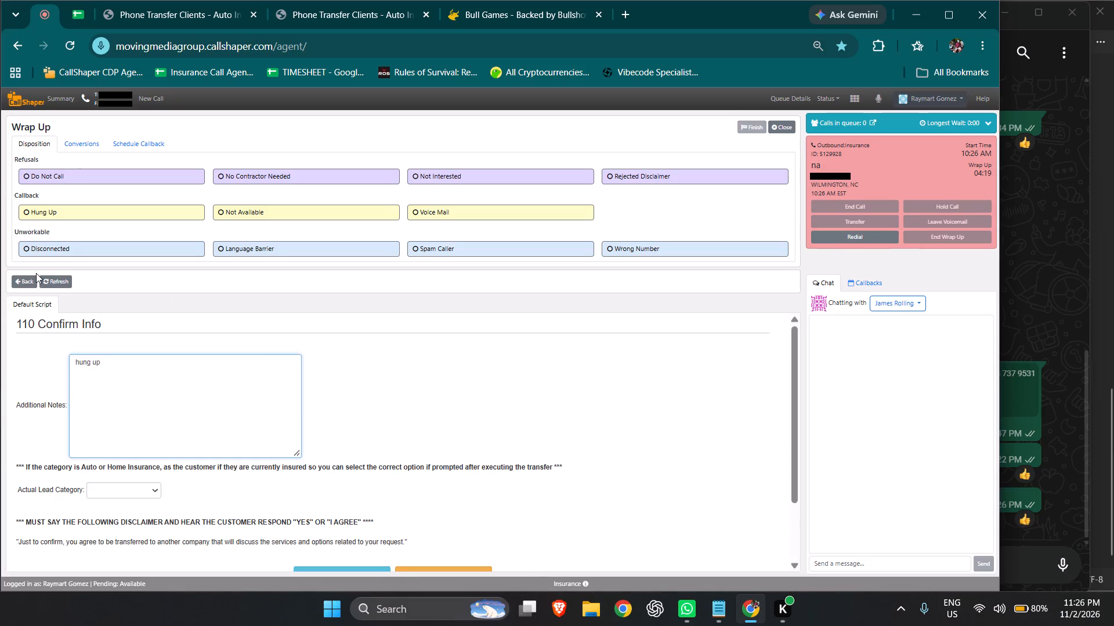
Disposition the Wilmington auto insurance call as Hung Up, finish it and end wrap-up.
left_click(57, 217)
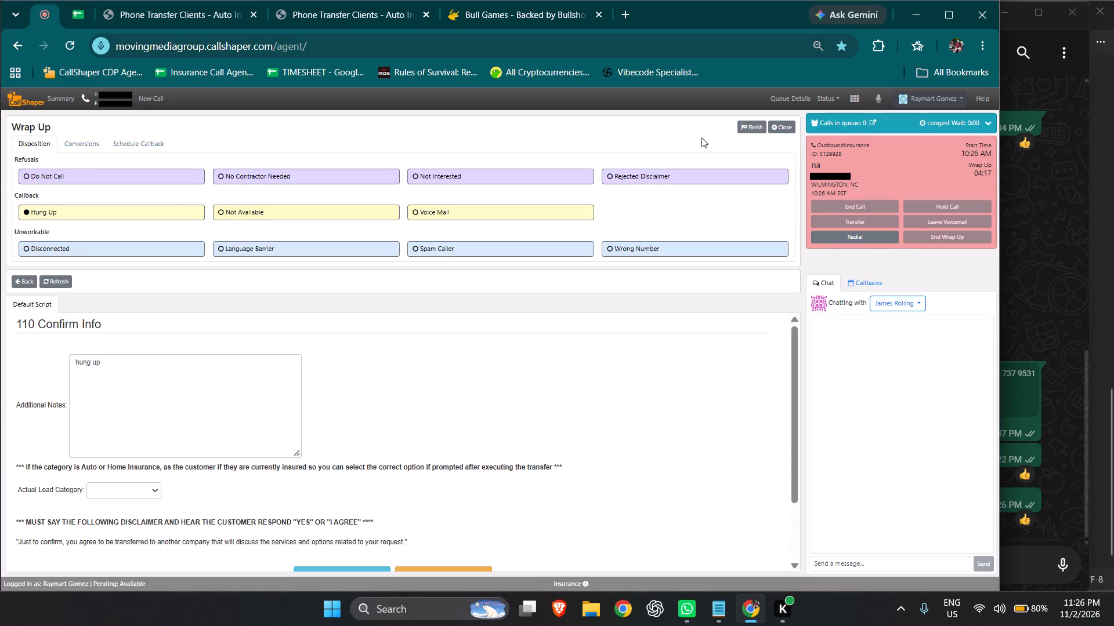
left_click(739, 131)
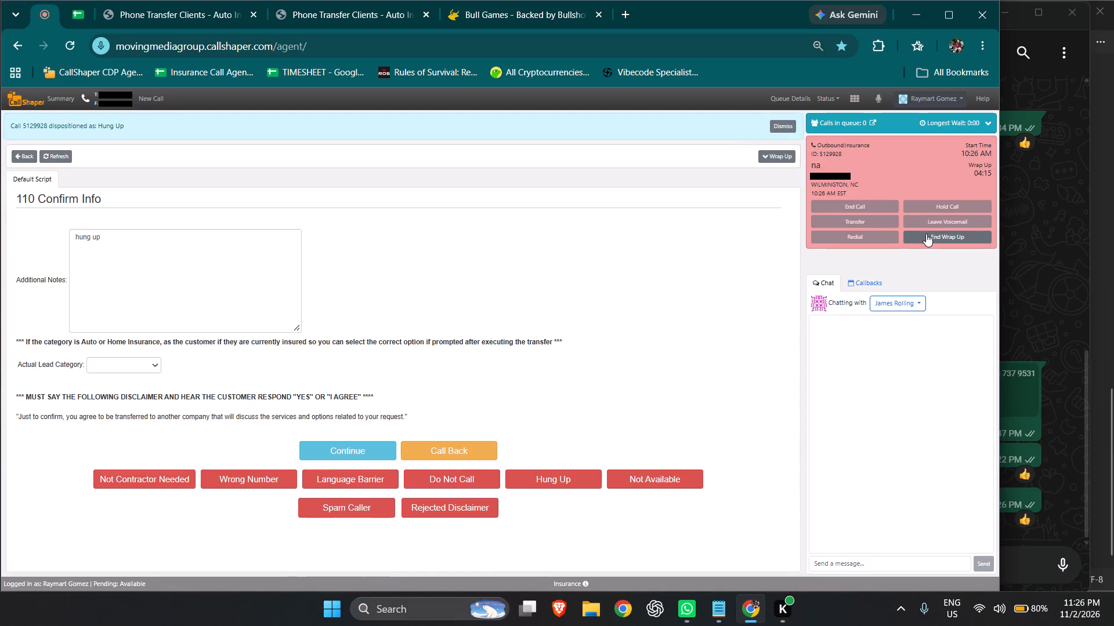
left_click(930, 236)
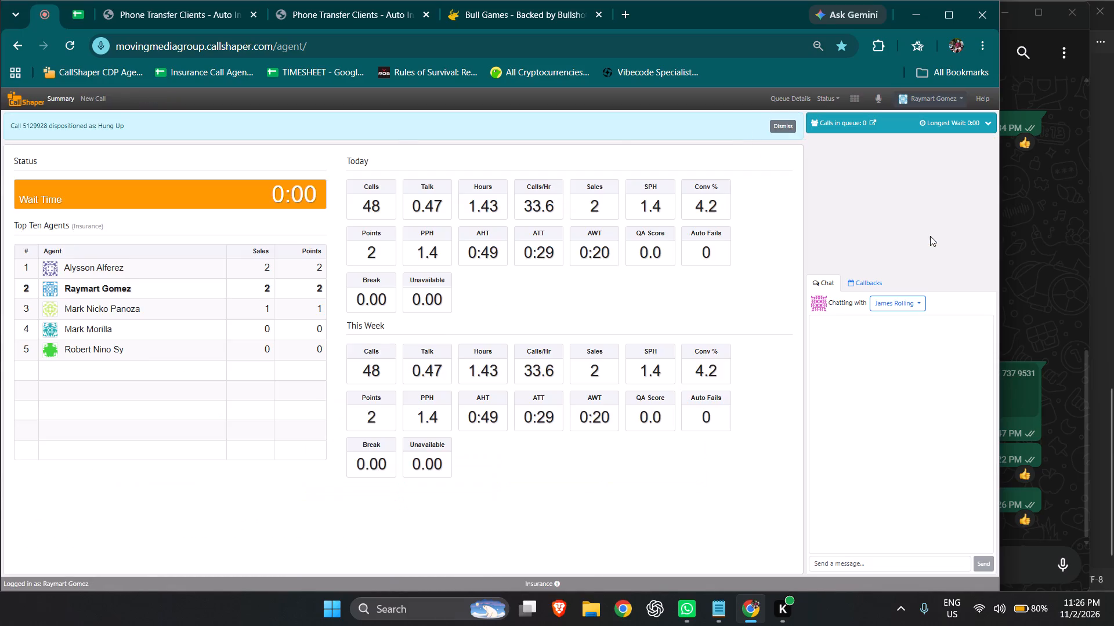
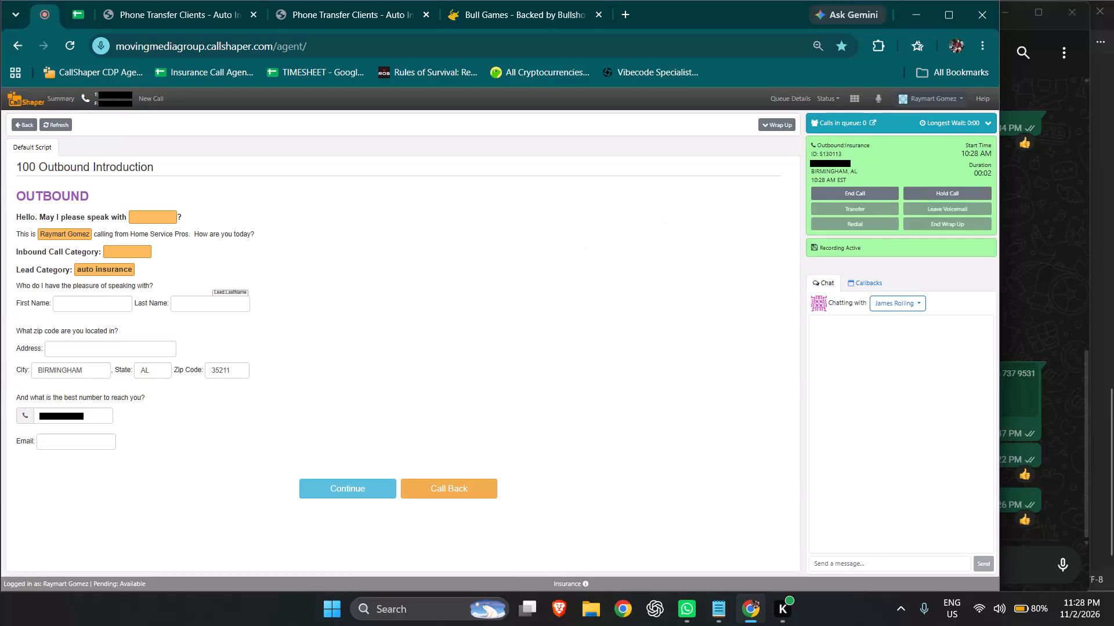
Enter "n/a" as the Birmingham lead's first name, continue to Confirm Info and add the note "no contractor needed".
left_click(109, 308)
type("n/a")
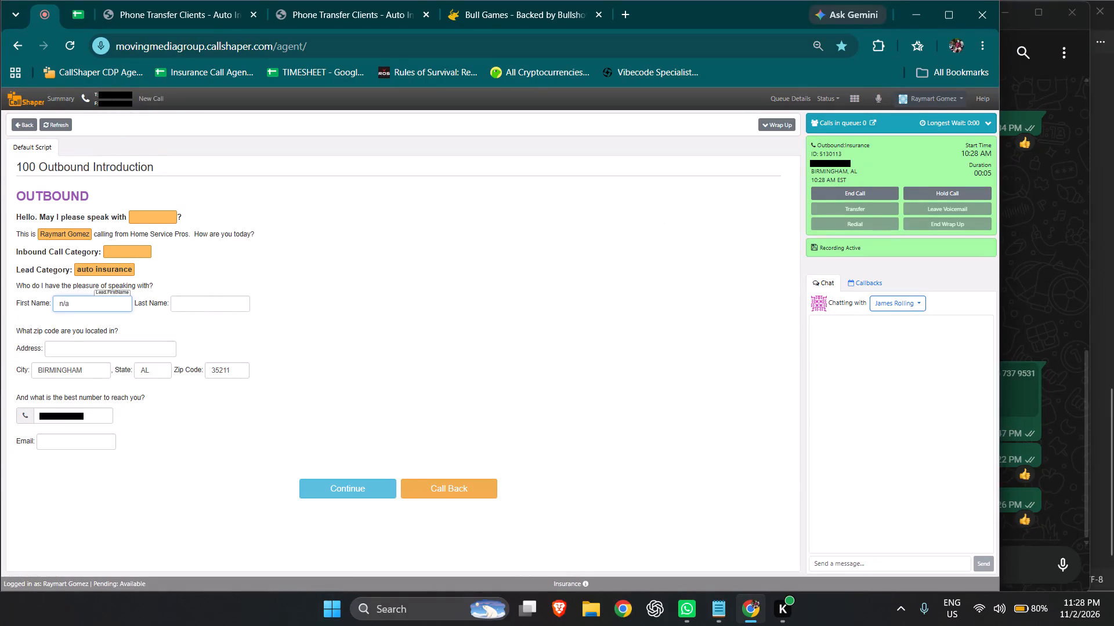
left_click(309, 482)
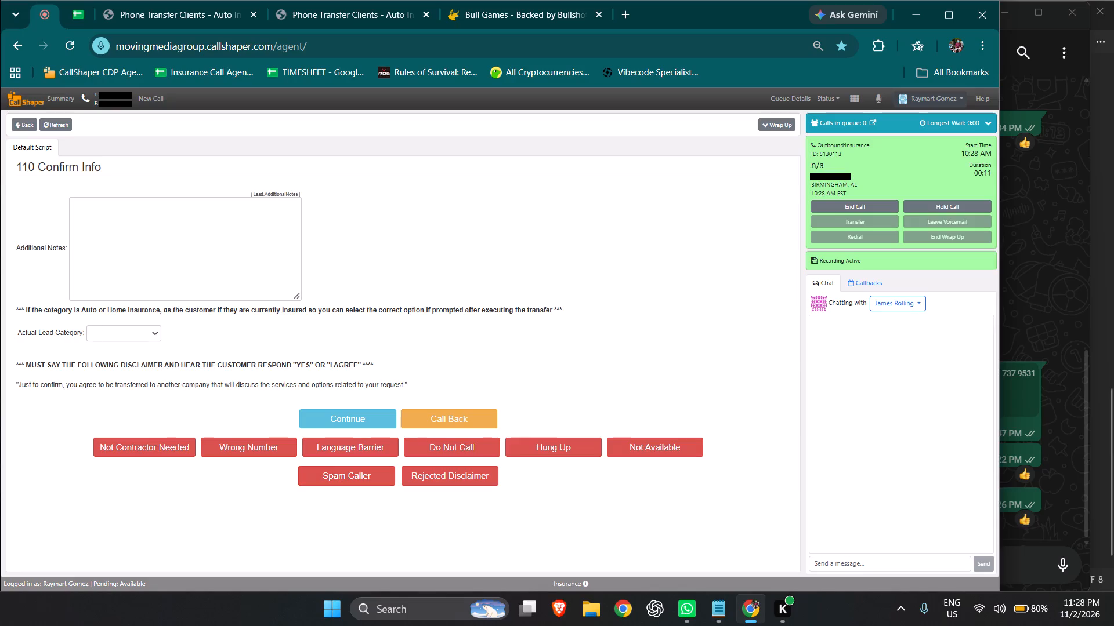
left_click(165, 264)
type("no contractor needed")
Disposition the Birmingham auto insurance call as No Contractor Needed, finish it and end wrap-up.
left_click(254, 174)
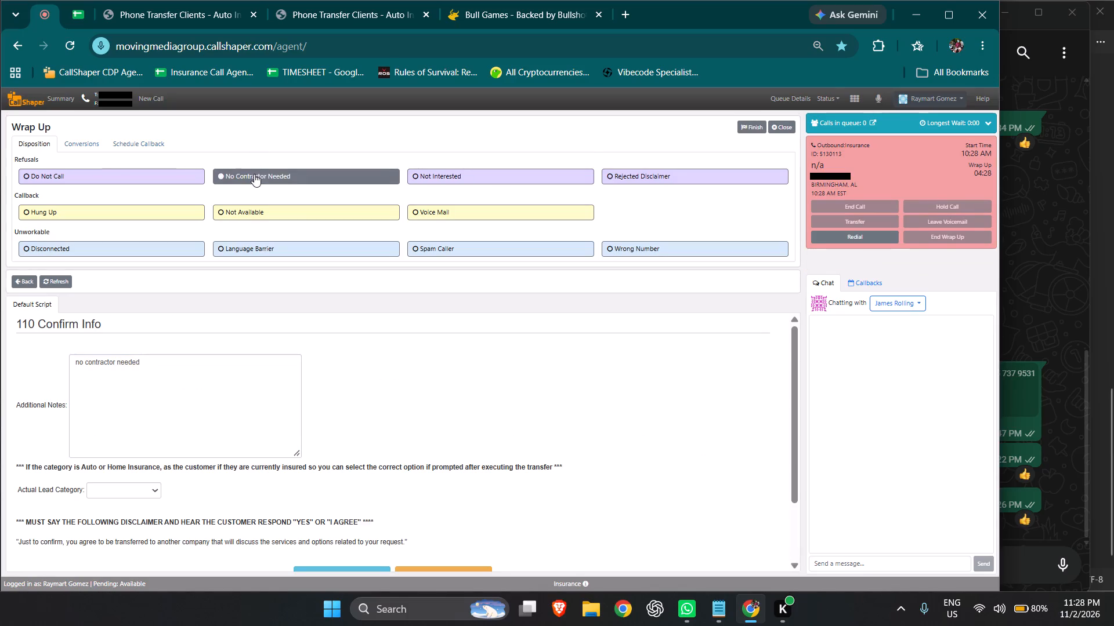
left_click(755, 127)
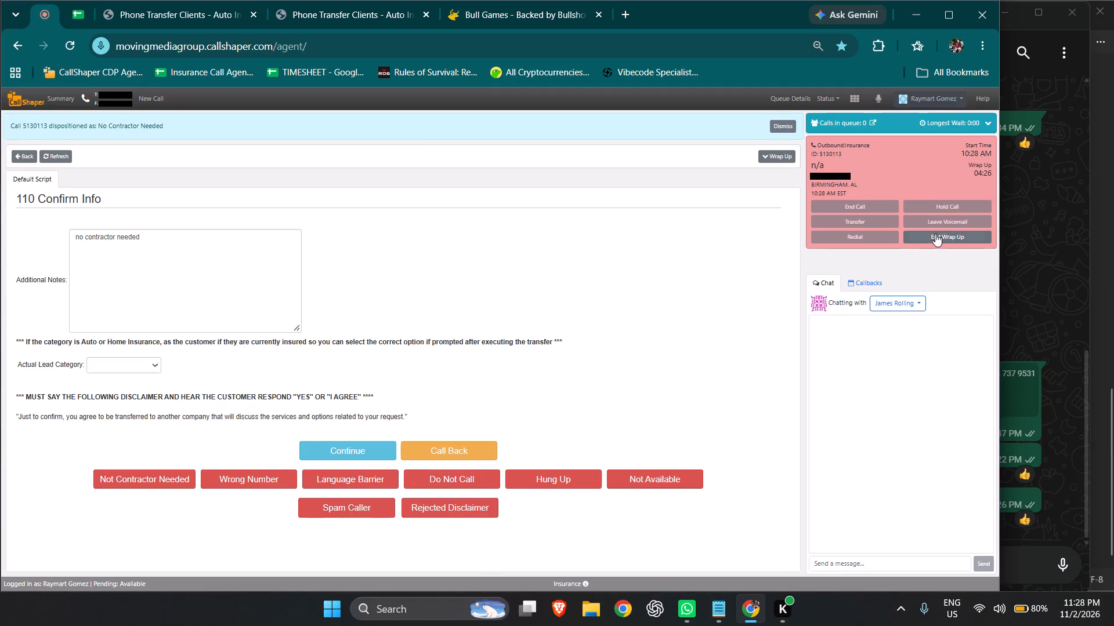
left_click(935, 235)
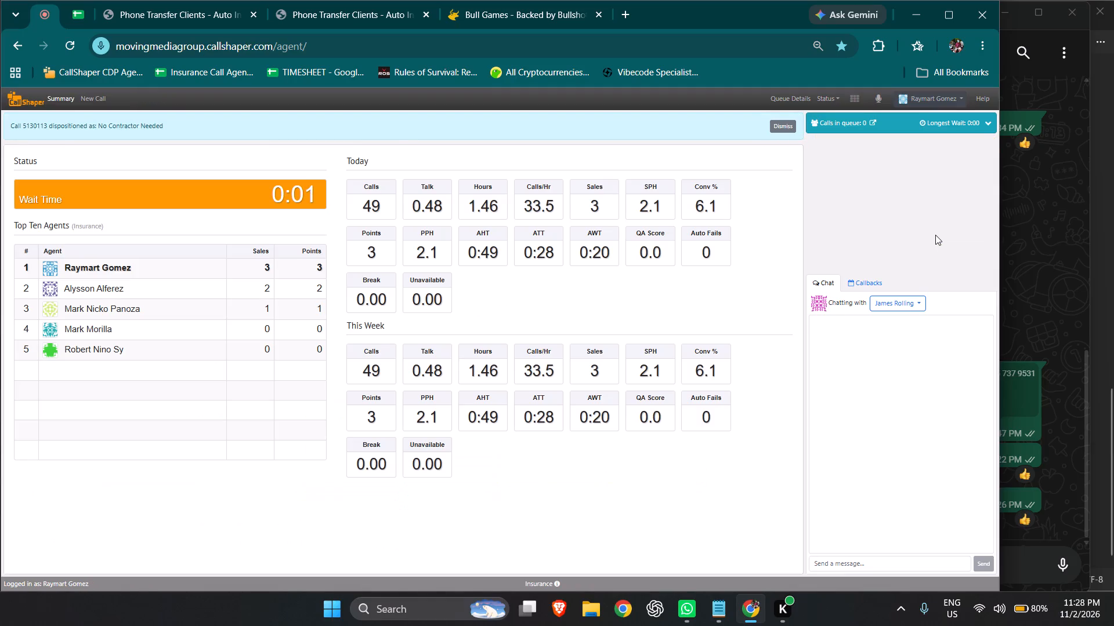
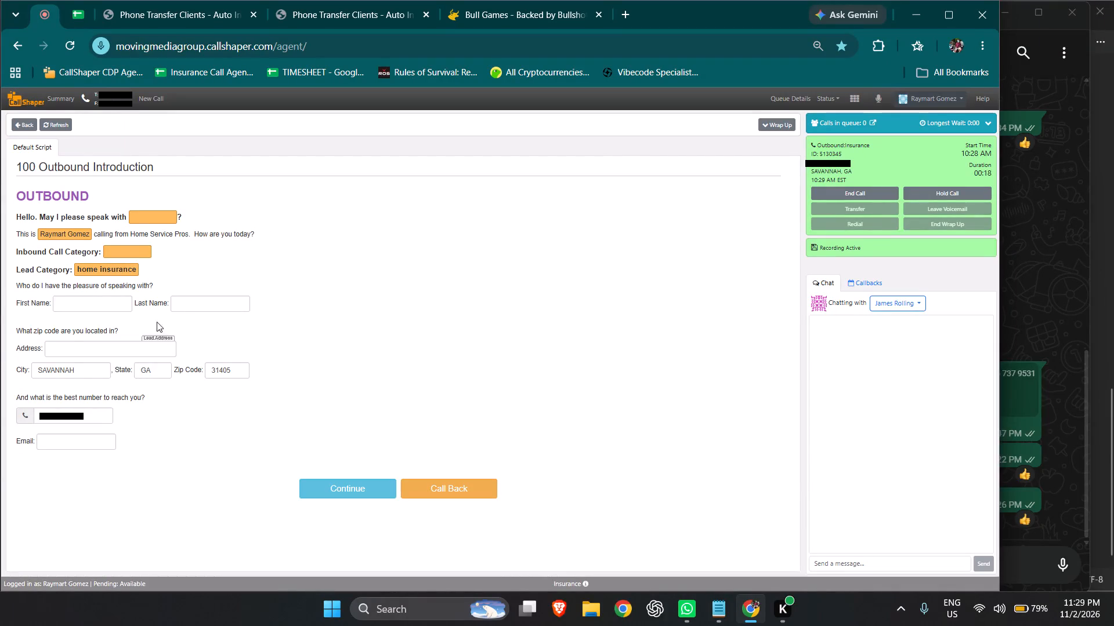
Enter "n/a" as the Savannah lead's first name, continue to Confirm Info and add the note "left vm".
left_click(114, 310)
type("n/a")
left_click(350, 495)
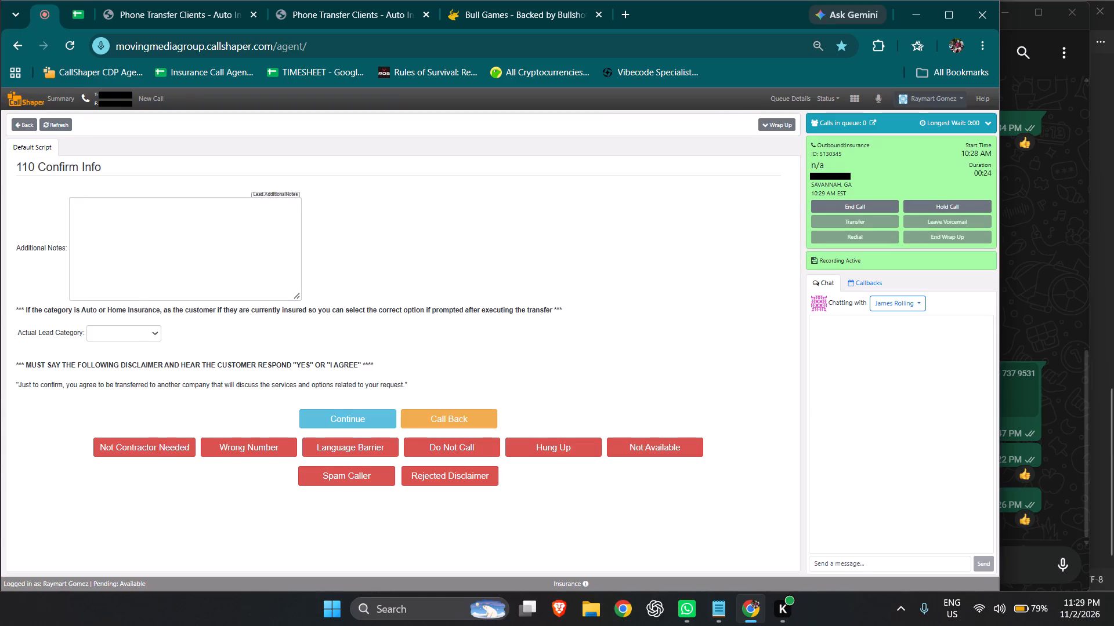
left_click(200, 249)
type("left vm")
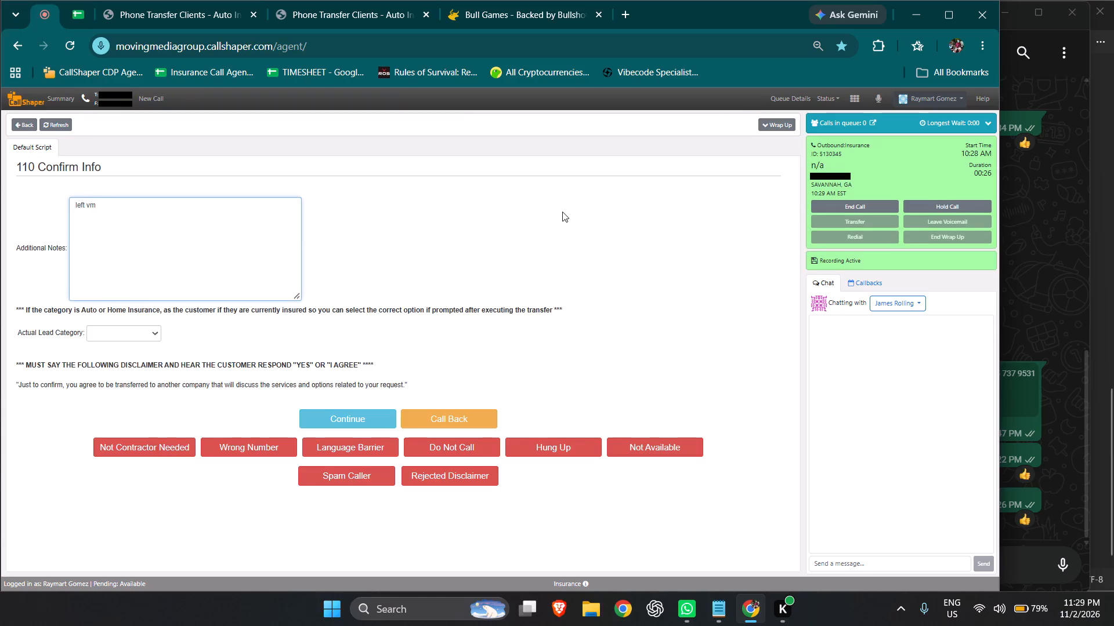
End the Savannah home insurance call, disposition it as Not Available, finish it and end wrap-up.
left_click(831, 206)
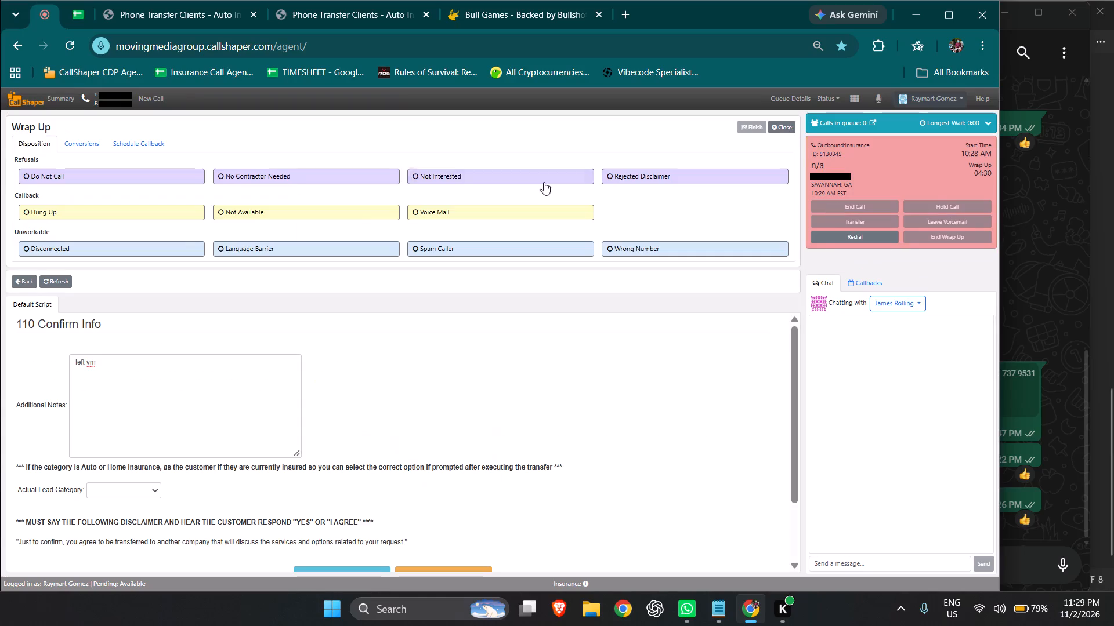
left_click(353, 210)
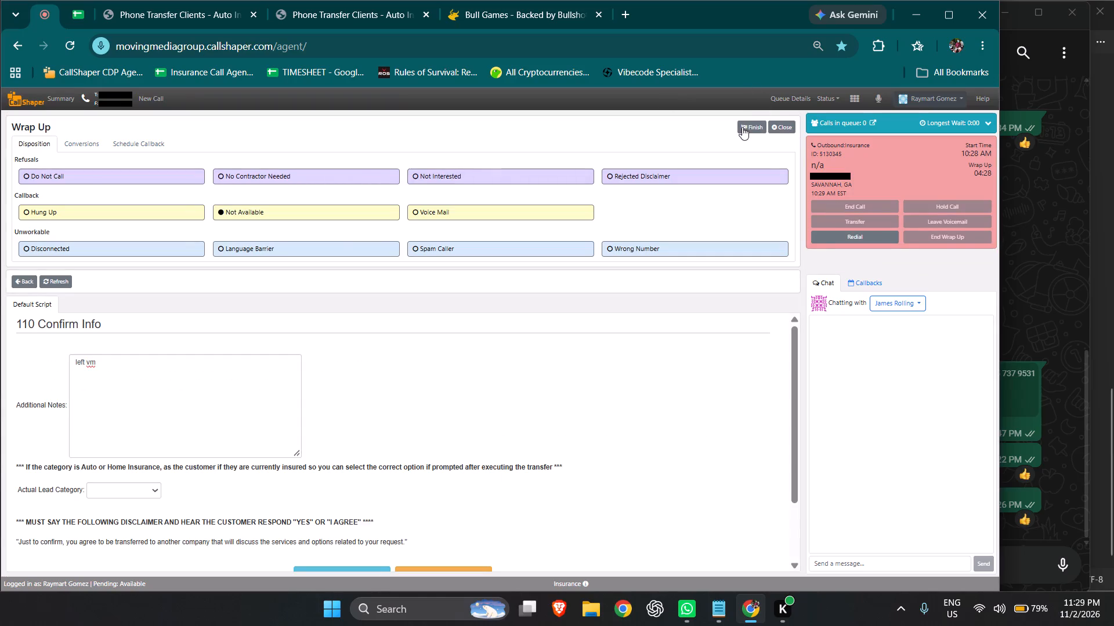
left_click(741, 128)
left_click(942, 234)
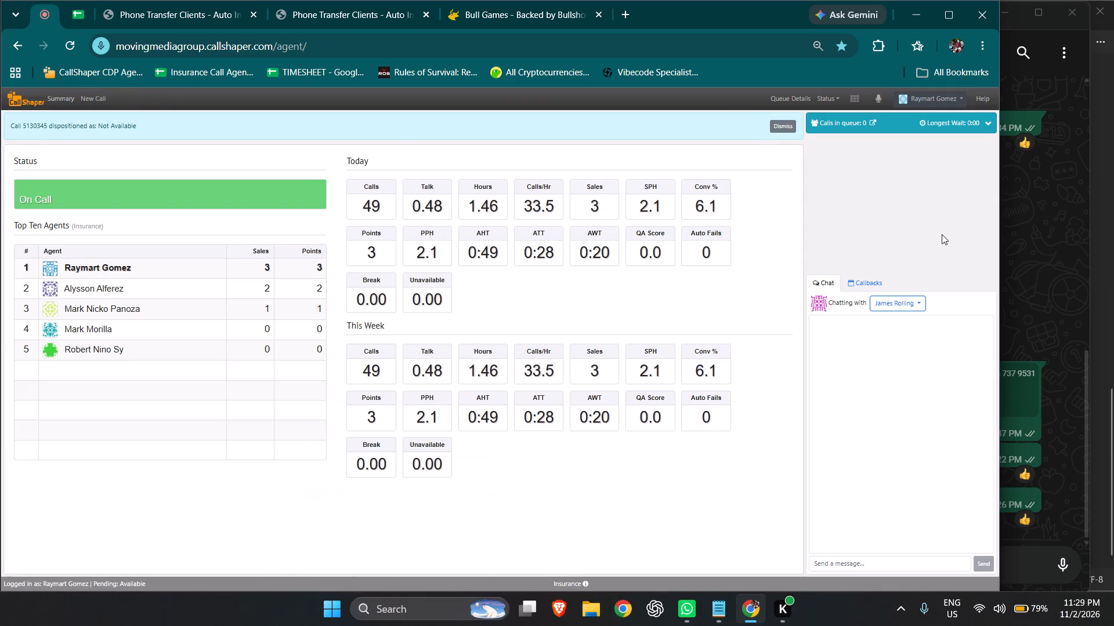
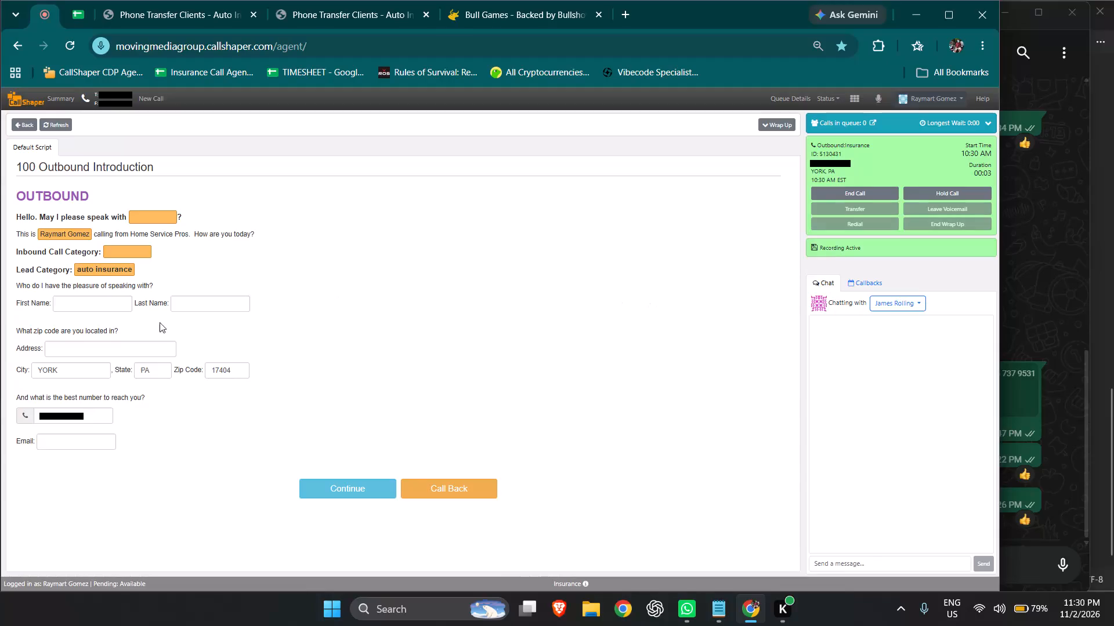
Enter "n/a" as the York auto insurance lead's first name, continue to Confirm Info and add the note "no contractor needed".
left_click(92, 308)
type("n/a")
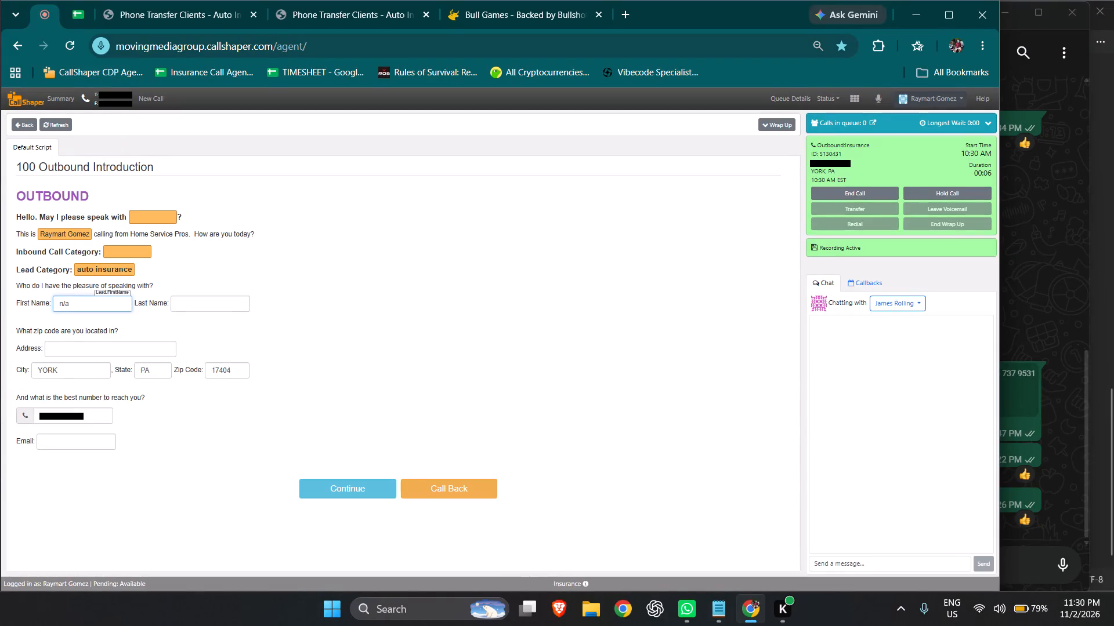
left_click(332, 479)
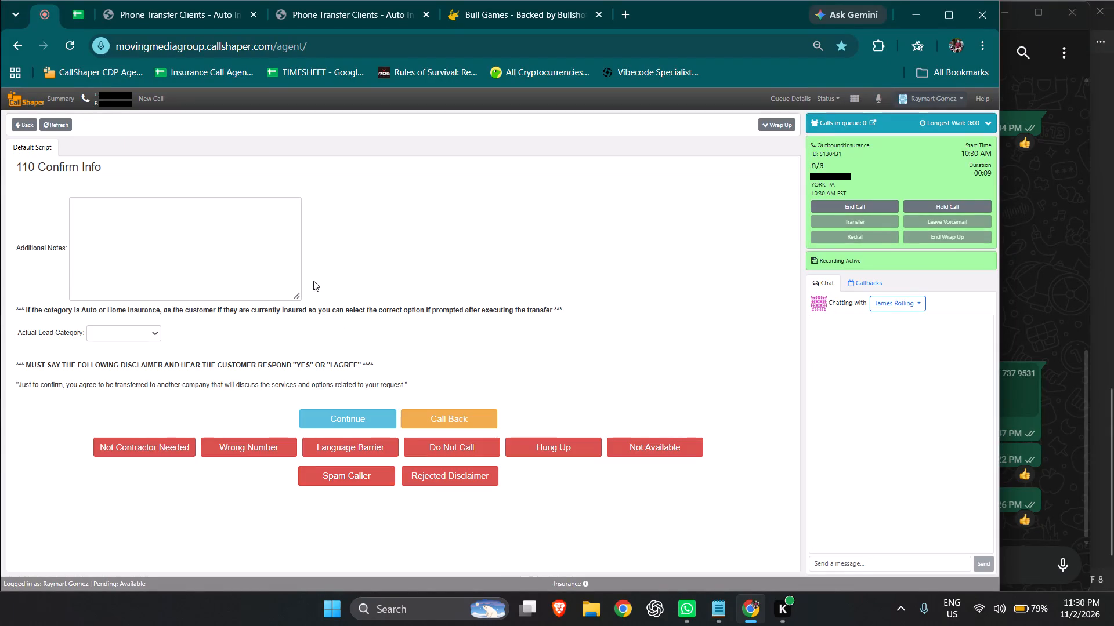
left_click(239, 251)
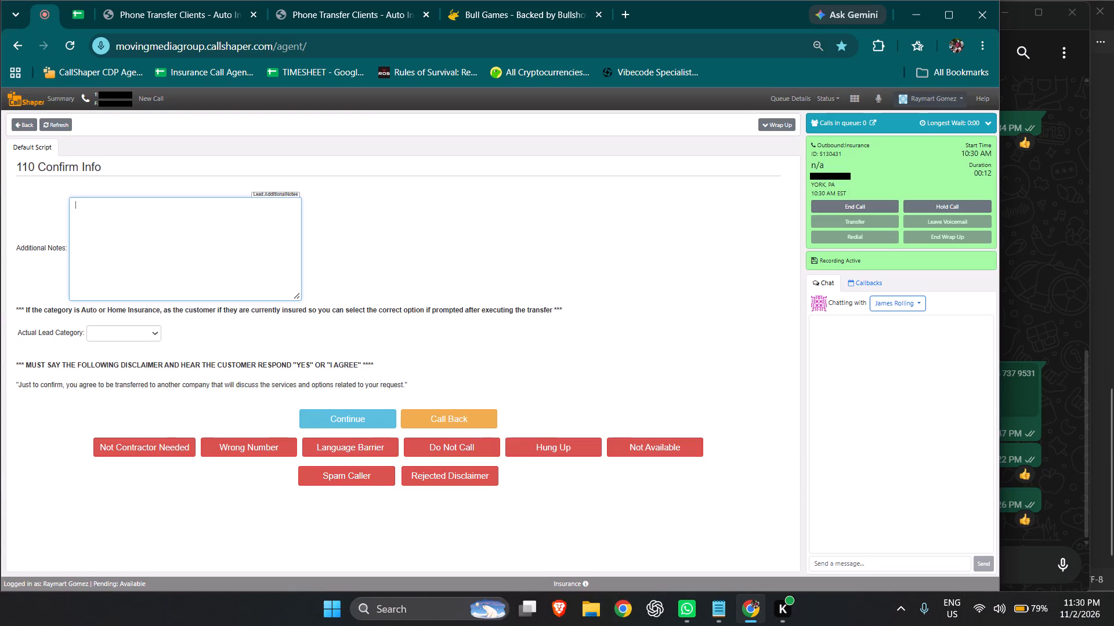
type("no contractor")
key("space")
type("needed")
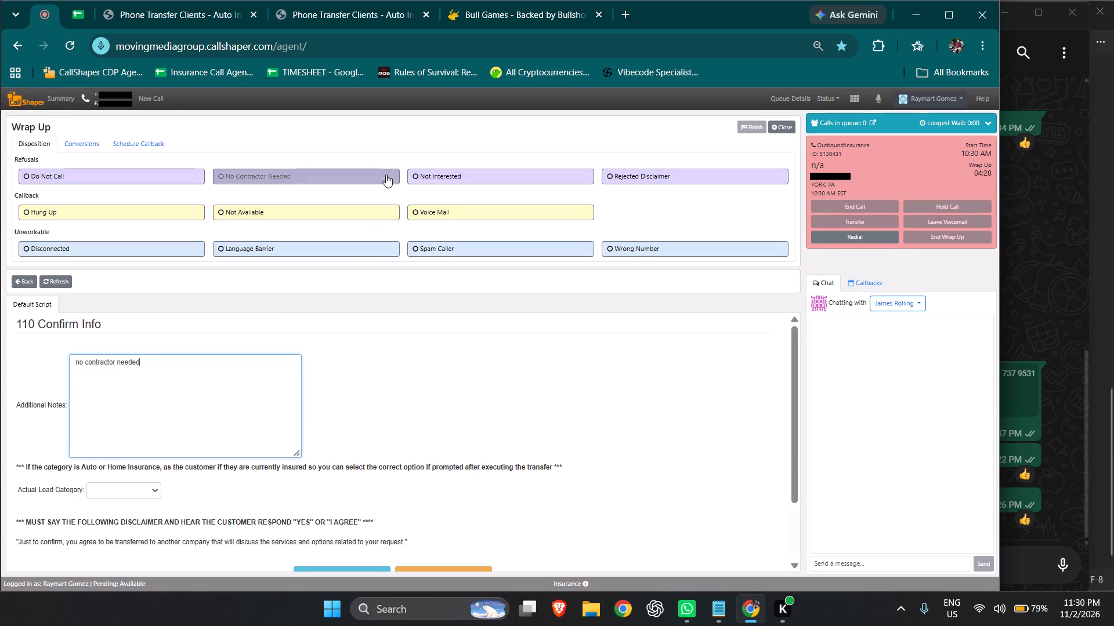
Disposition the York auto insurance call as No Contractor Needed, finish it and end wrap-up.
left_click(386, 174)
left_click(758, 122)
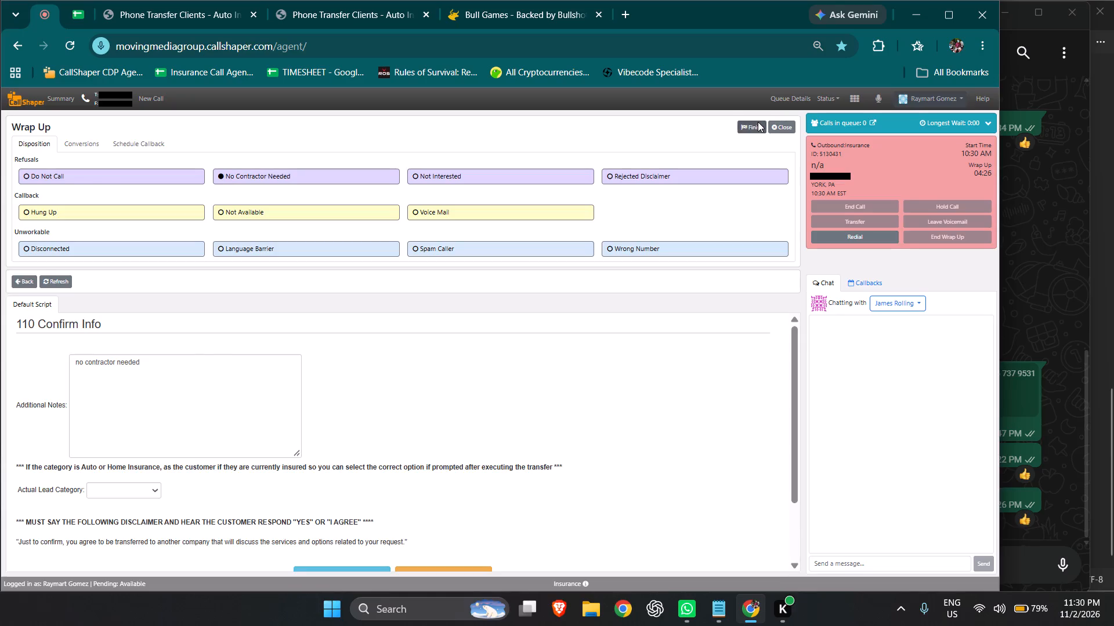
left_click(928, 230)
left_click(928, 235)
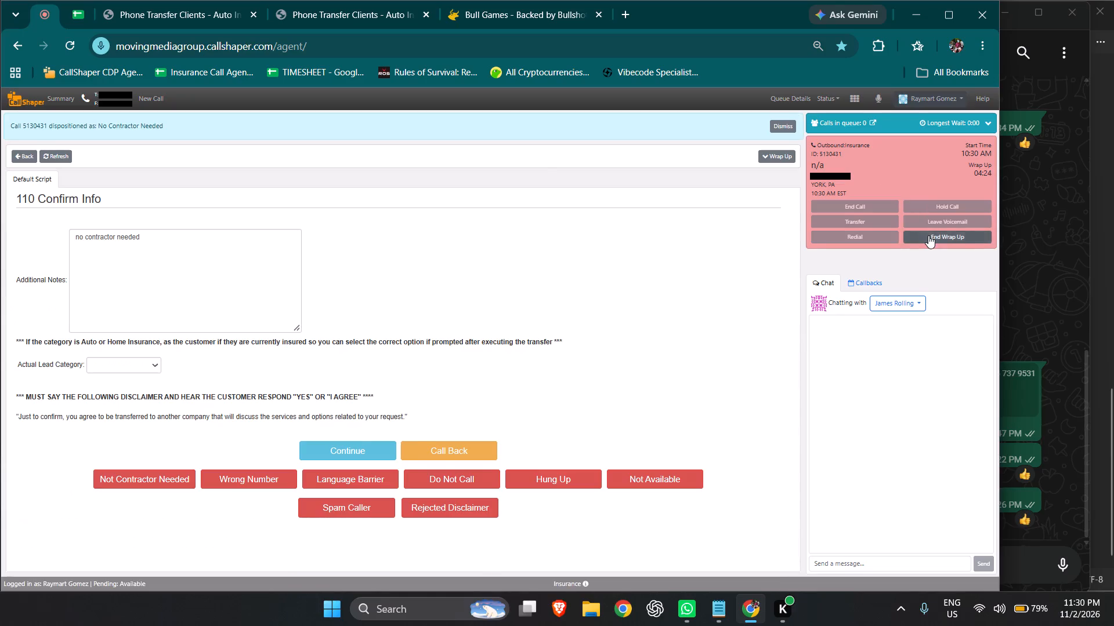
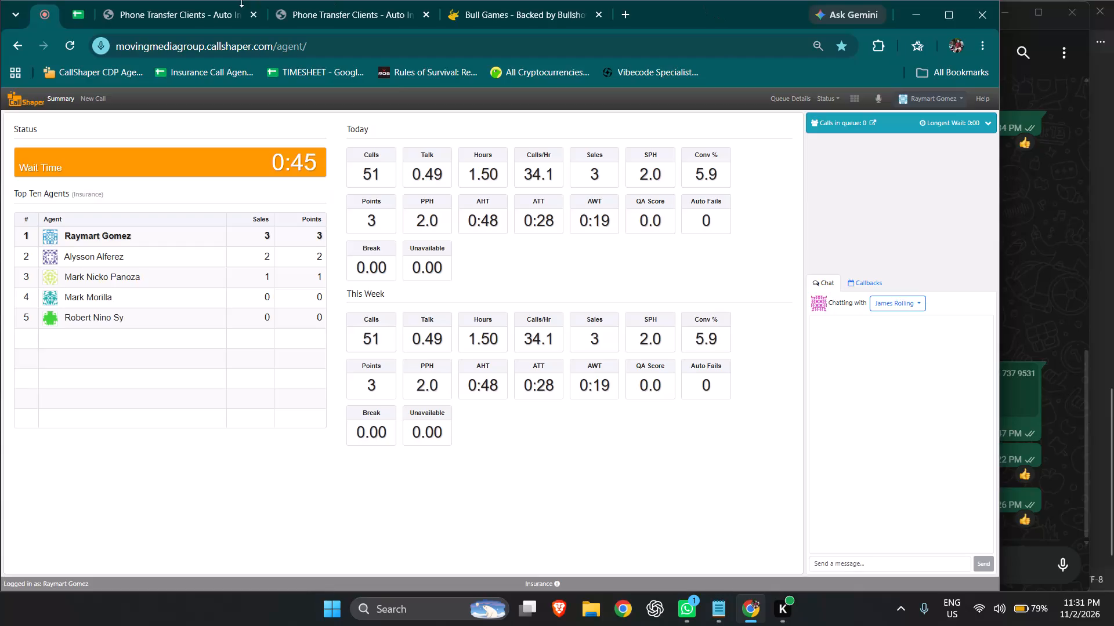
Check the break schedule in the Insurance Call Agent Schedule spreadsheet, and return to the CallShaper agent page.
left_click(84, 17)
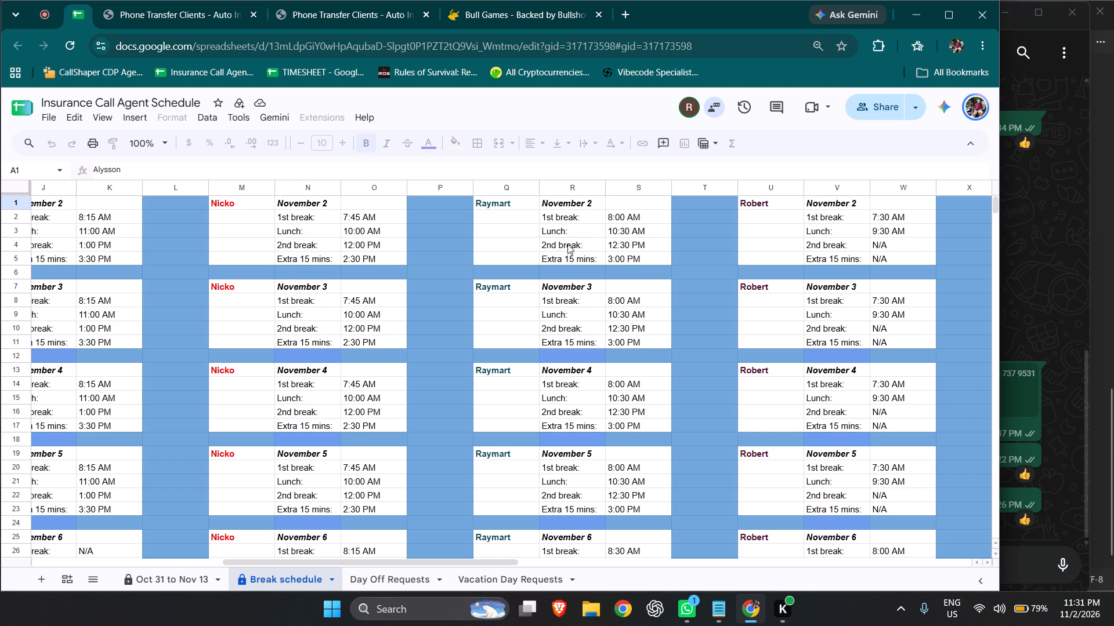
left_click(45, 25)
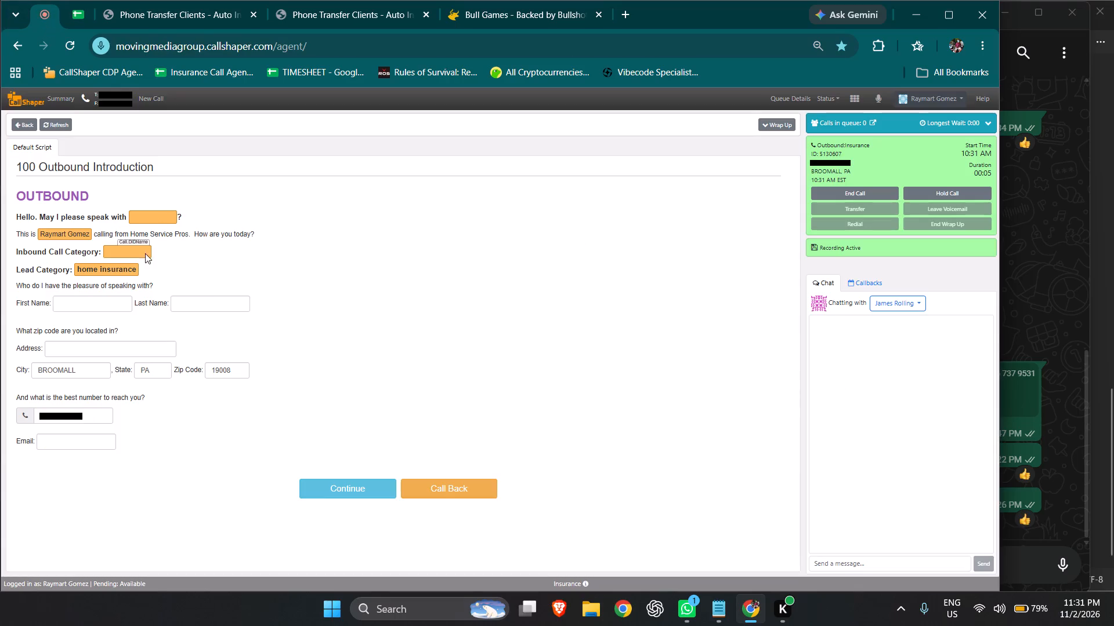
Enter "n.a" as the Broomall home insurance lead's first name, continue to Confirm Info and add the note "no contractor needd".
left_click_drag(85, 315, 95, 312)
left_click_drag(95, 312, 95, 305)
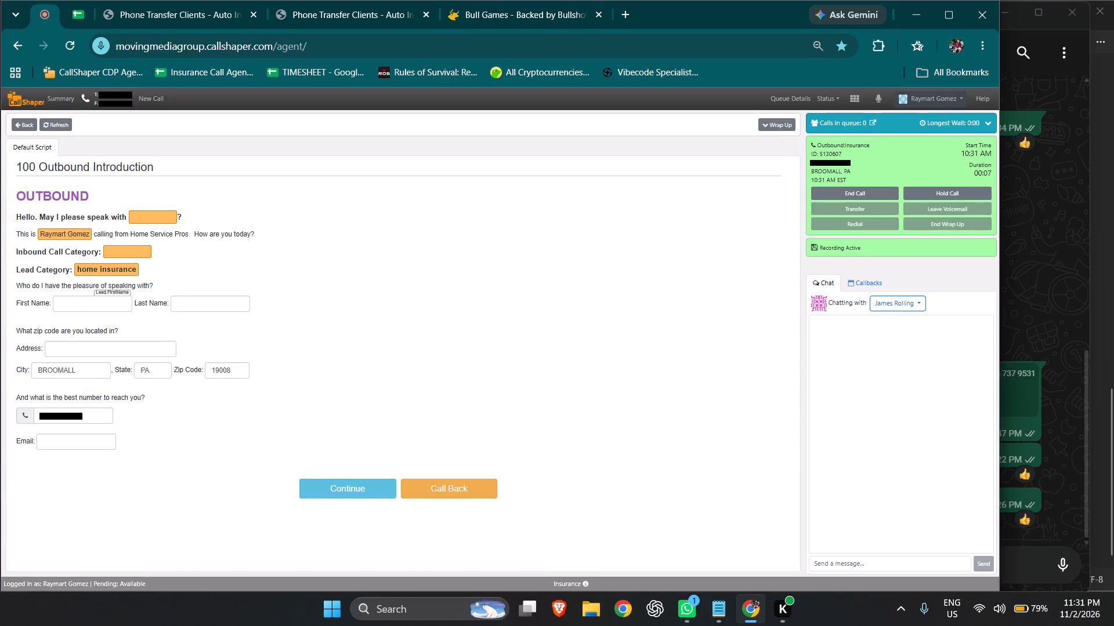
left_click(95, 305)
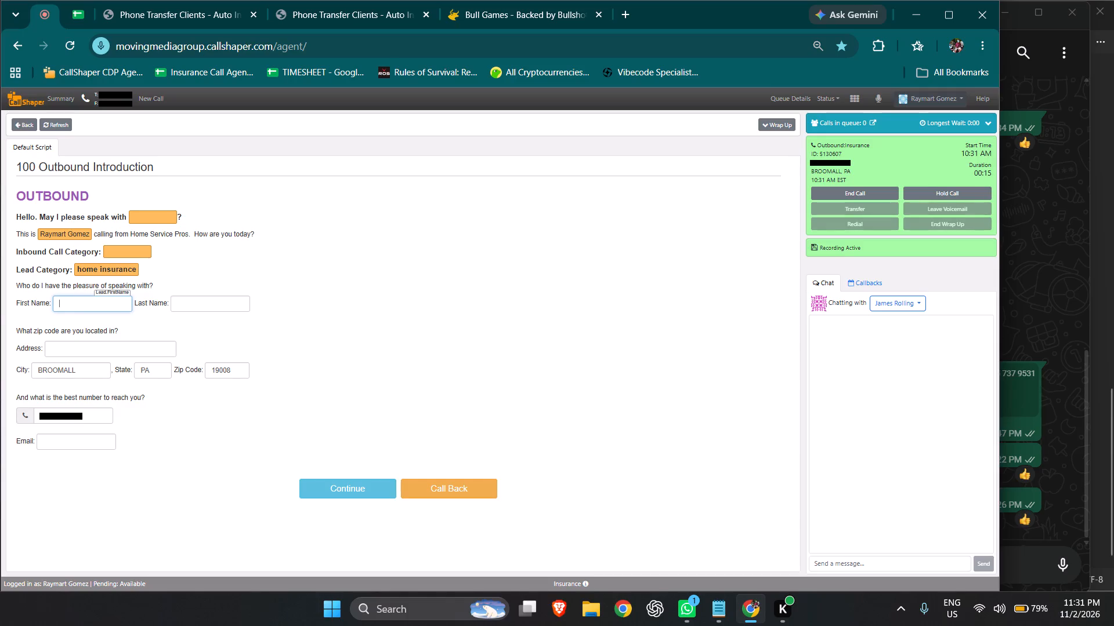
type("n.a")
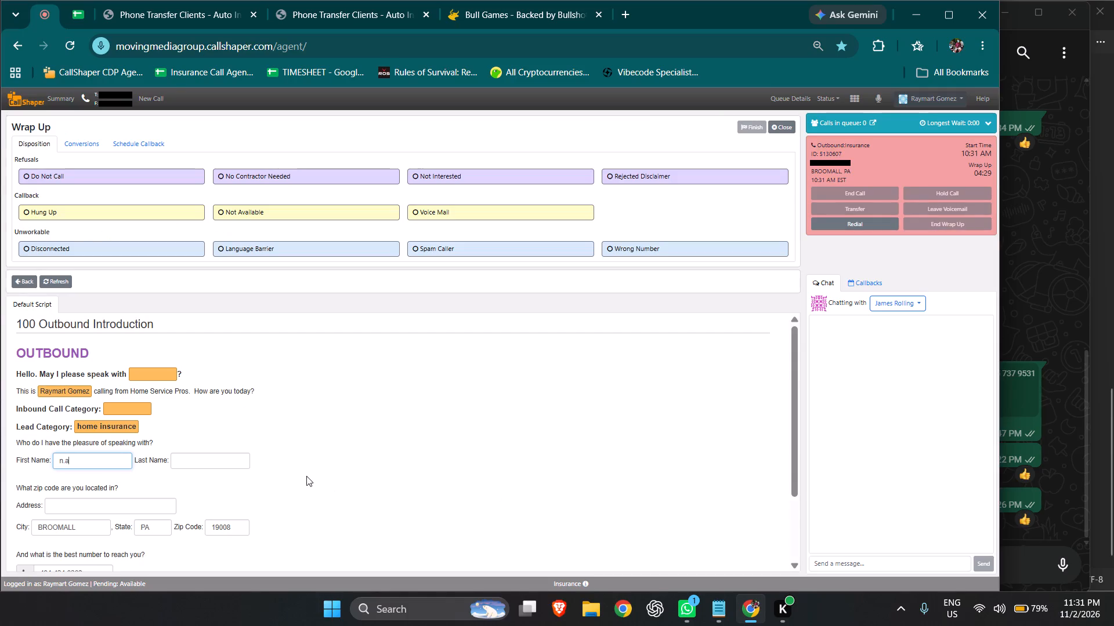
scroll(381, 430, "down", 2)
left_click(349, 544)
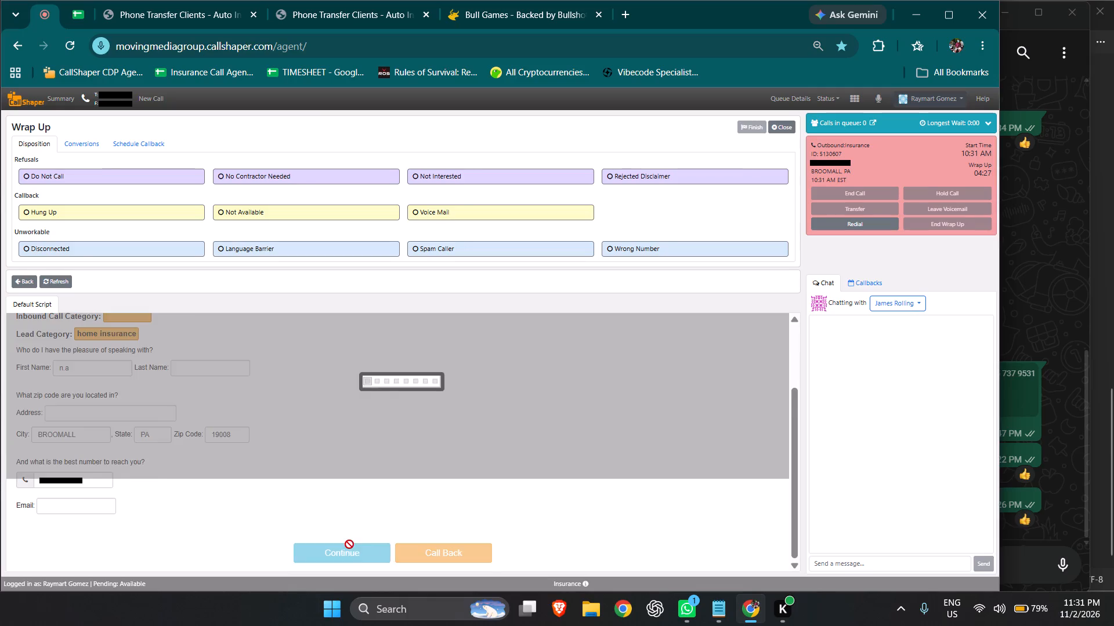
left_click(242, 396)
type("no contractor needd")
Disposition the Broomall home insurance call as No Contractor Needed, finish it and end wrap-up.
left_click(298, 180)
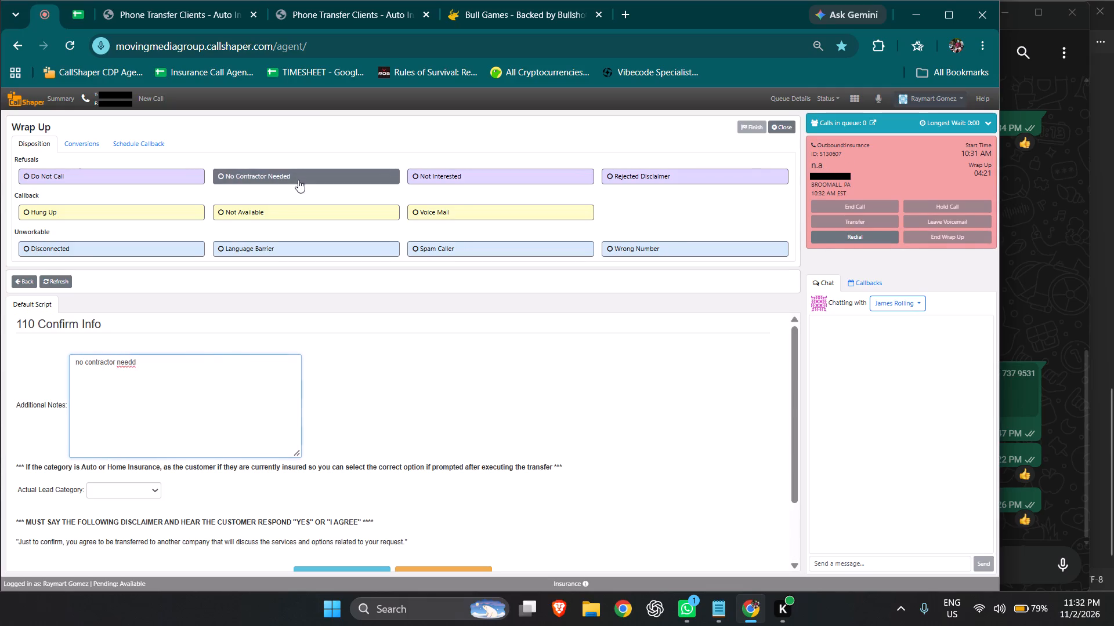
left_click(748, 129)
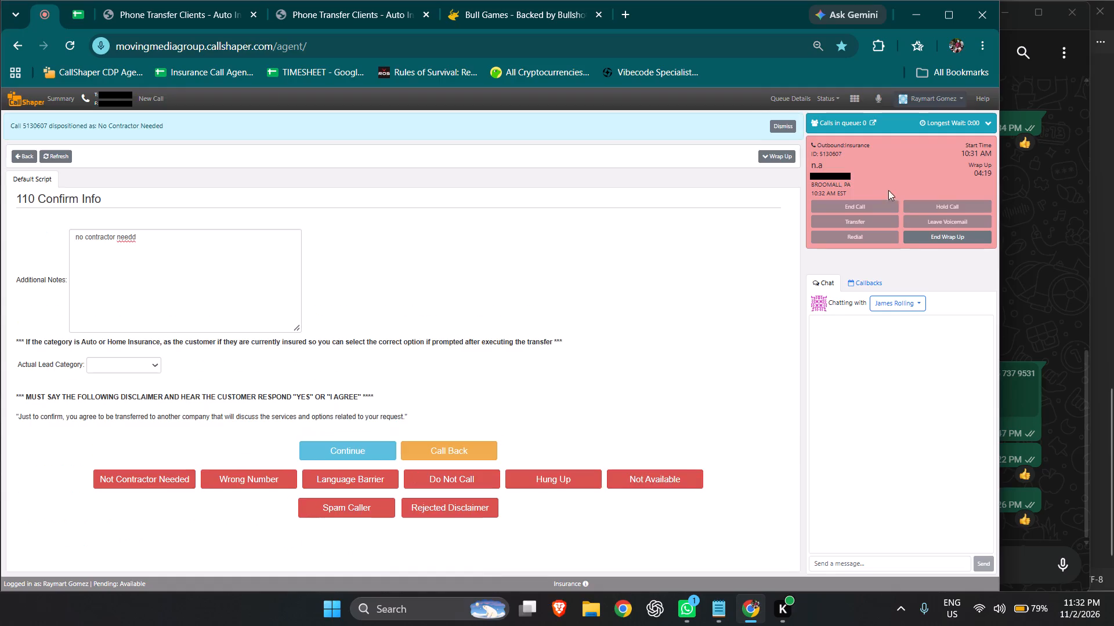
left_click(934, 242)
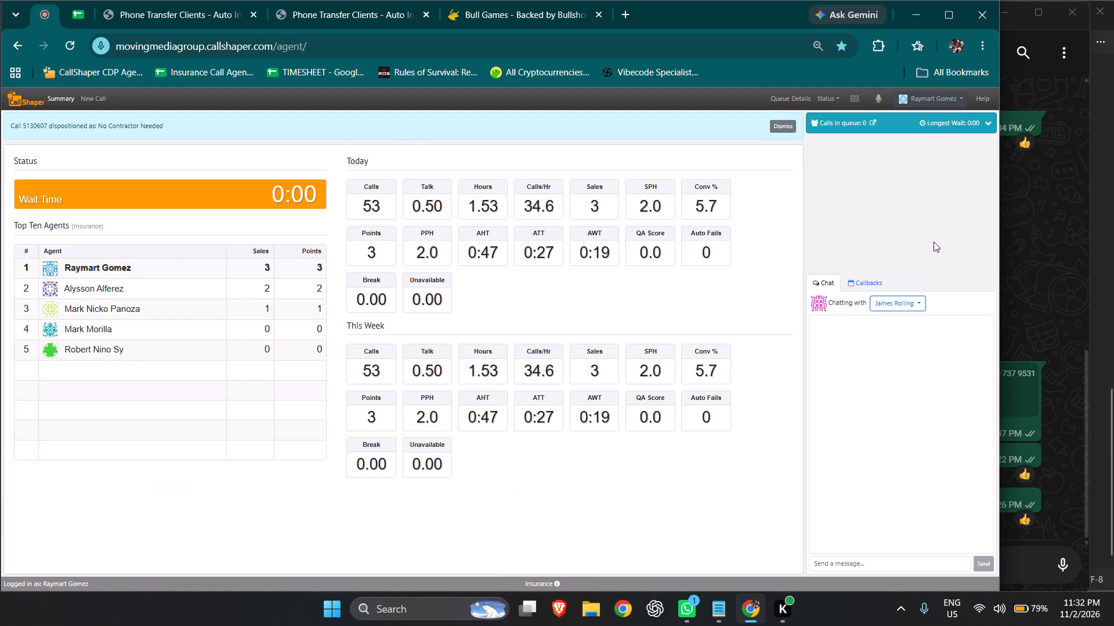
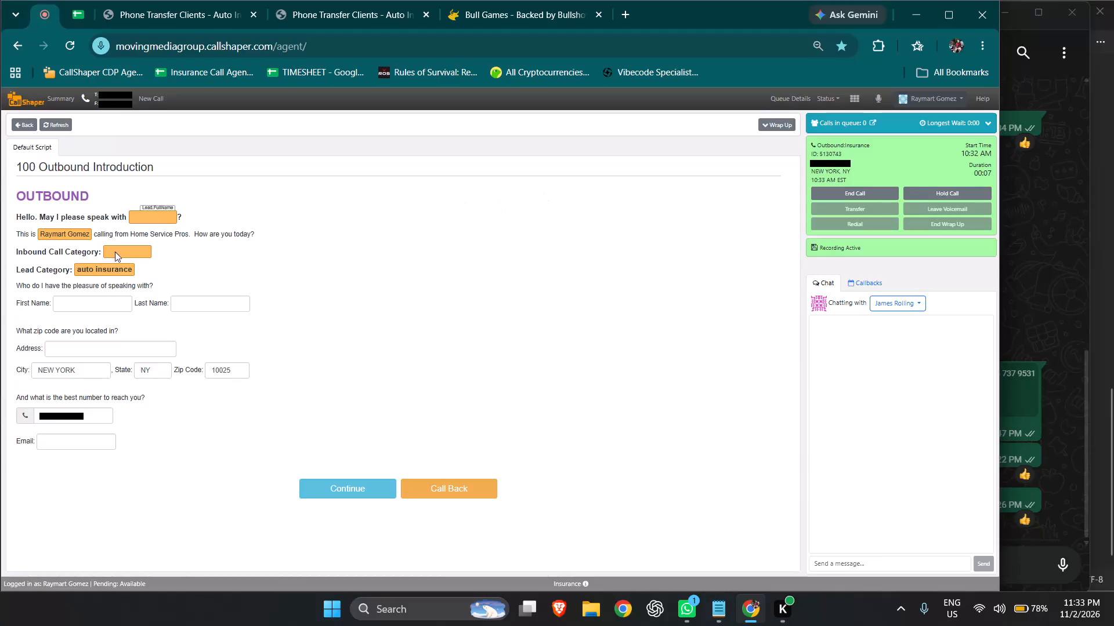
Enter "n/a" as the New York auto insurance lead's first name, continue to Confirm Info and add the note "no contractor needed".
left_click(72, 304)
type("n/a")
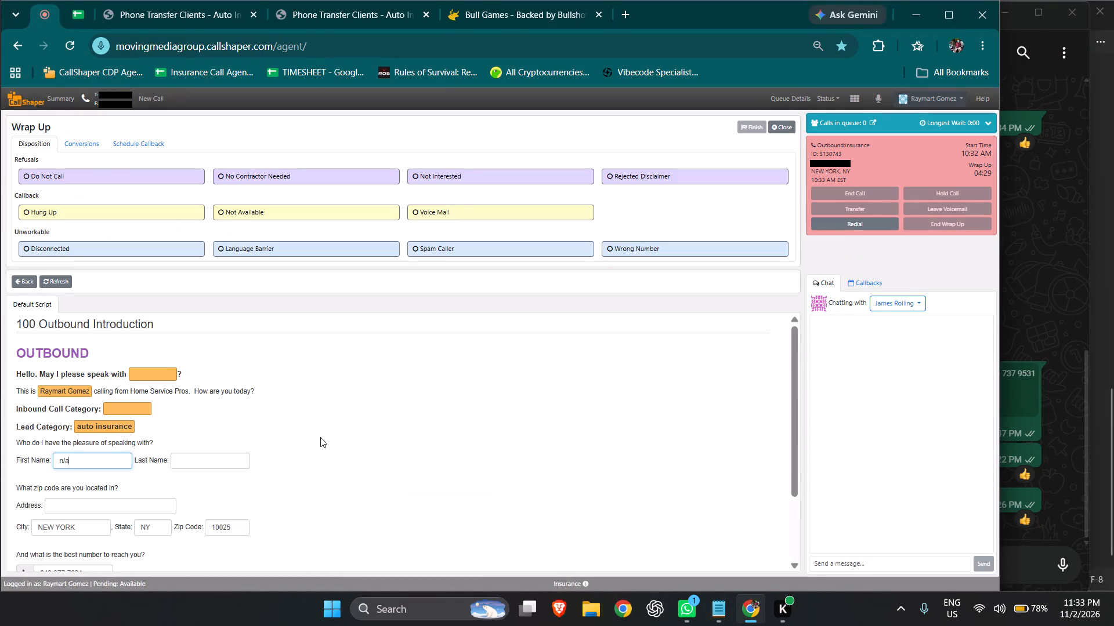
scroll(322, 439, "down", 3)
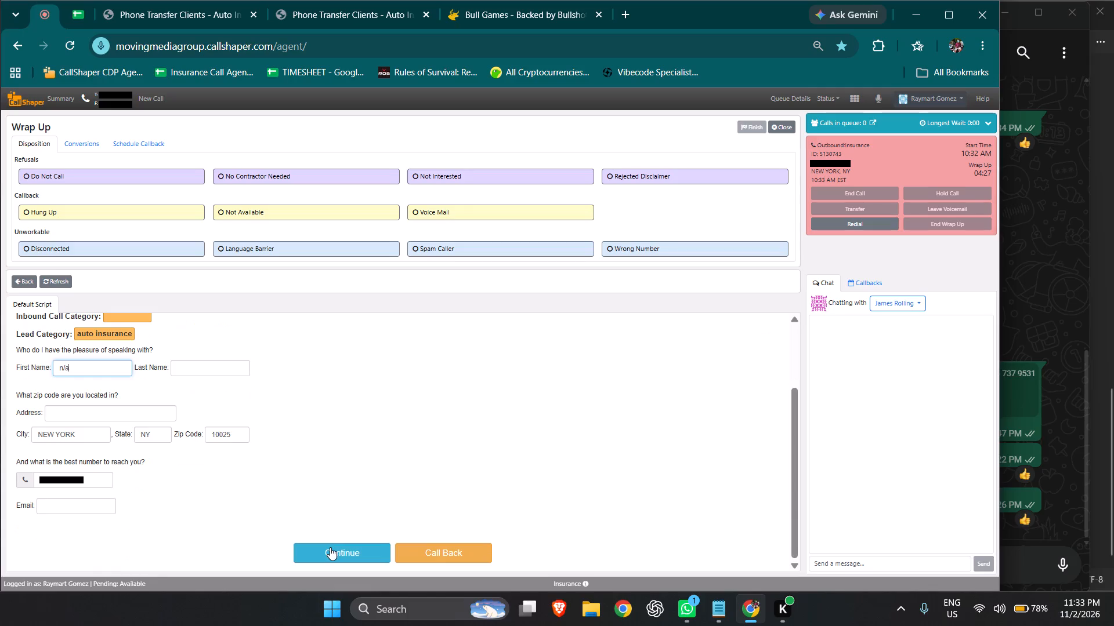
left_click(330, 547)
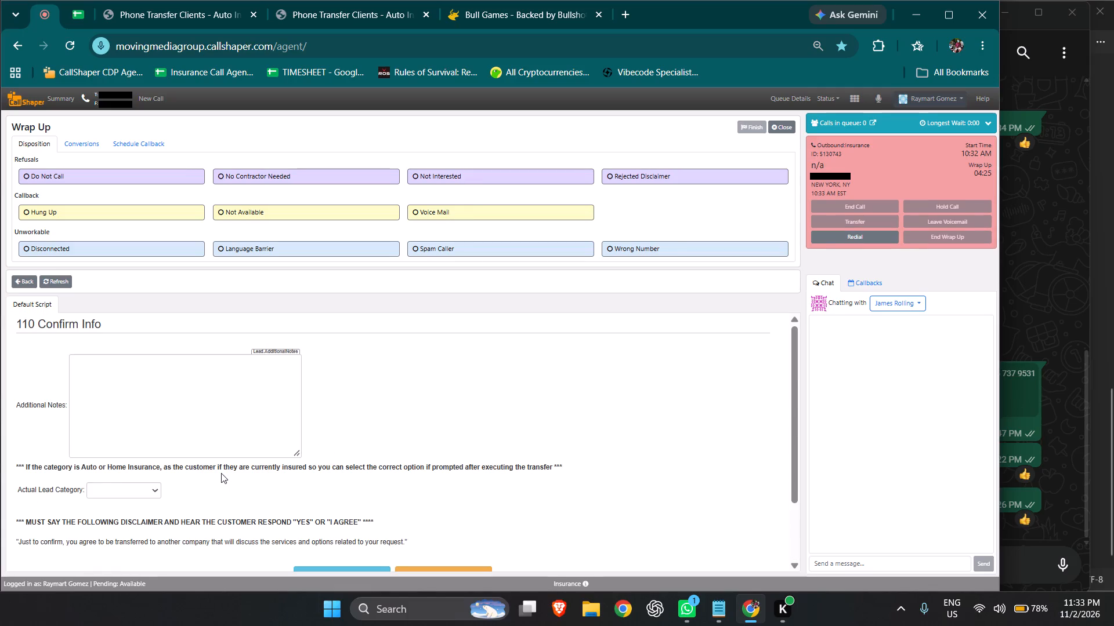
left_click(221, 473)
left_click(226, 441)
type("no contra")
type("ctor needed")
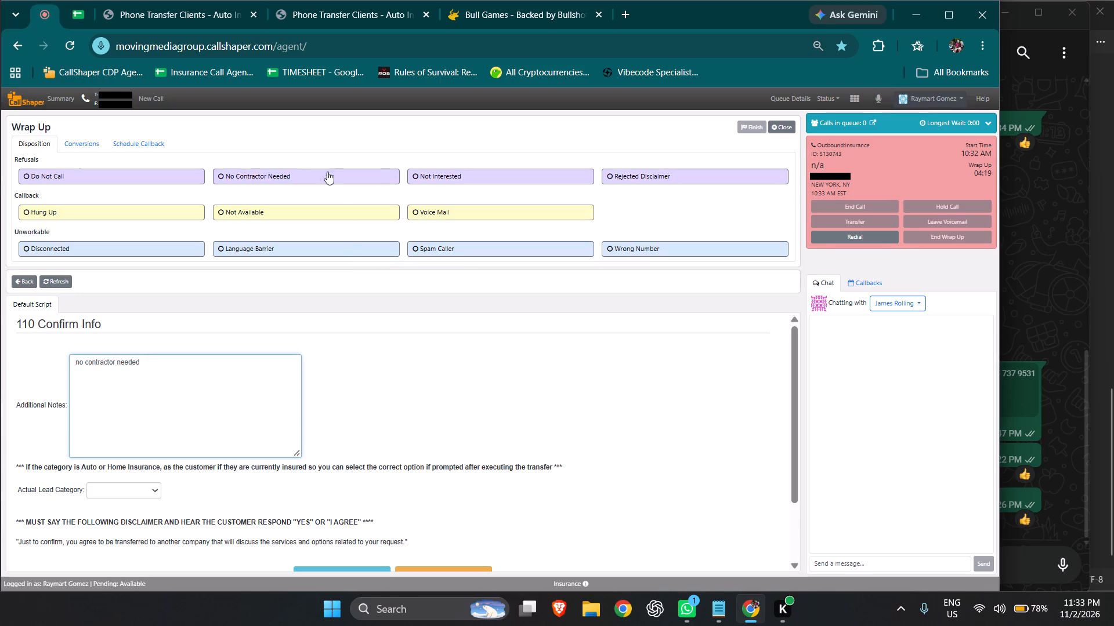
Disposition the New York auto insurance call as No Contractor Needed, finish it and end wrap-up.
left_click(327, 173)
left_click(751, 122)
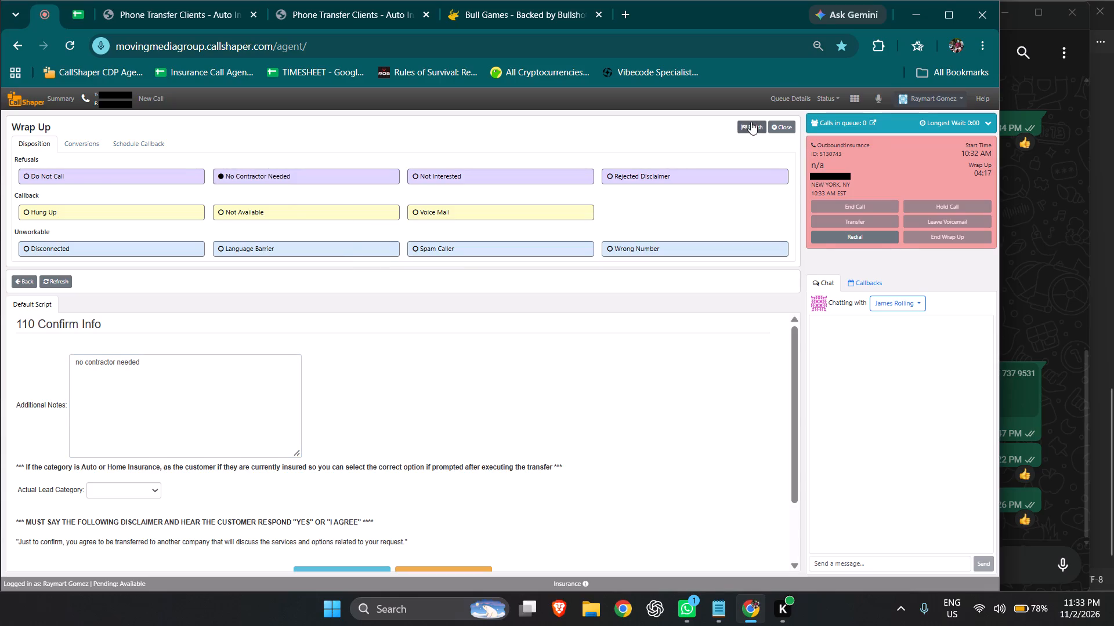
left_click(941, 236)
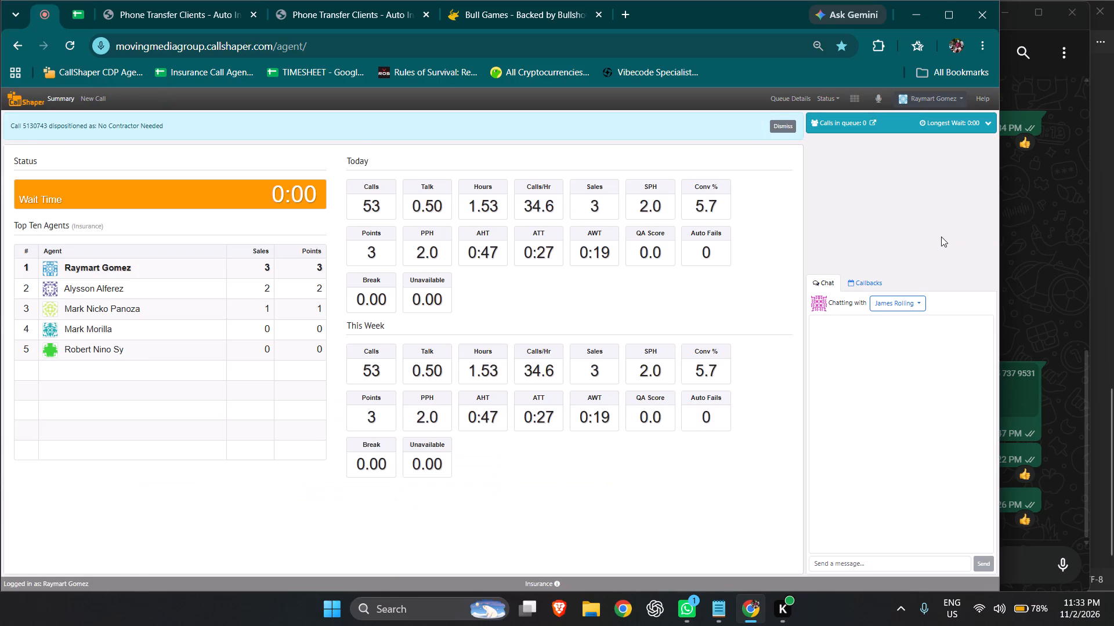
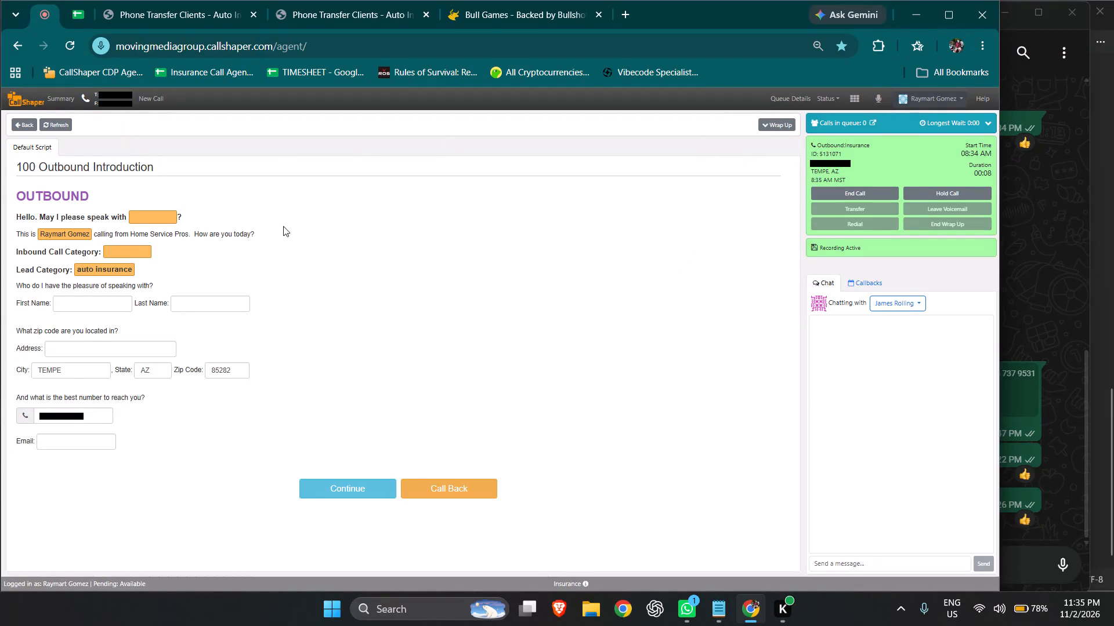
Enter "Elena" as the Tempe, AZ auto insurance lead's first name in the outbound introduction.
left_click(111, 299)
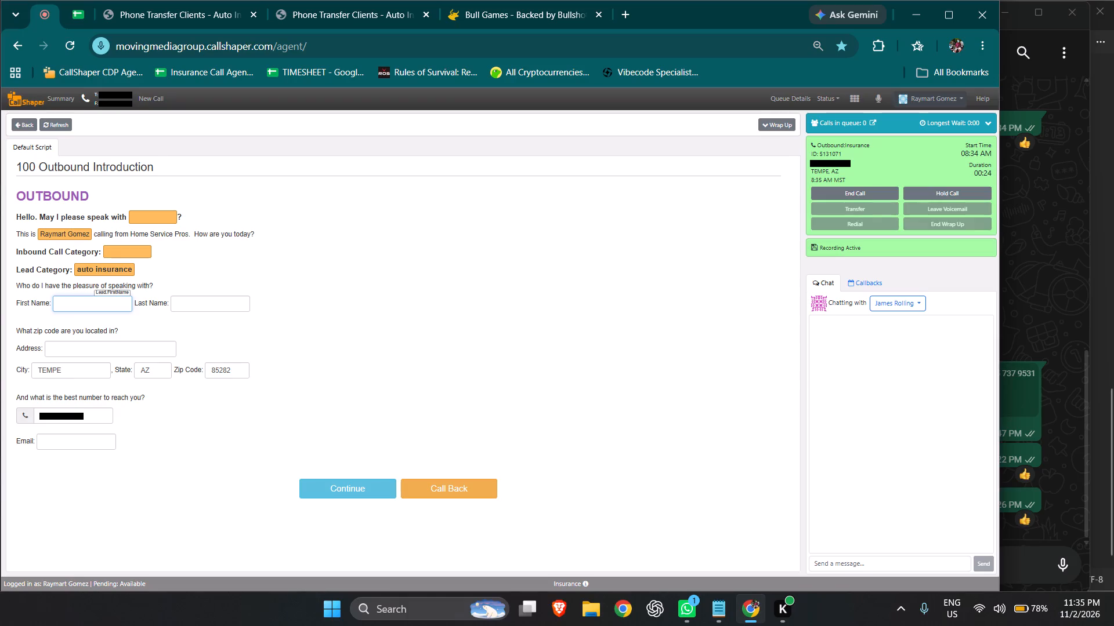
type("Elena")
double_click(227, 377)
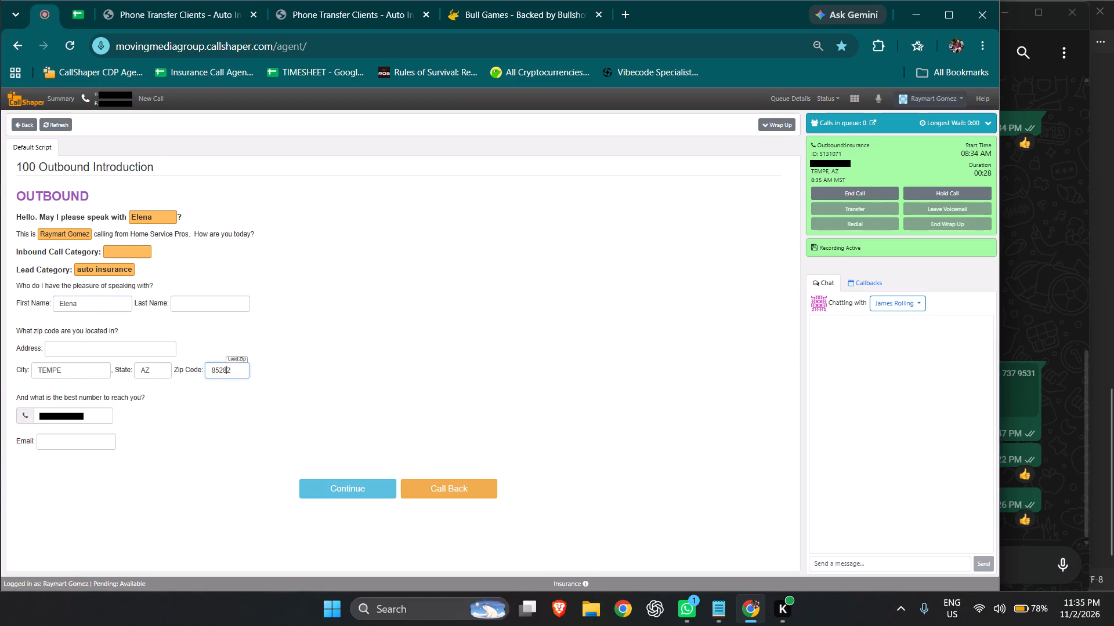
key("ctrl+c")
left_click(1113, 243)
left_click(885, 252)
scroll(885, 252, "down", 6)
double_click(848, 186)
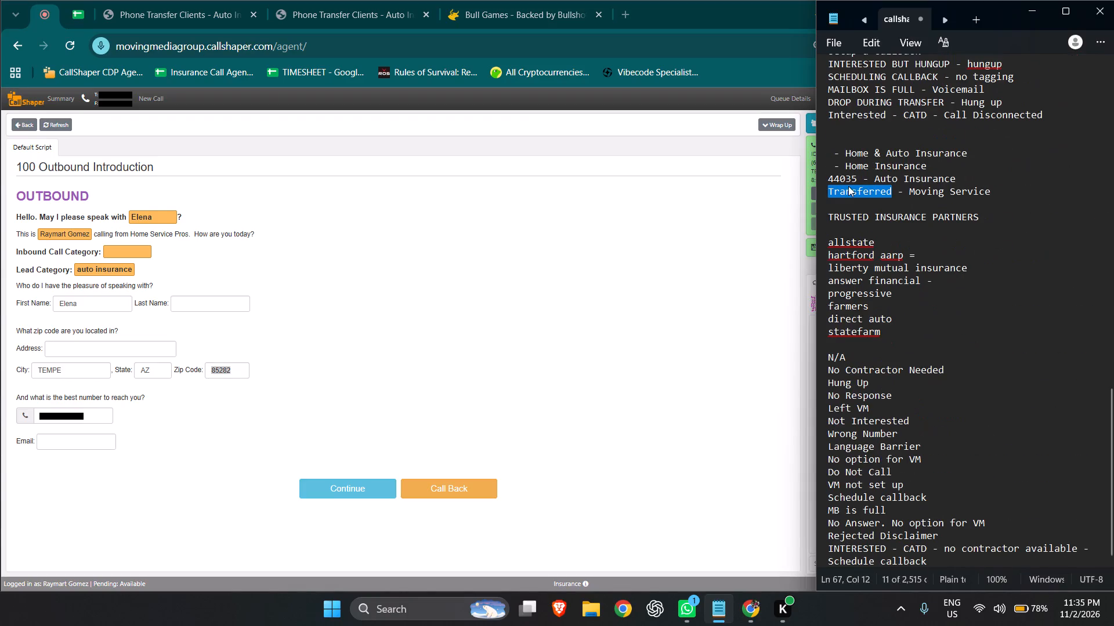
double_click(848, 179)
key("ctrl+v")
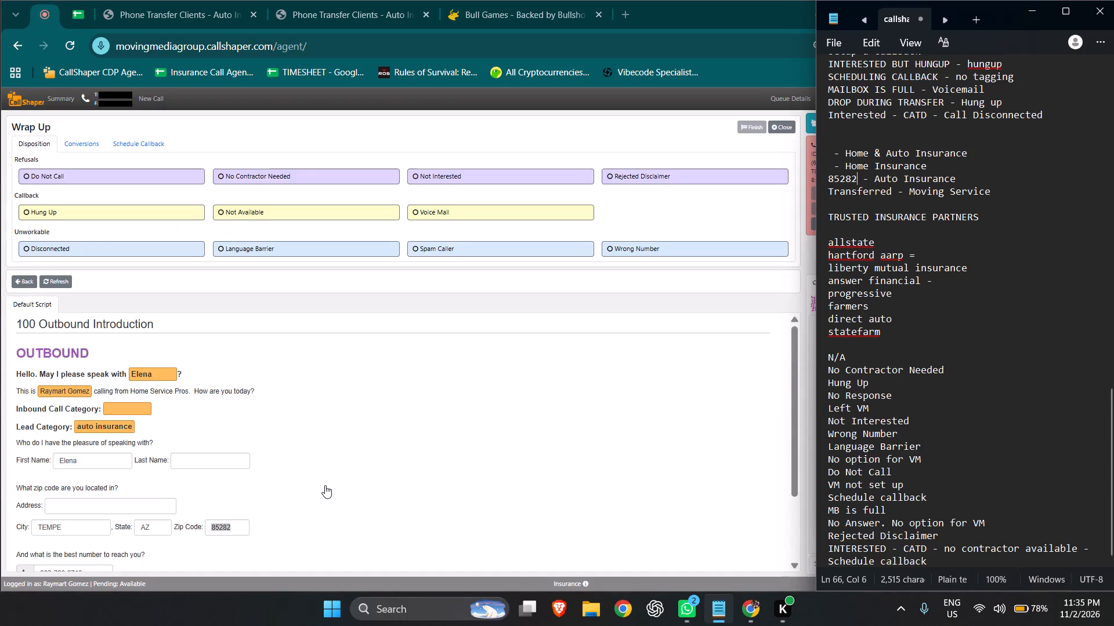
Continue the CallShaper script to Confirm Info and add the note "Schedule callback", copied from the Notepad list.
scroll(330, 494, "down", 2)
left_click(323, 552)
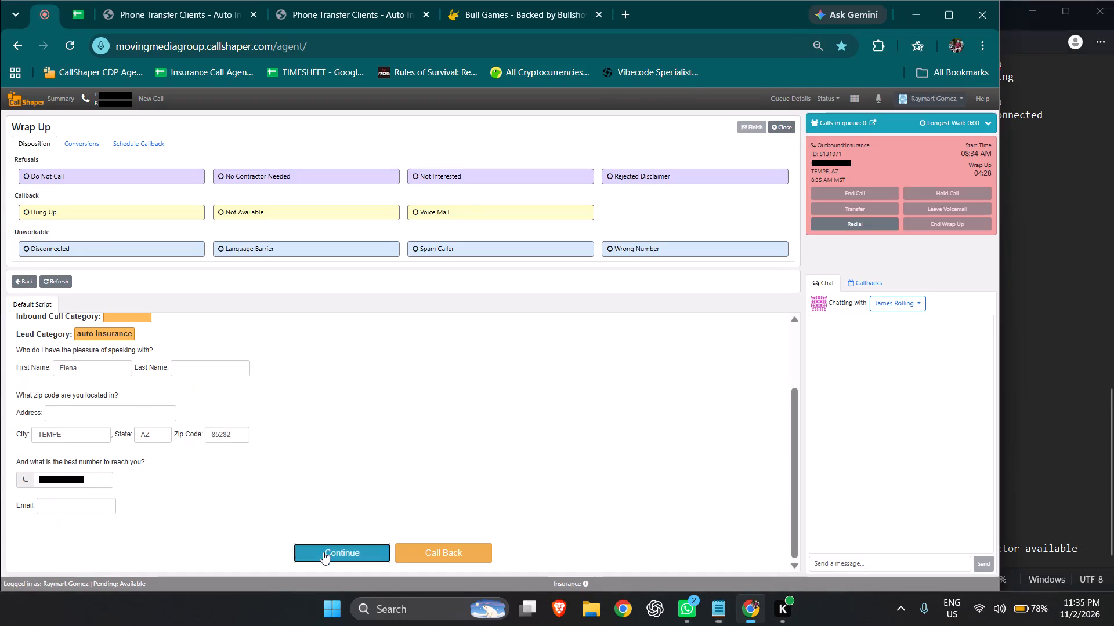
left_click(167, 395)
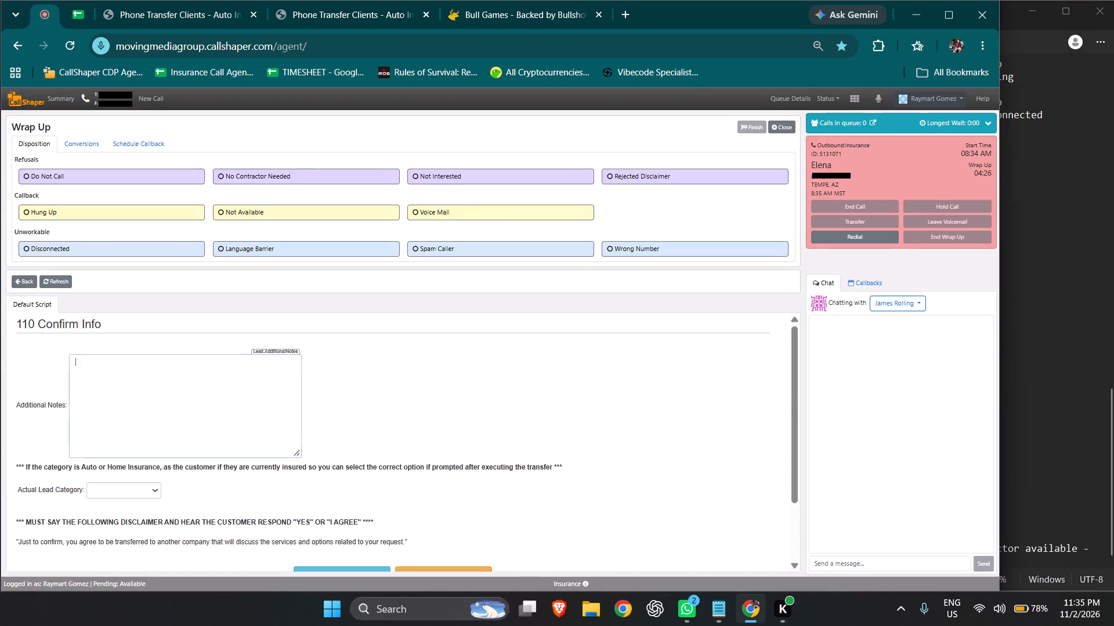
left_click(1034, 334)
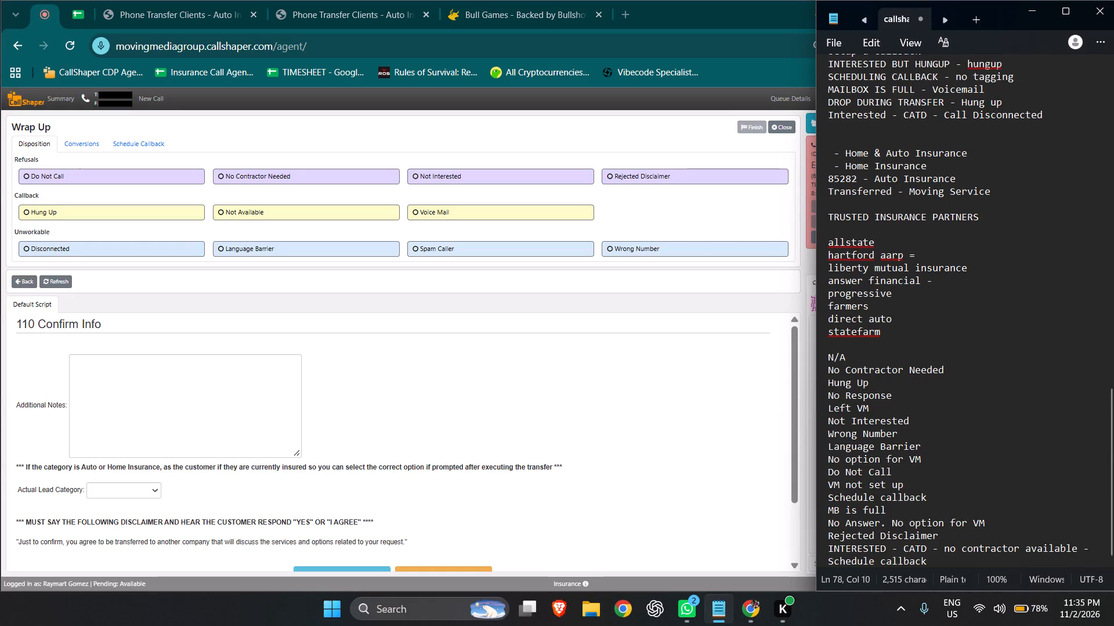
left_click(820, 502)
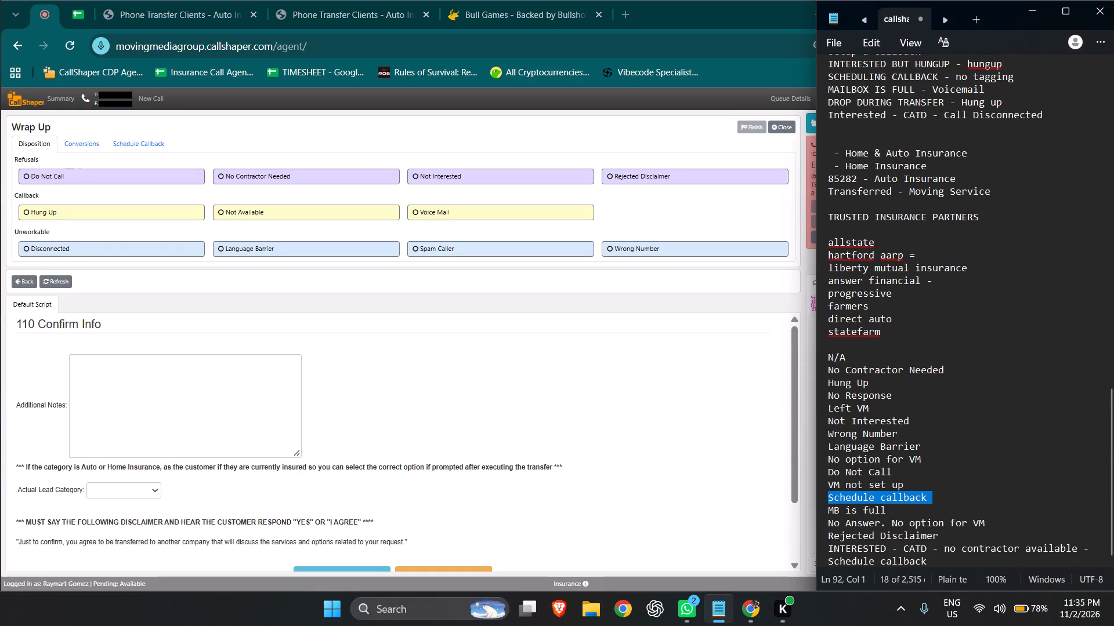
key("ctrl+c")
left_click(231, 416)
key("ctrl+v")
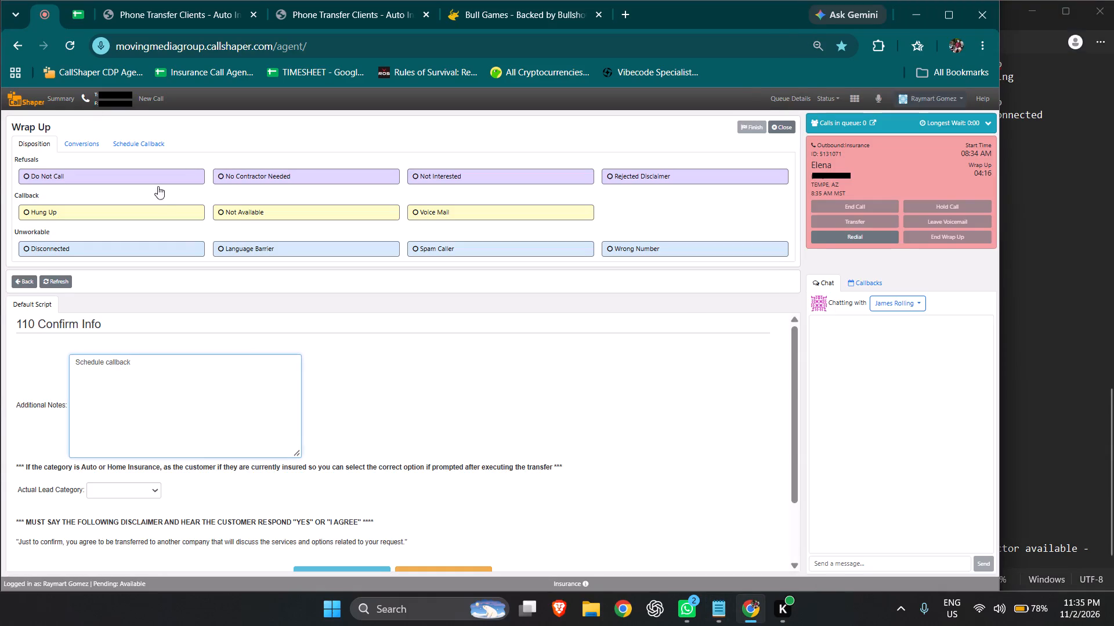
Schedule the Tempe lead's callback for 12:00 pm Mountain - Arizona time on 11/02/2026, finish the call and end wrap-up.
left_click(156, 142)
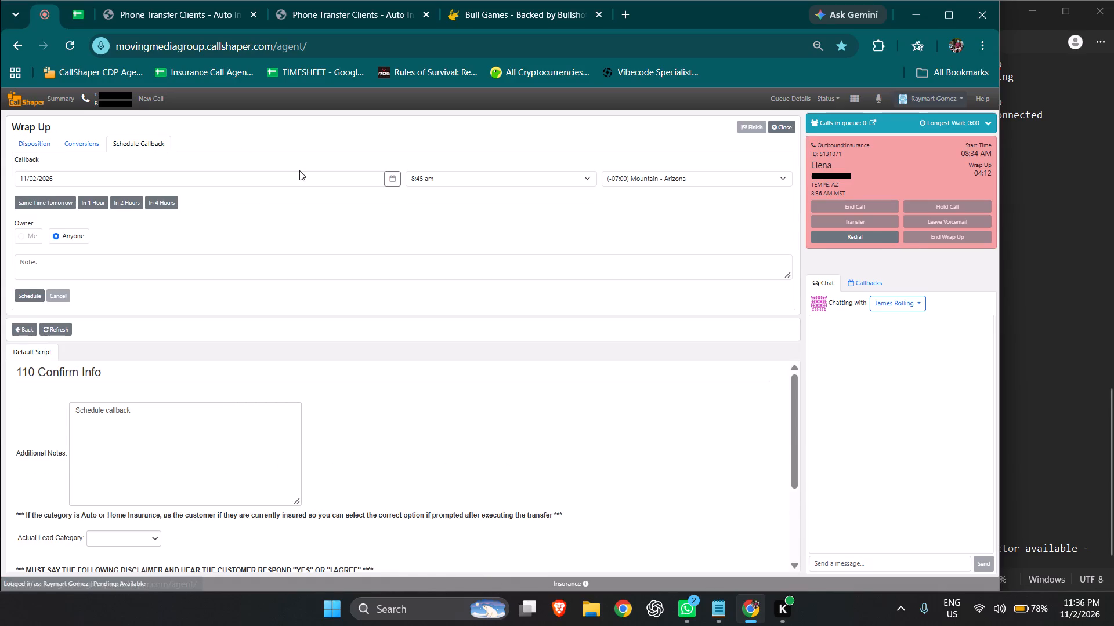
left_click(445, 176)
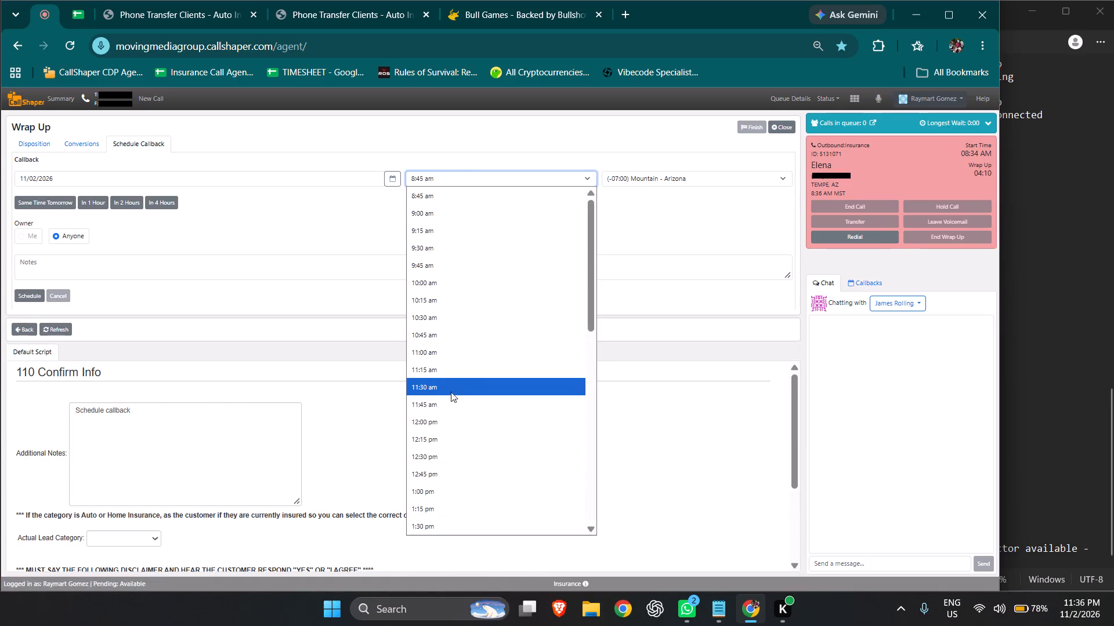
left_click(448, 426)
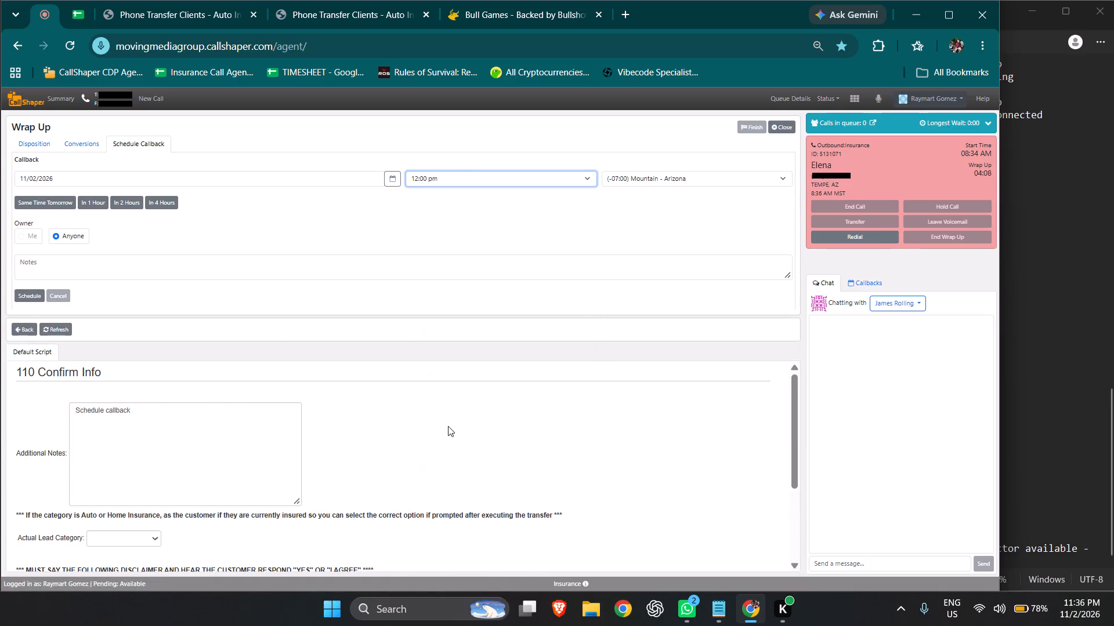
left_click(27, 299)
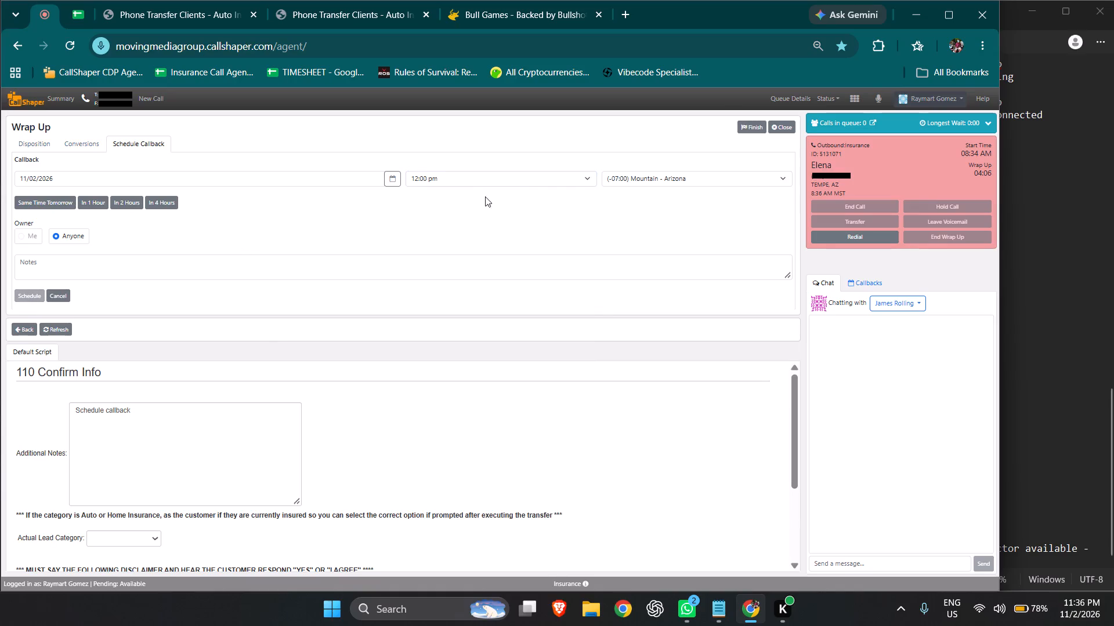
left_click(744, 126)
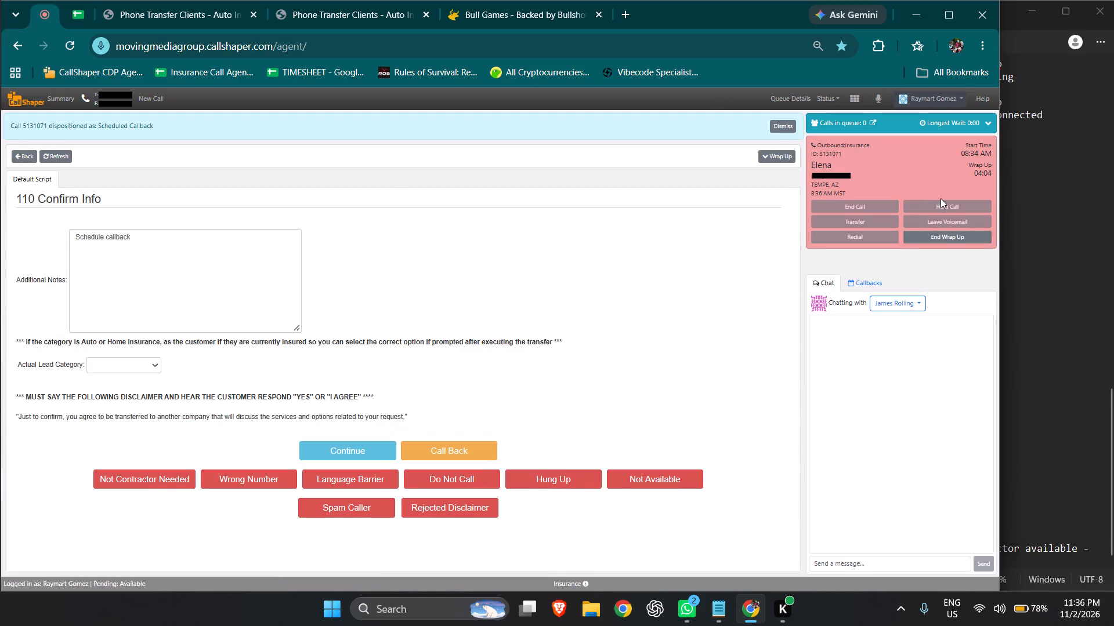
left_click(940, 239)
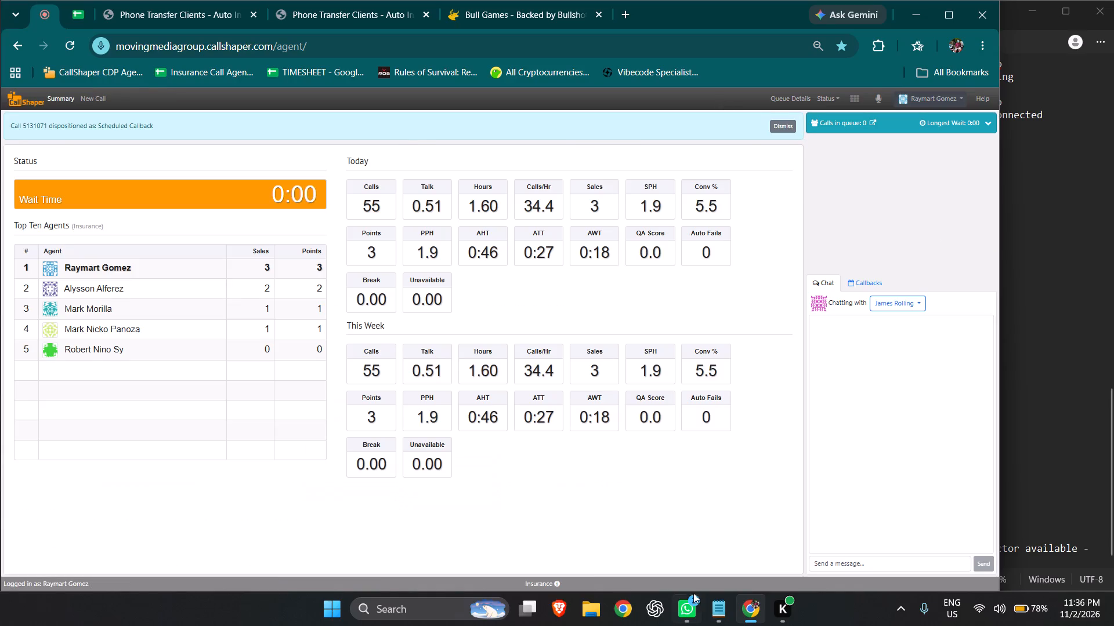
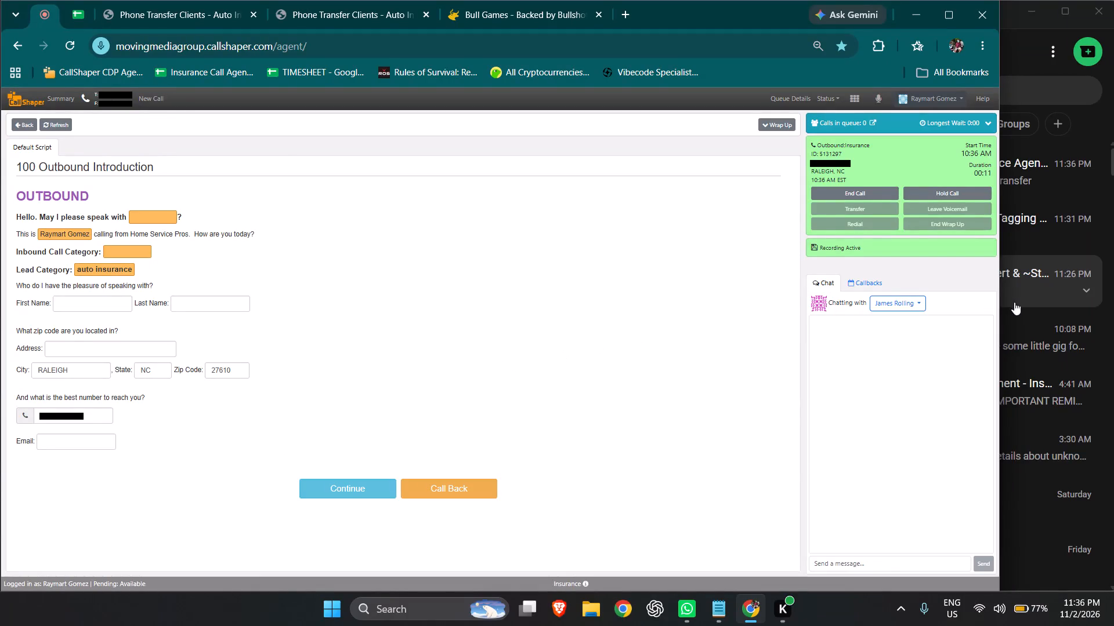
Enter "n/a" as the Raleigh, NC auto insurance lead's first name in the outbound introduction.
left_click_drag(1003, 302, 1051, 290)
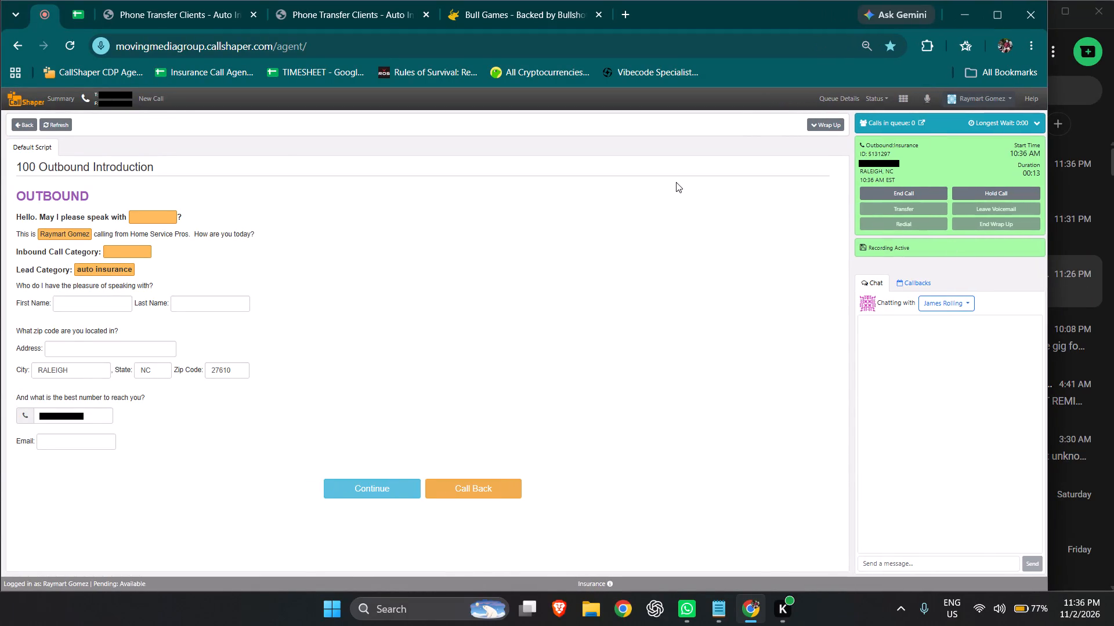
left_click(63, 302)
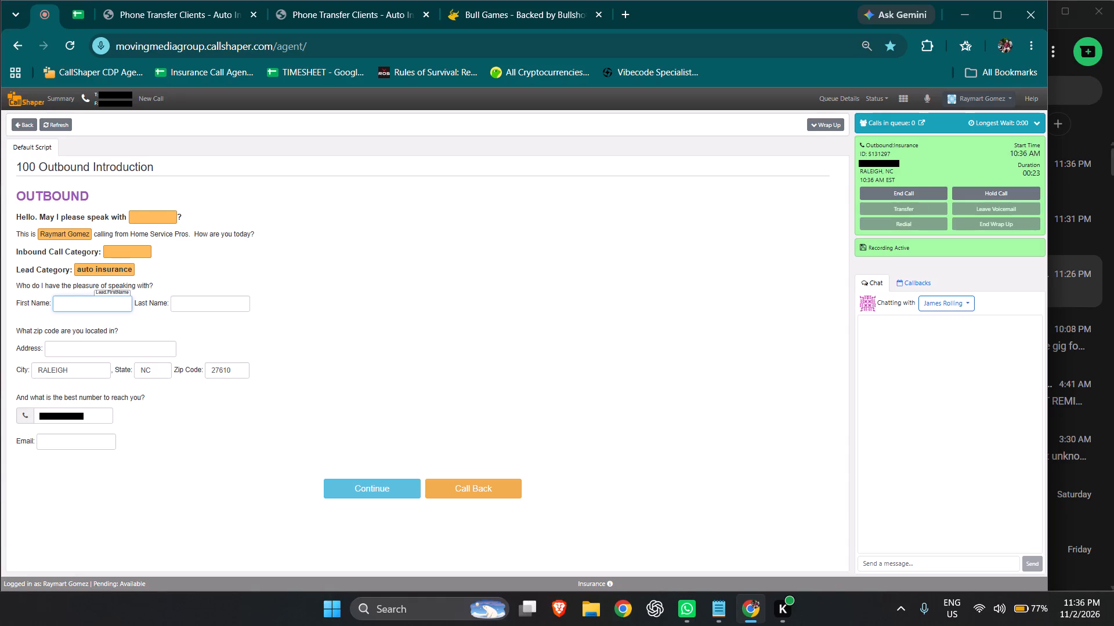
type("n/a")
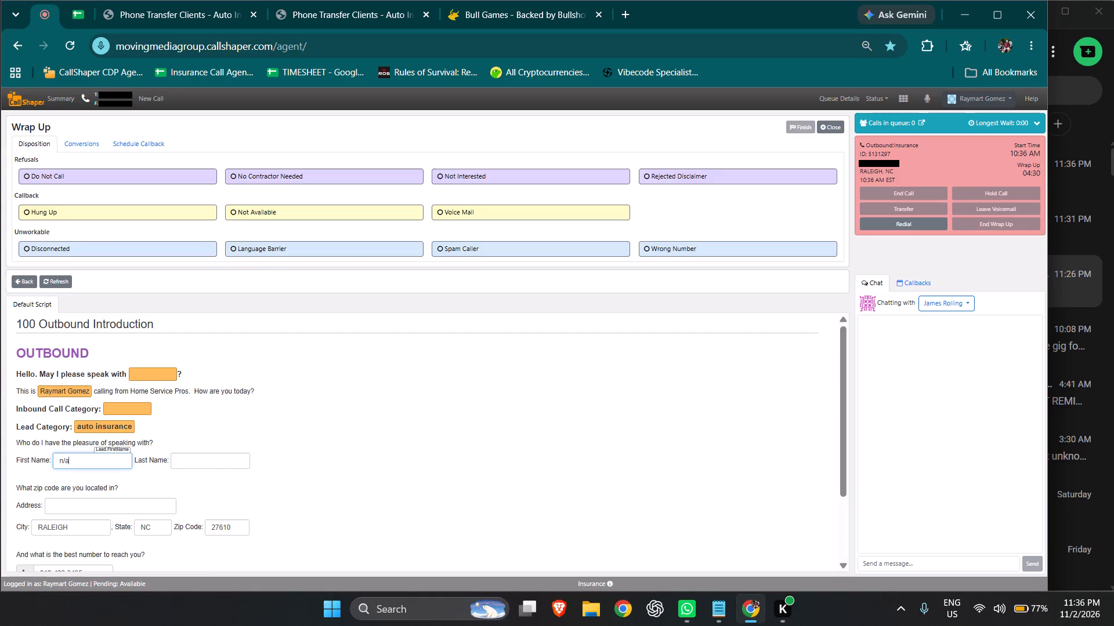
Continue the call script to Confirm Info and enter "no contractor needed" in the additional notes.
scroll(172, 407, "down", 2)
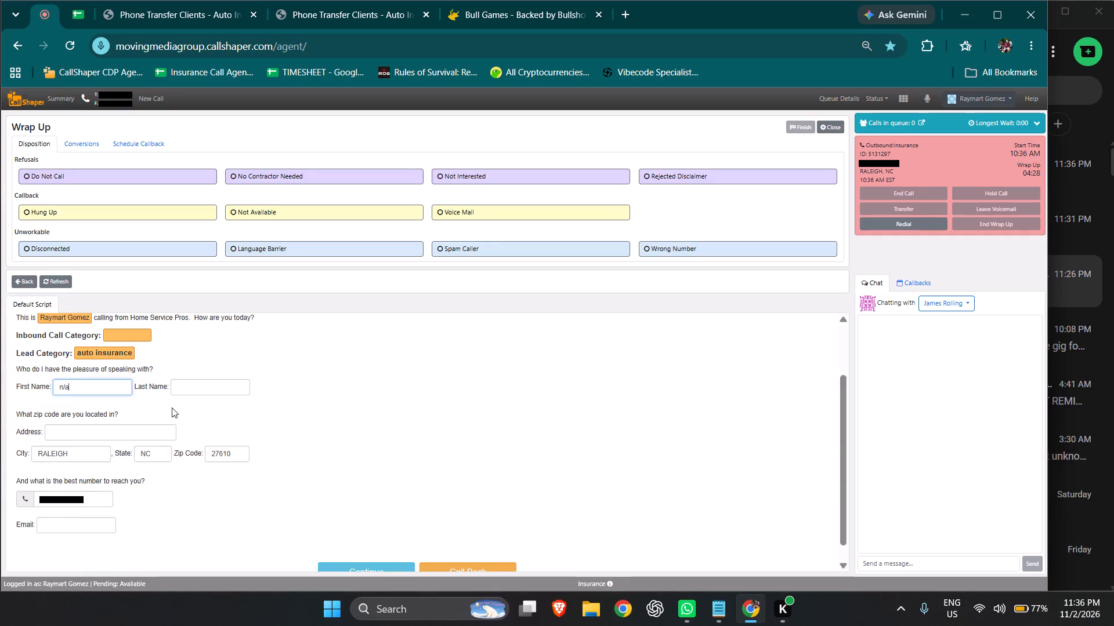
scroll(172, 407, "down", 2)
left_click(338, 546)
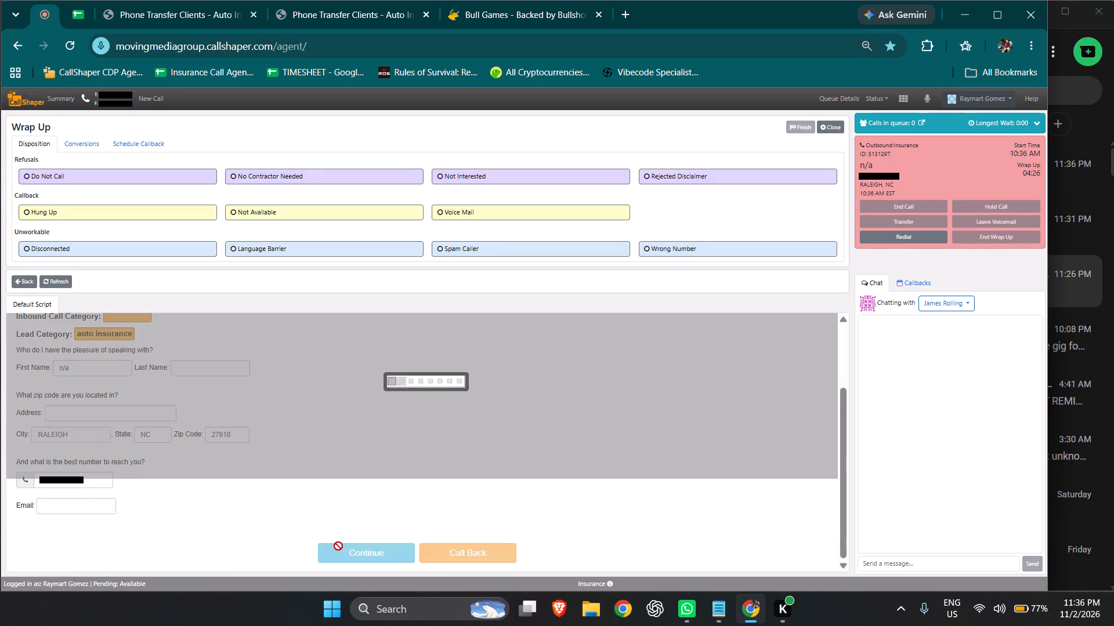
left_click(227, 431)
type("no contractor needed")
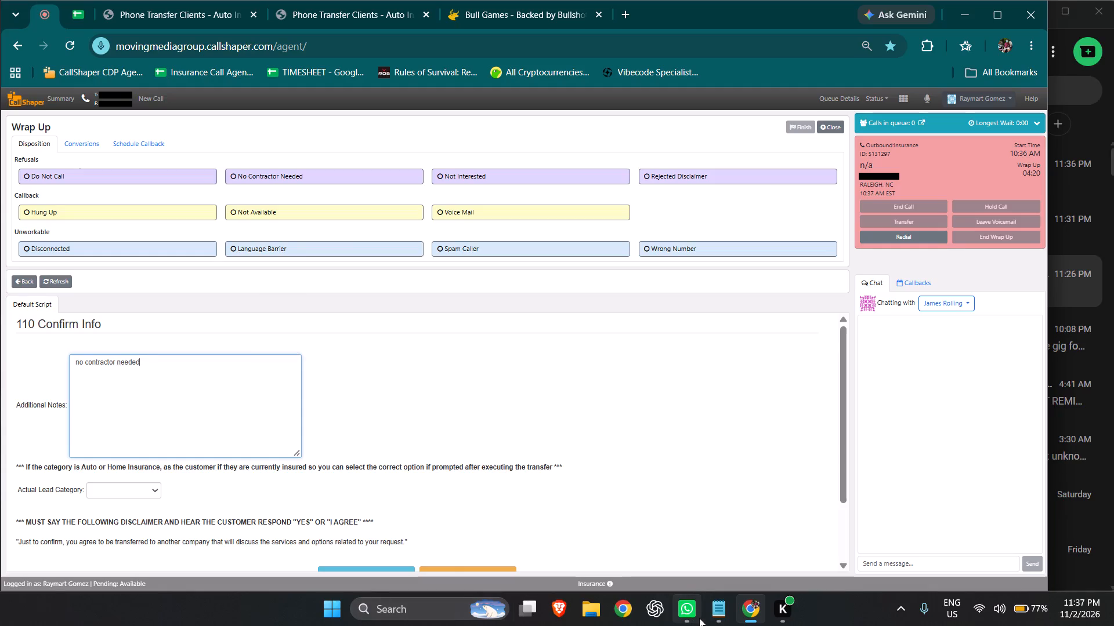
left_click(709, 619)
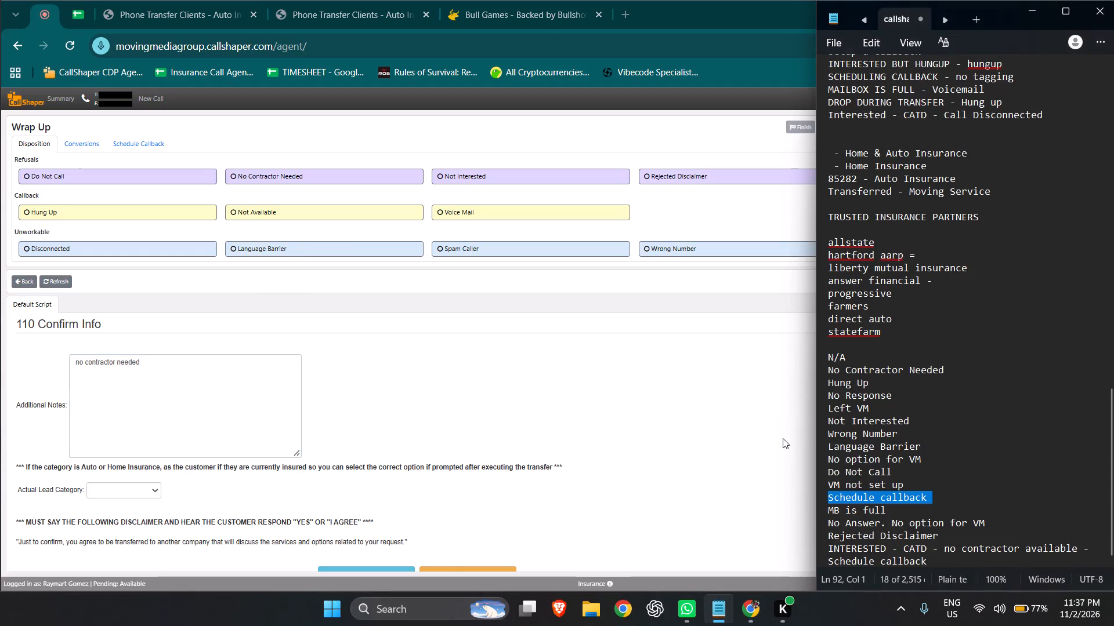
left_click(271, 99)
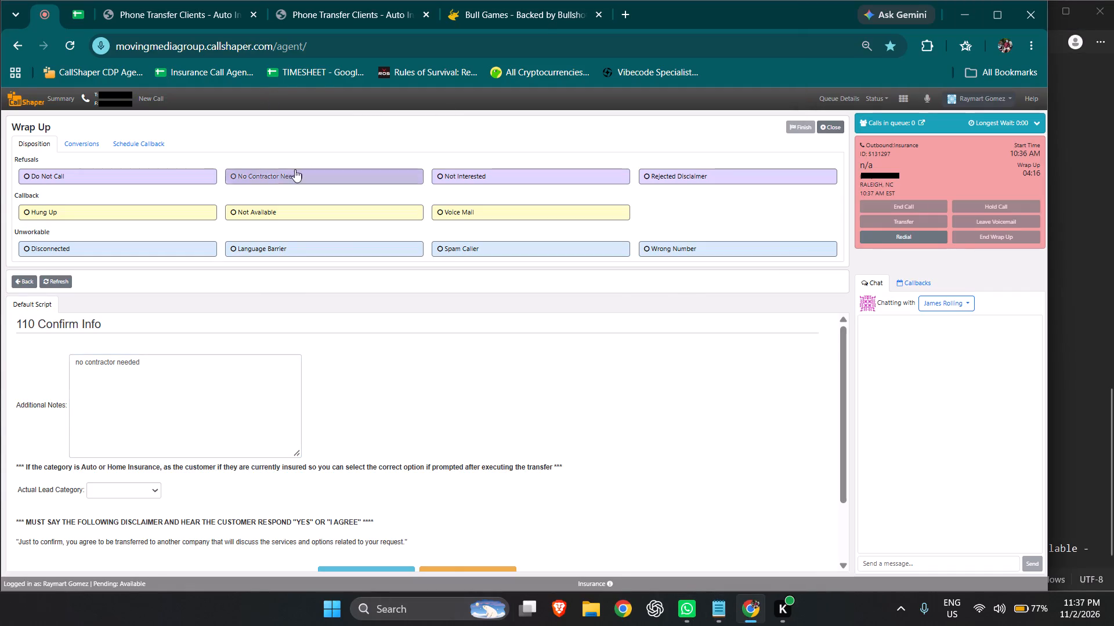
Disposition the Raleigh lead's call as No Contractor Needed, finish it and end wrap-up.
left_click(295, 169)
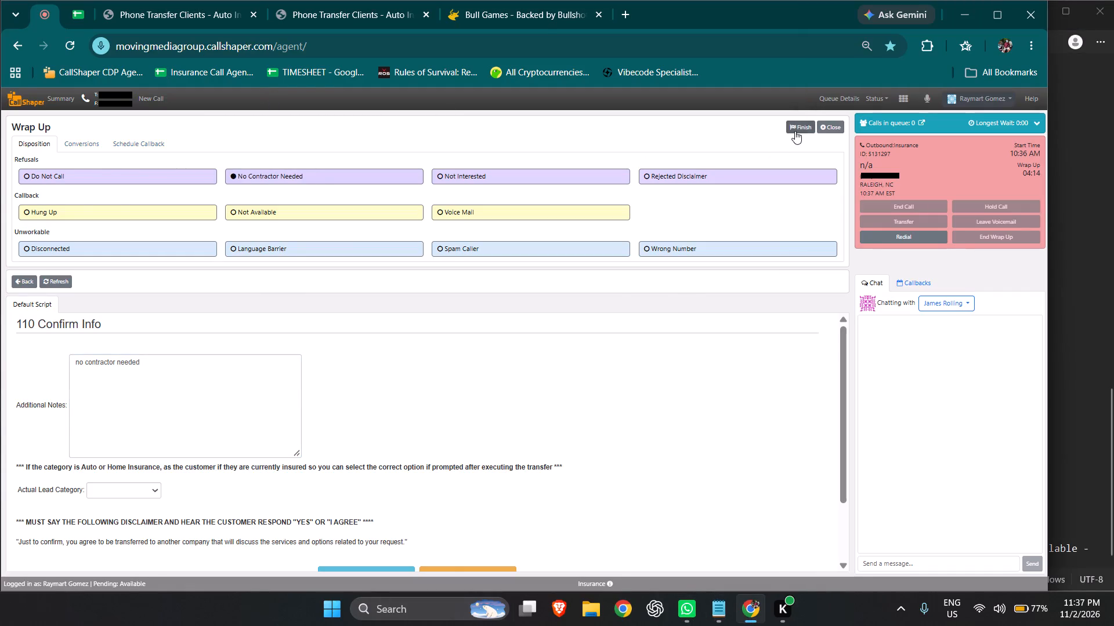
left_click(795, 131)
left_click(966, 234)
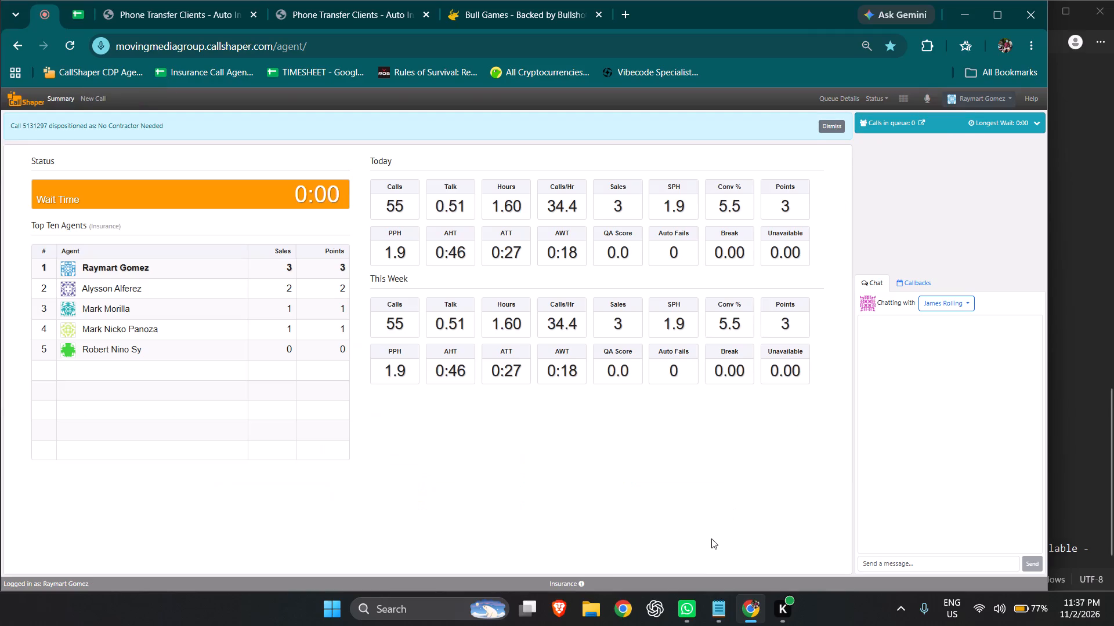
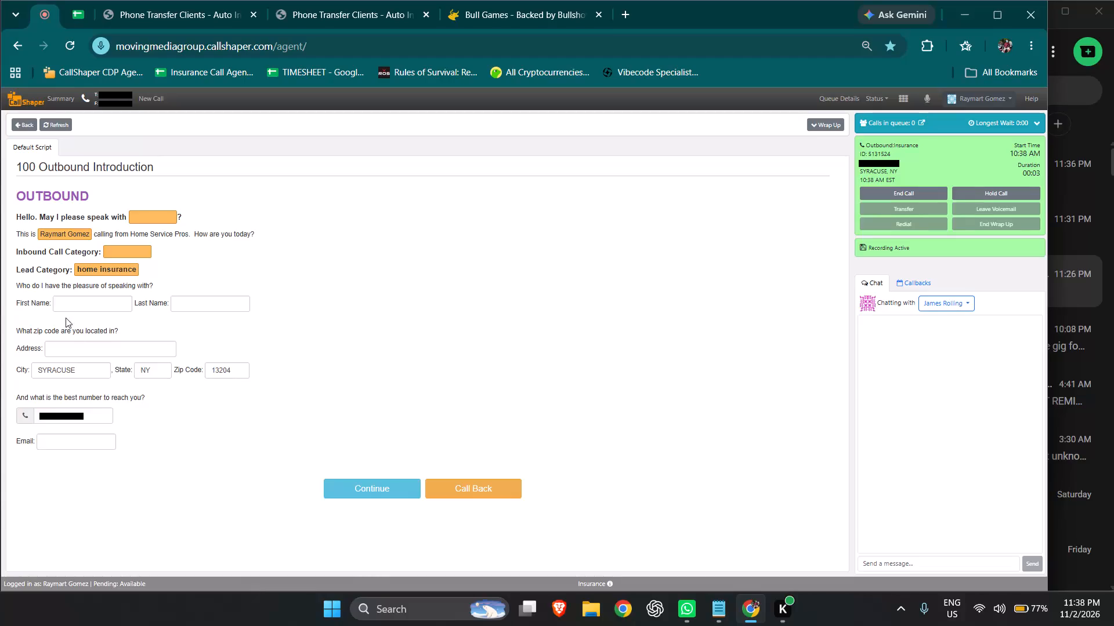
Enter "n/a" as the Syracuse, NY home insurance lead's first name and continue the call script to Confirm Info.
left_click(74, 315)
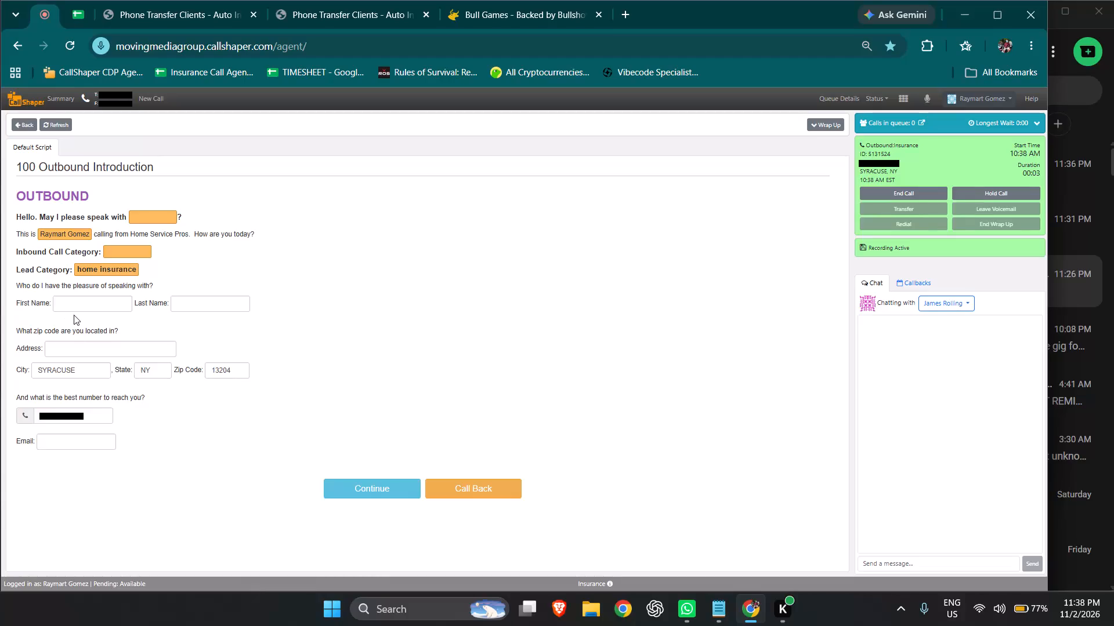
left_click(83, 308)
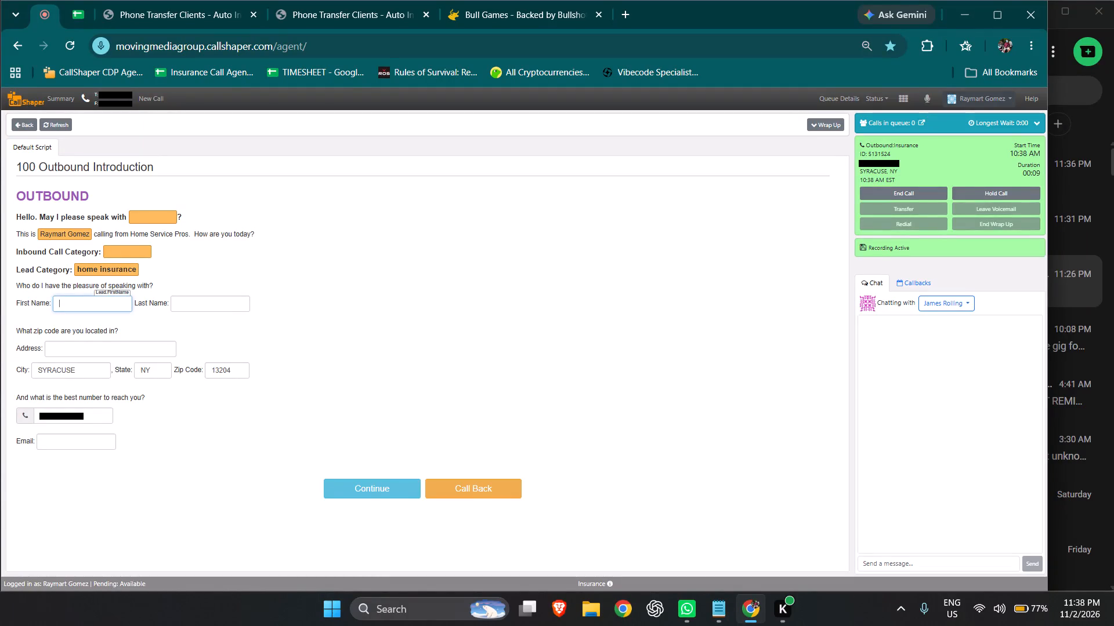
type("n/a")
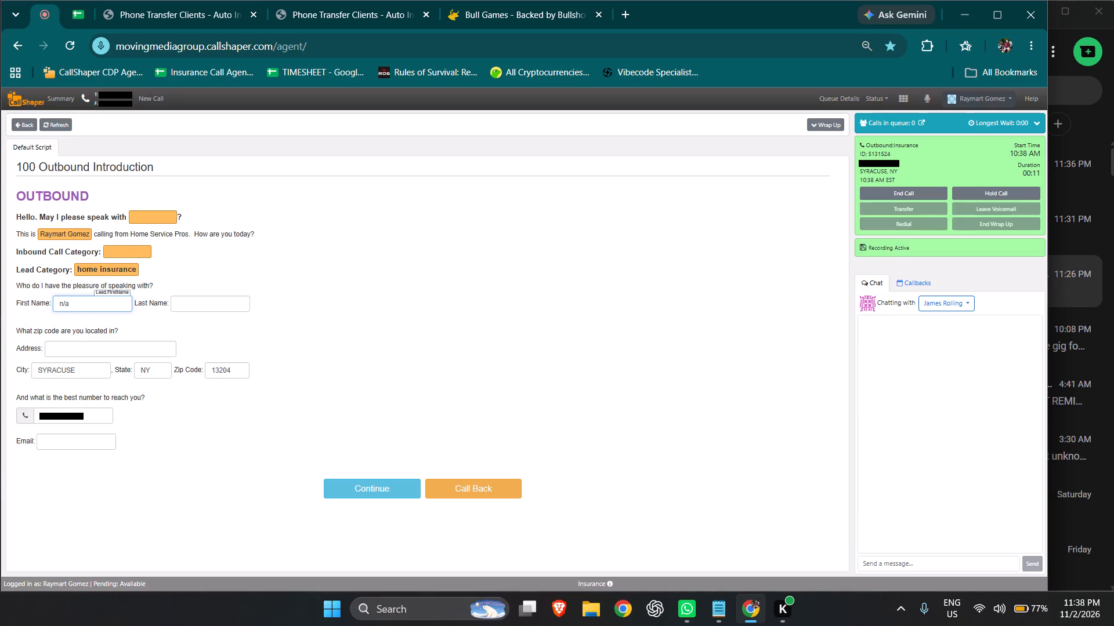
left_click(349, 485)
left_click(112, 264)
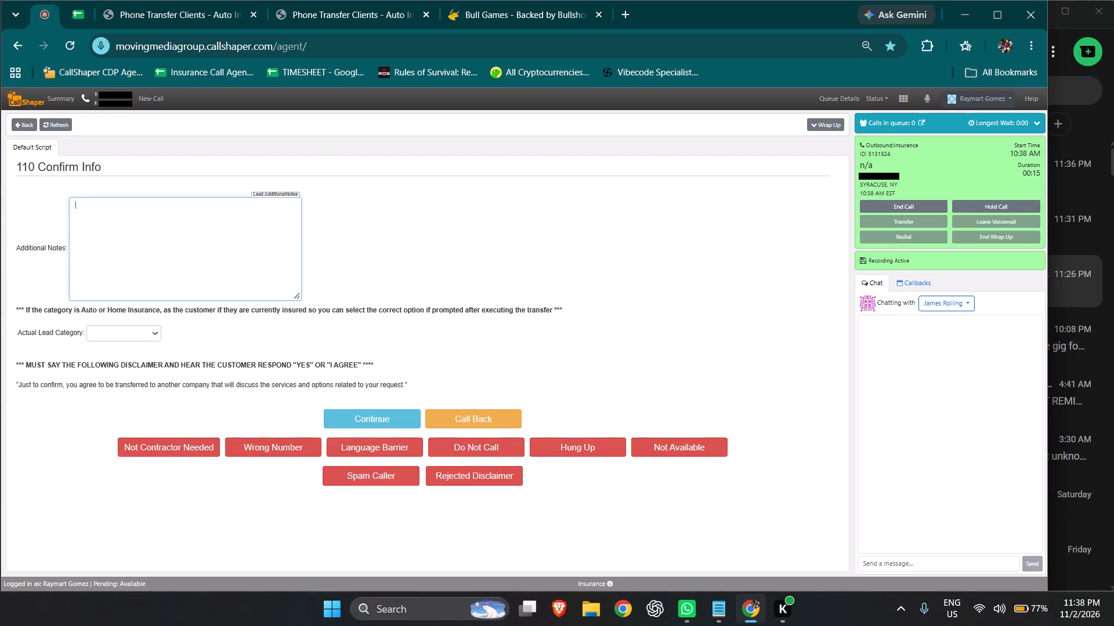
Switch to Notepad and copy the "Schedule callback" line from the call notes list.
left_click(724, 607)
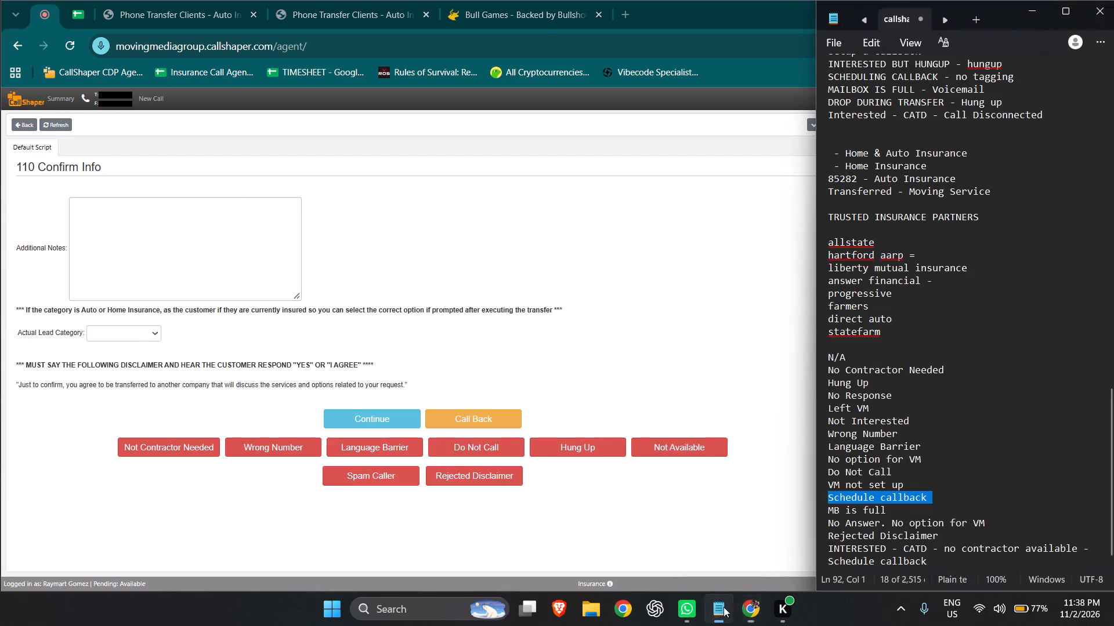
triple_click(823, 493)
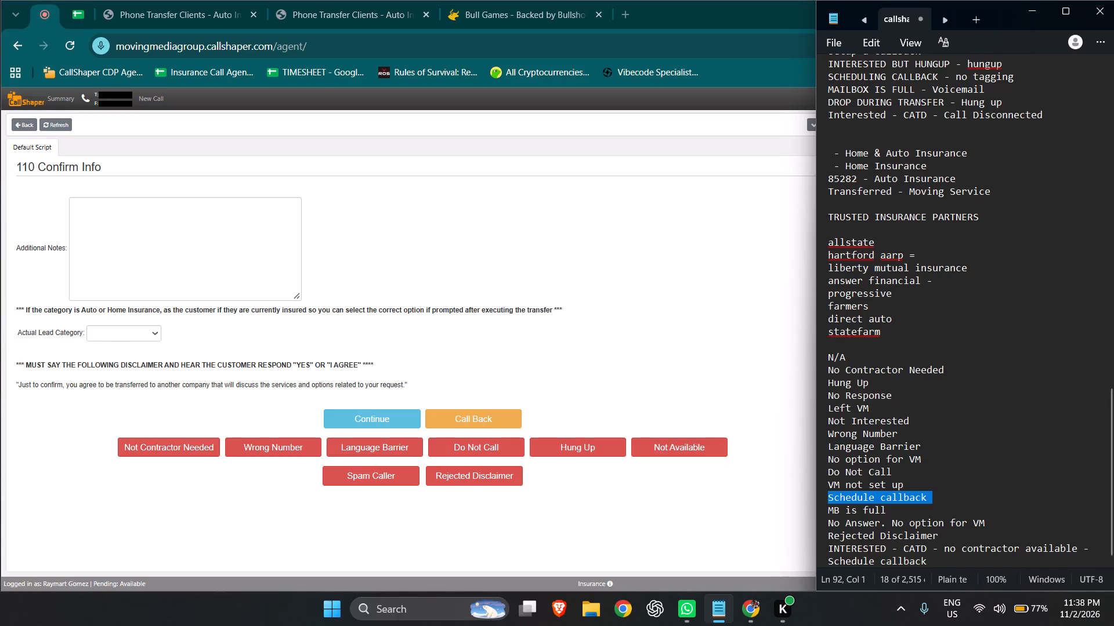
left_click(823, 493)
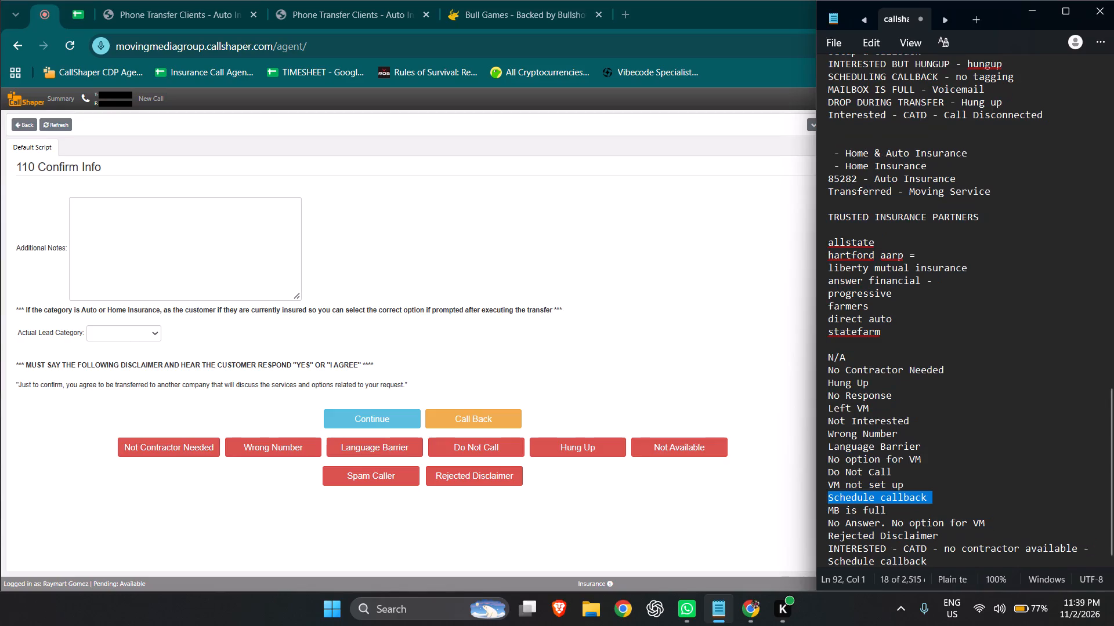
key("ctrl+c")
Back in CallShaper, enter "No interested" in the Syracuse lead's additional notes.
left_click(262, 229)
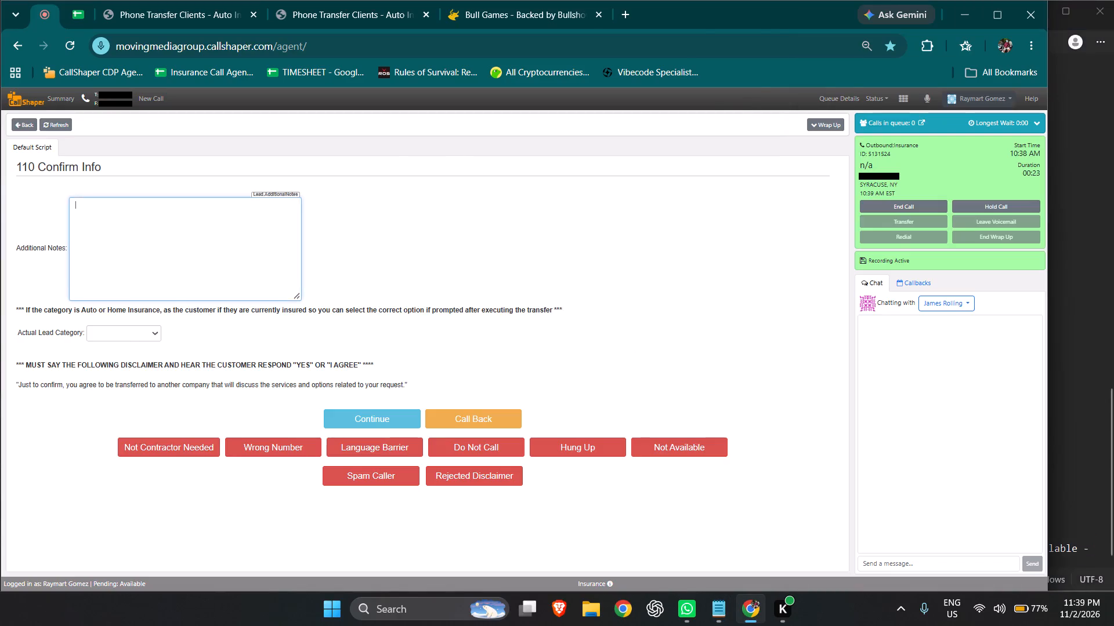
type("No interested")
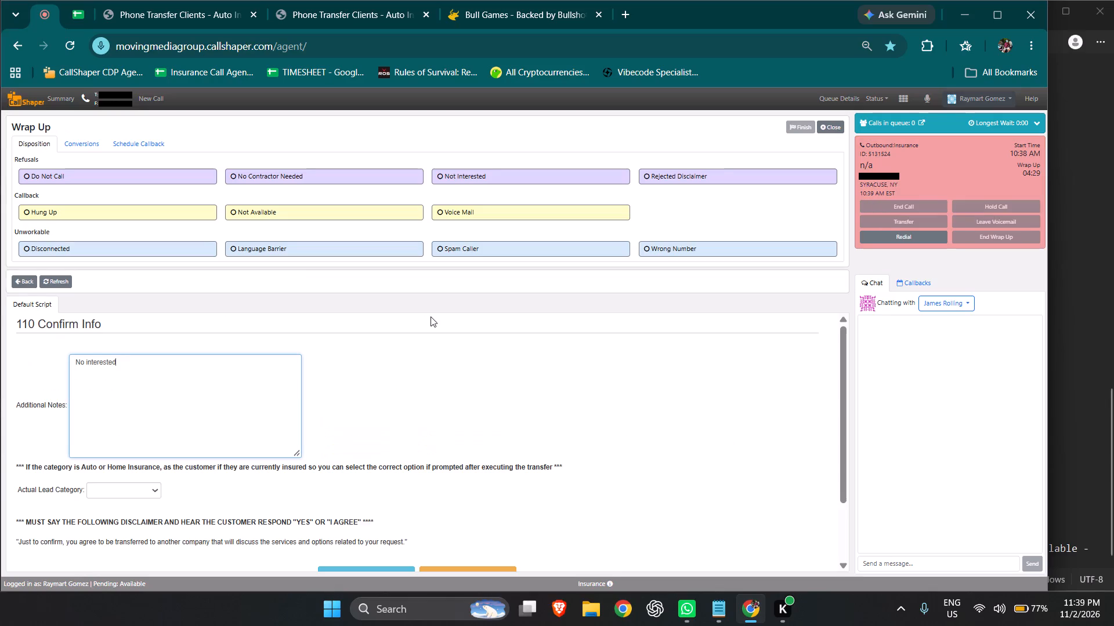
Disposition the Syracuse lead's call as Not Interested, finish it and end wrap-up.
scroll(431, 316, "down", 1)
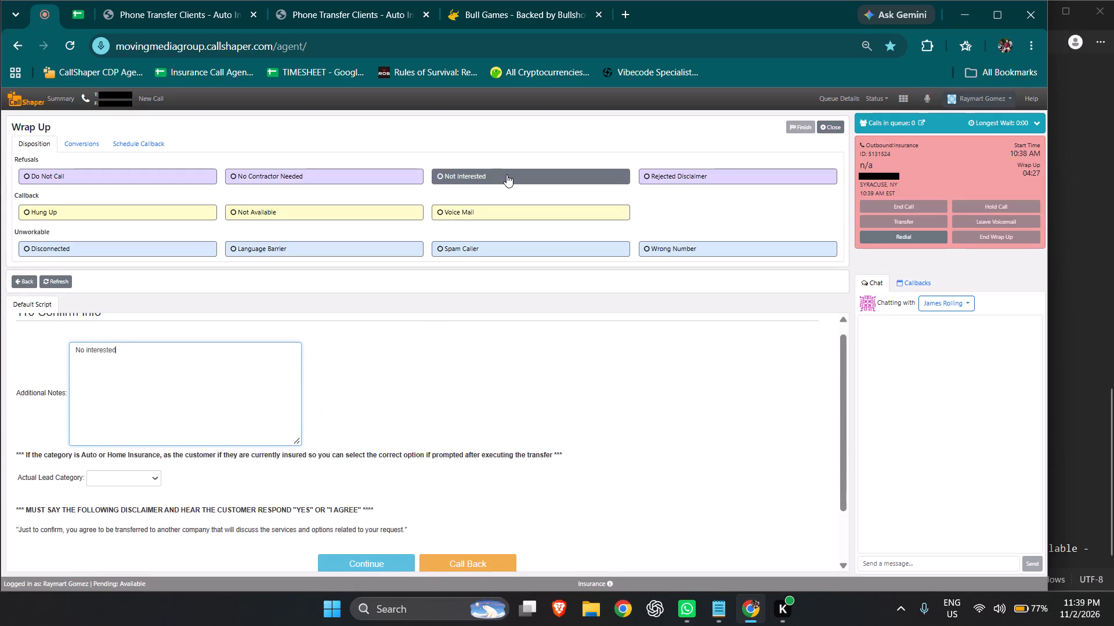
left_click(507, 174)
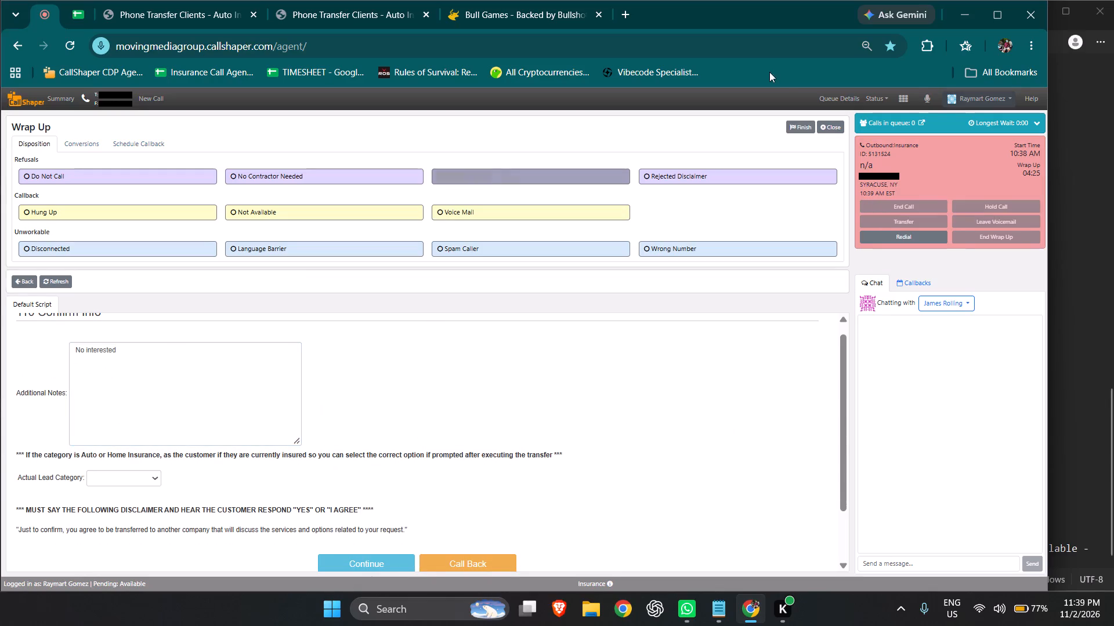
left_click(794, 129)
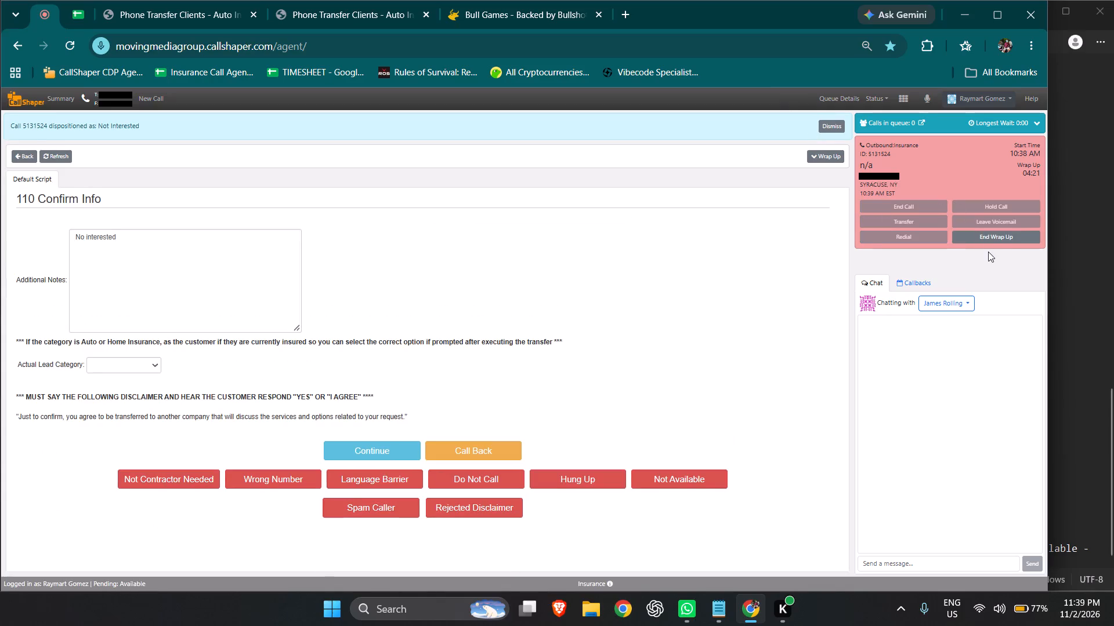
left_click(996, 237)
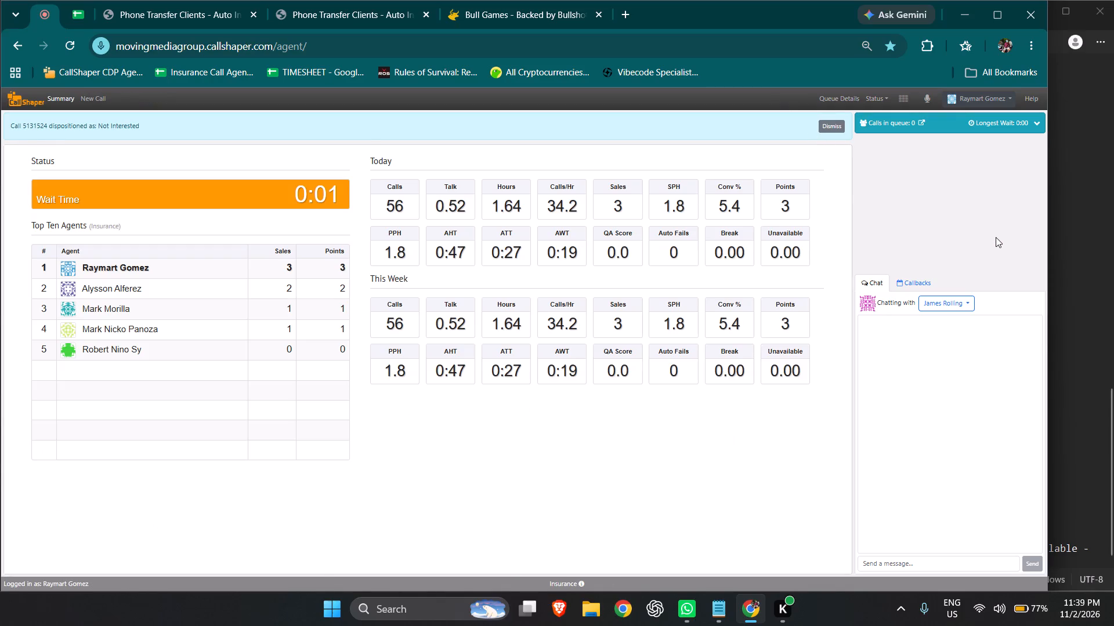
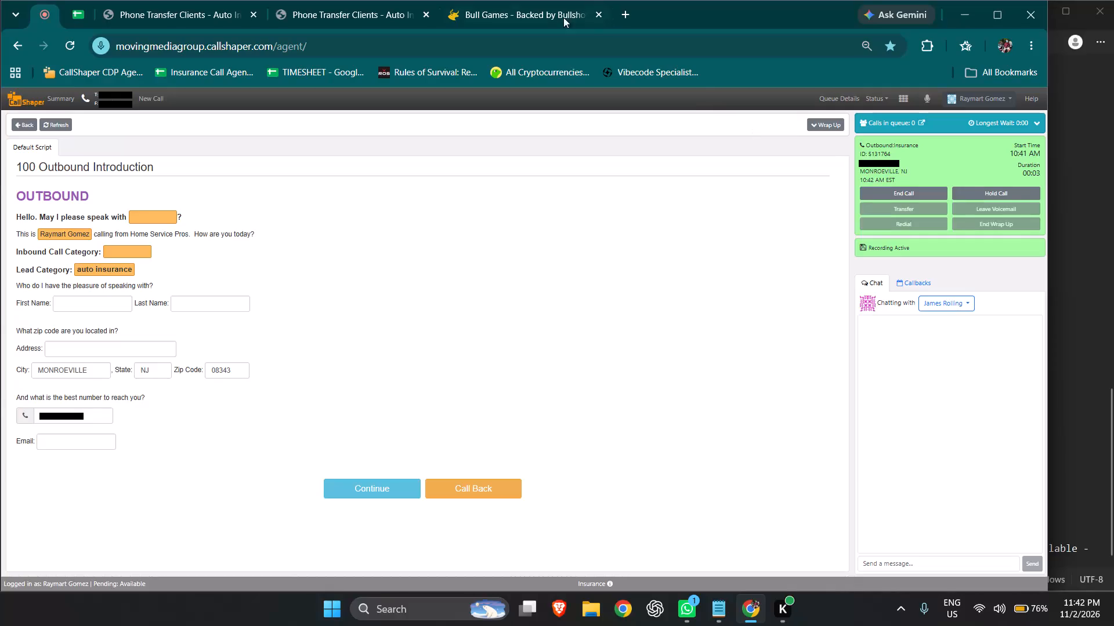
Enter "n/a" as the Monroeville, NJ auto insurance lead's first name and continue the call script to Confirm Info.
left_click(93, 301)
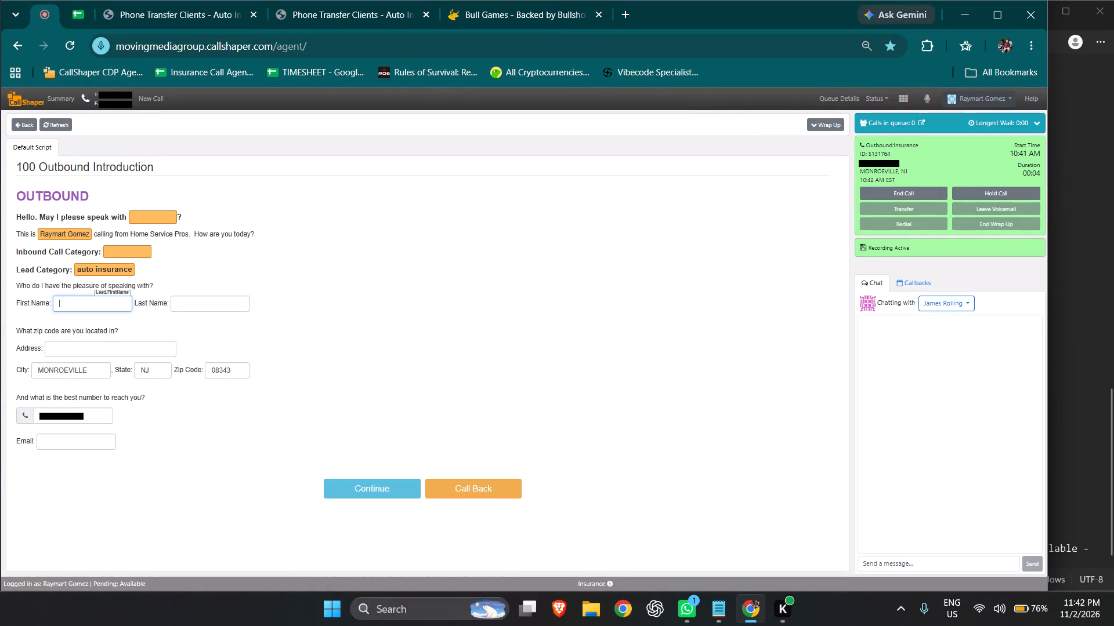
type("n/a")
left_click(365, 485)
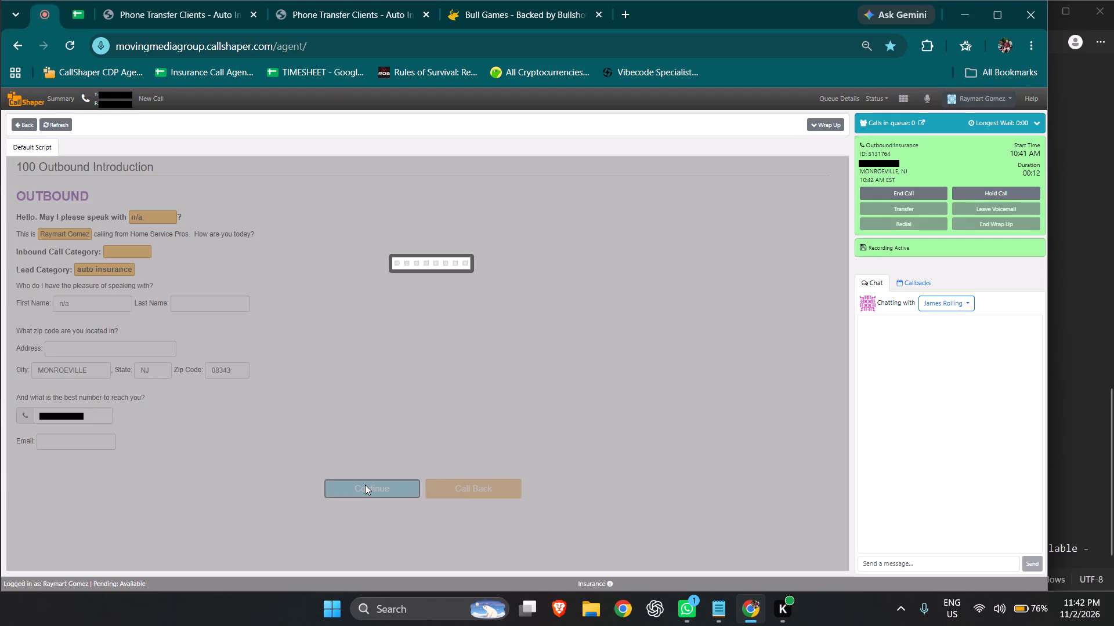
Enter "no contractor needed" in the Monroeville lead's additional notes.
left_click(192, 407)
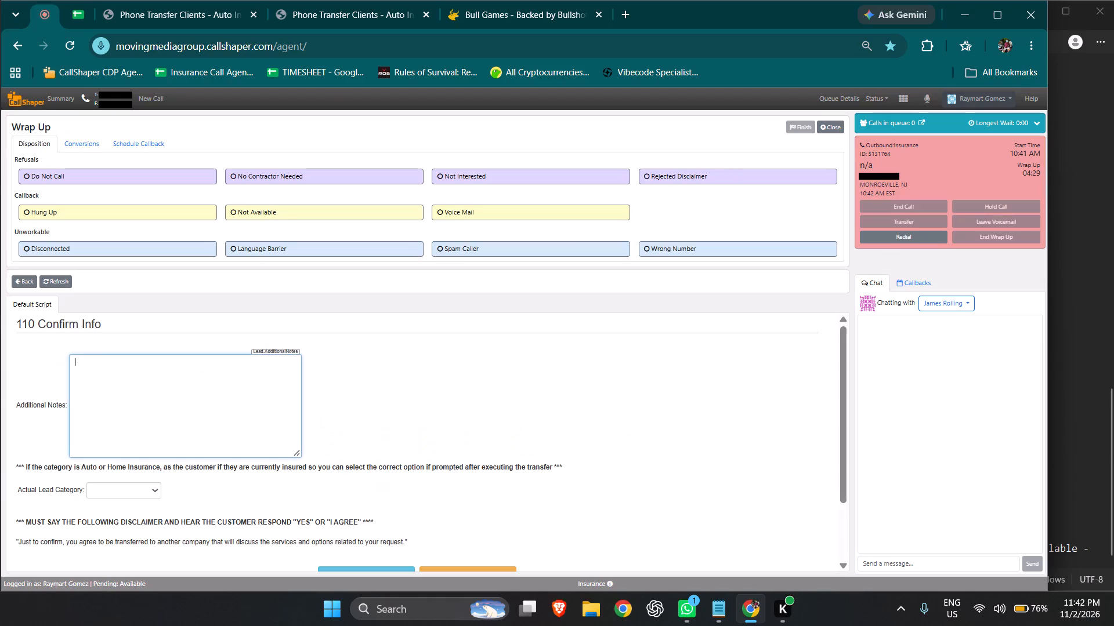
type("no contractor needed")
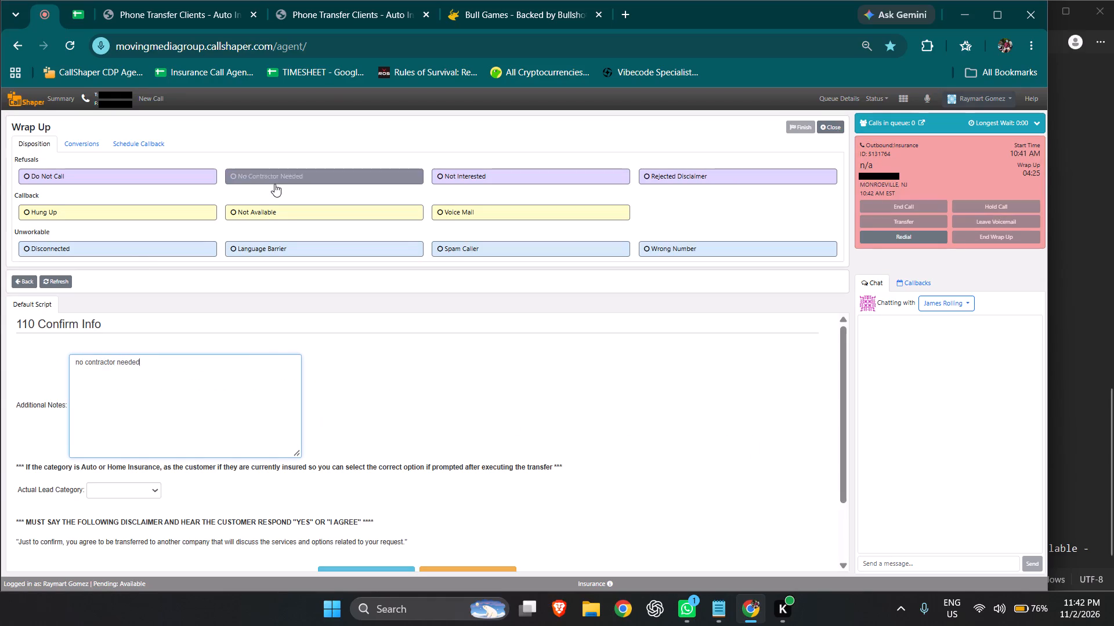
Disposition the Monroeville lead's call as No Contractor Needed, finish it and end wrap-up.
left_click(274, 184)
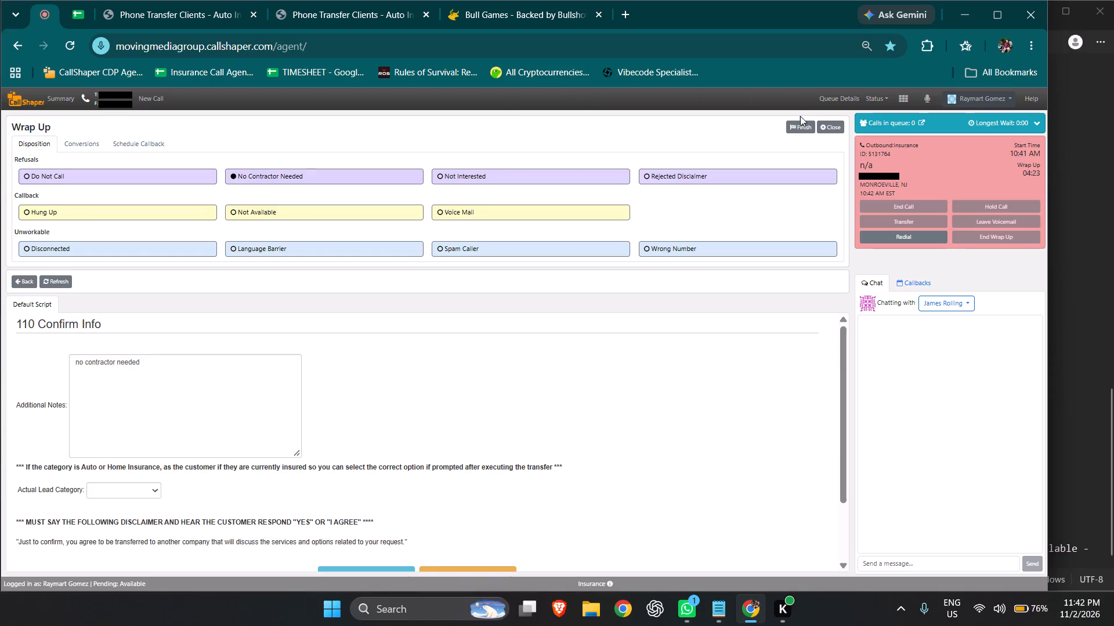
left_click(801, 121)
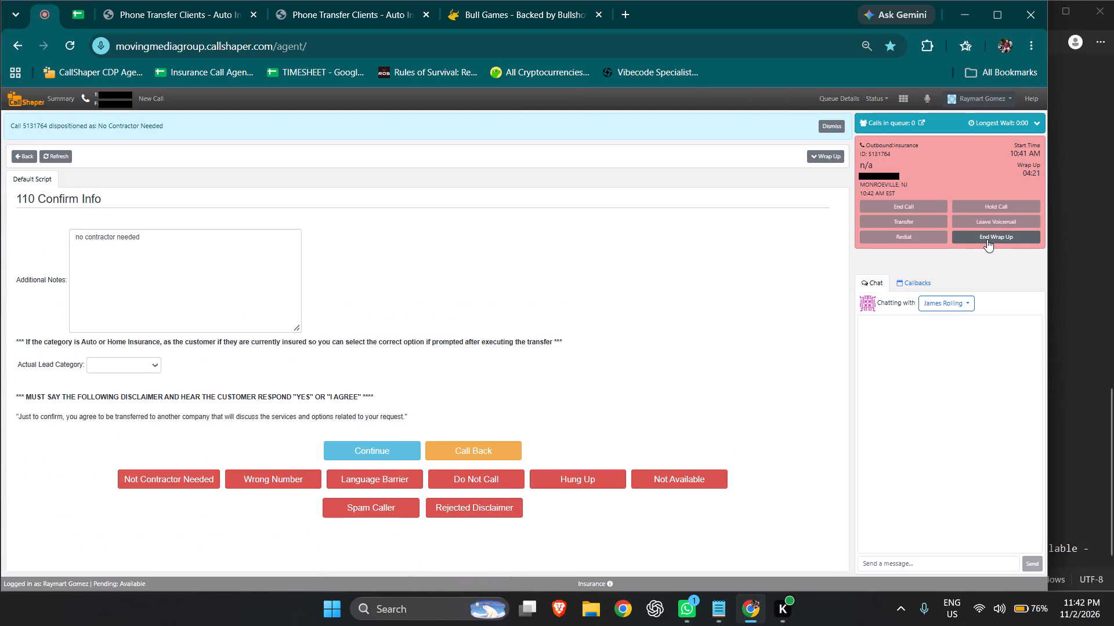
left_click(987, 239)
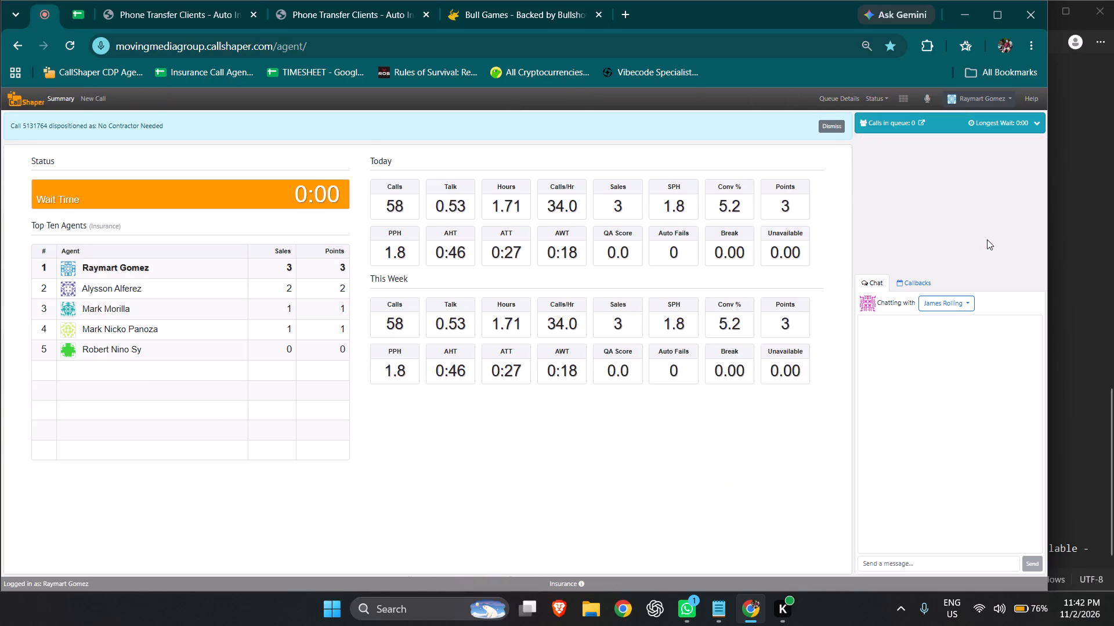
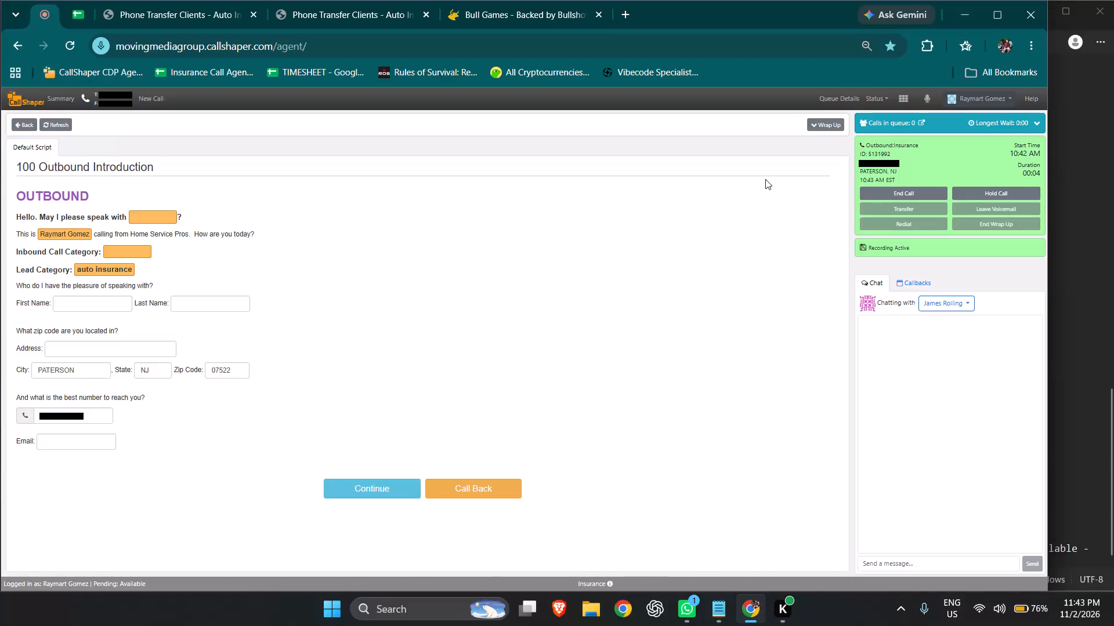
Enter "n/a" as the Paterson, NJ auto insurance lead's first name and continue the call script to Confirm Info.
left_click(131, 309)
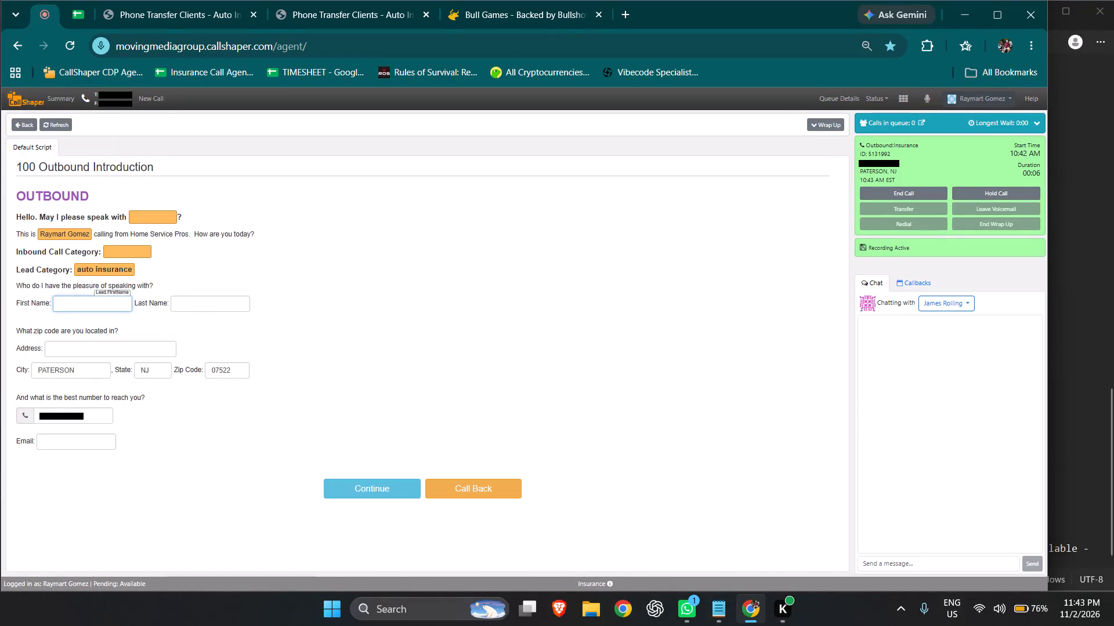
type("n/a")
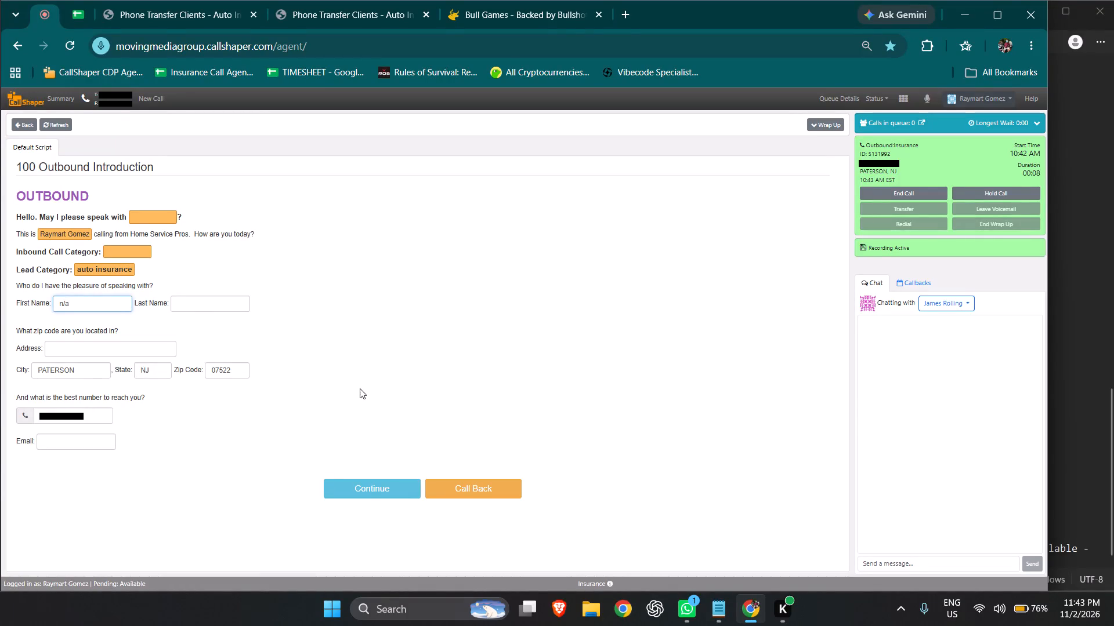
left_click(356, 498)
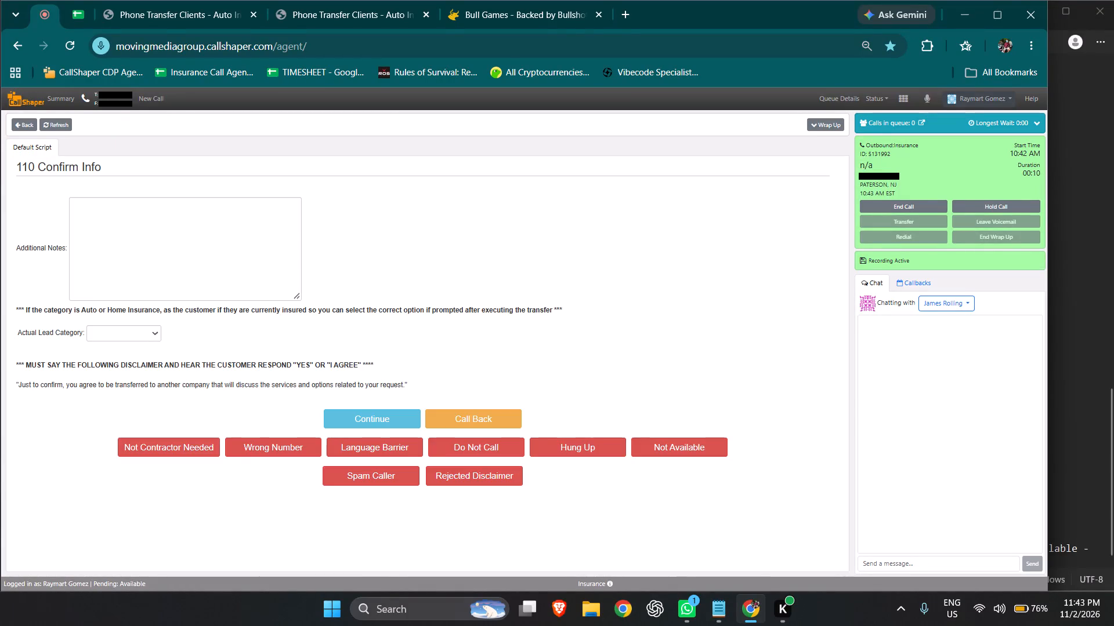
left_click(154, 200)
type("left vm")
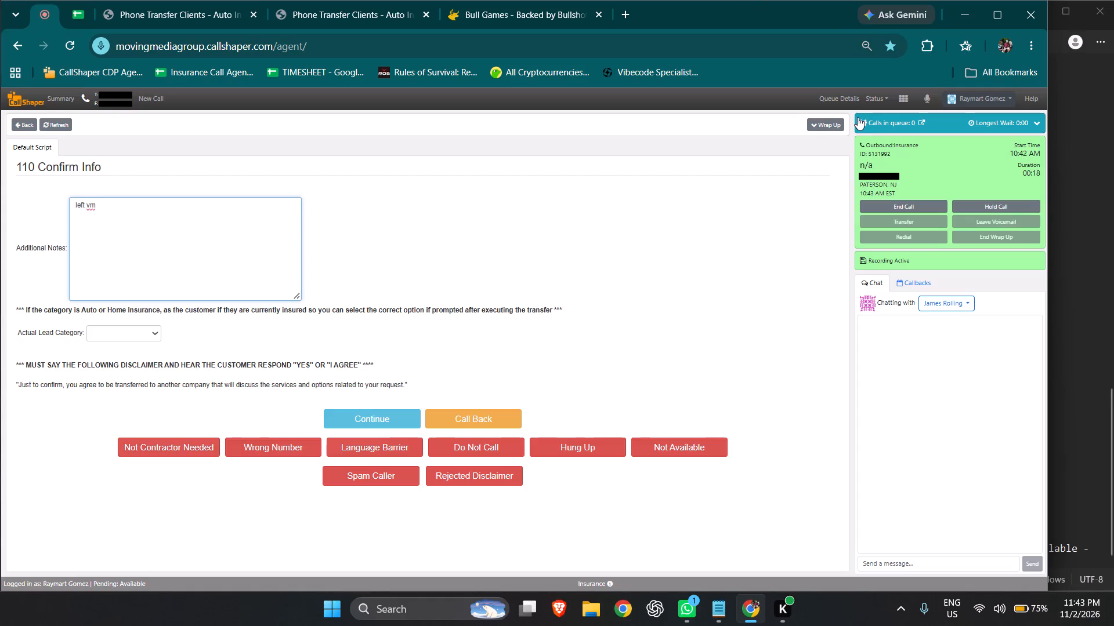
left_click(902, 202)
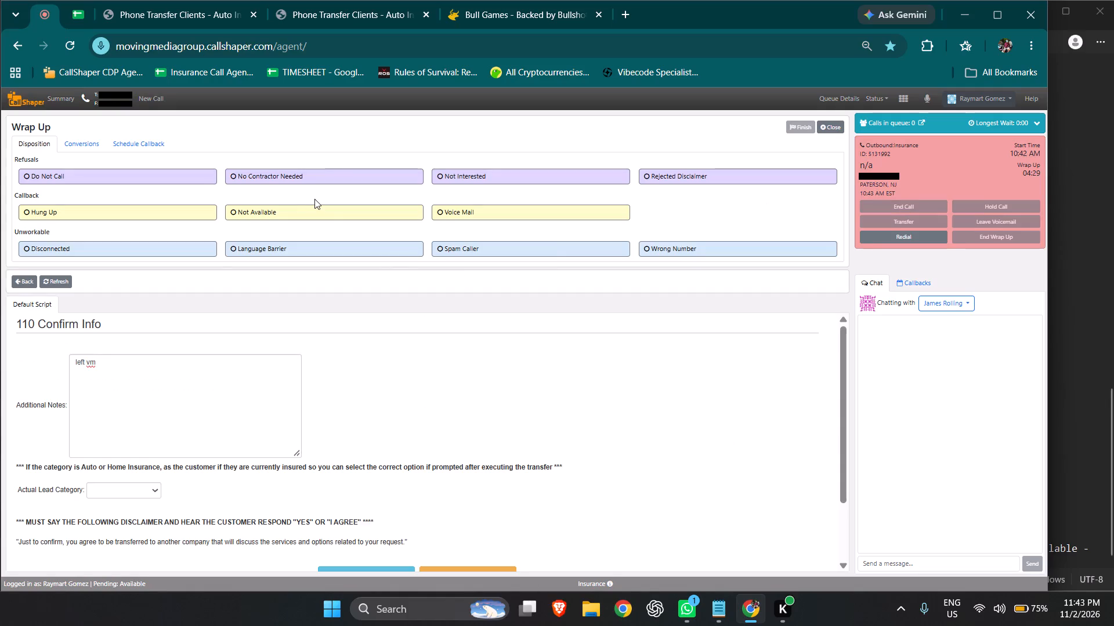
left_click(316, 217)
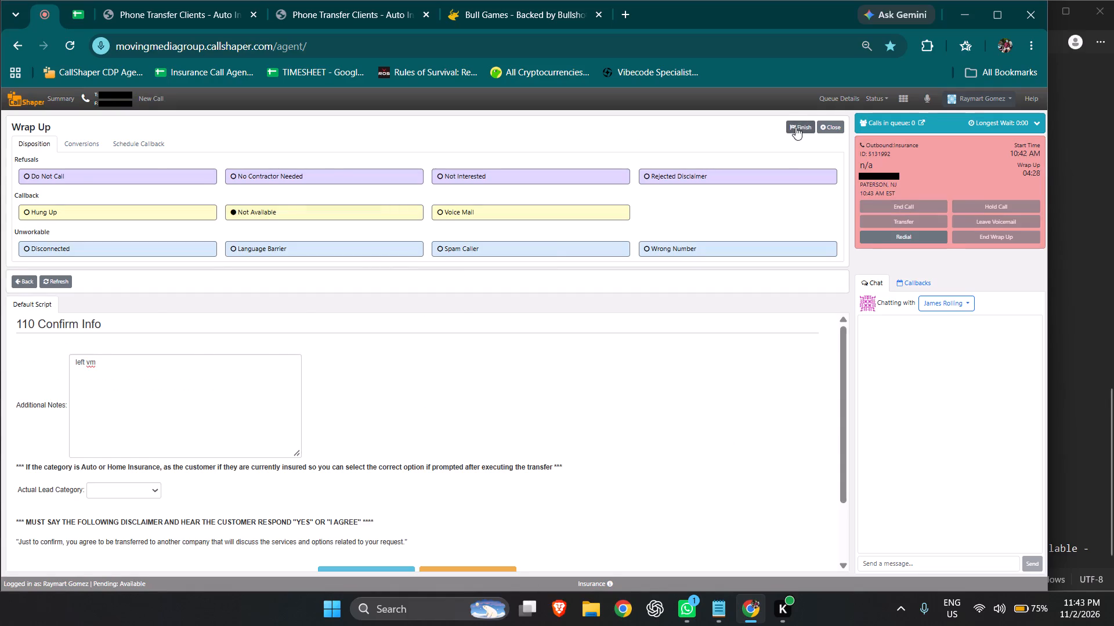
left_click(795, 127)
left_click(987, 238)
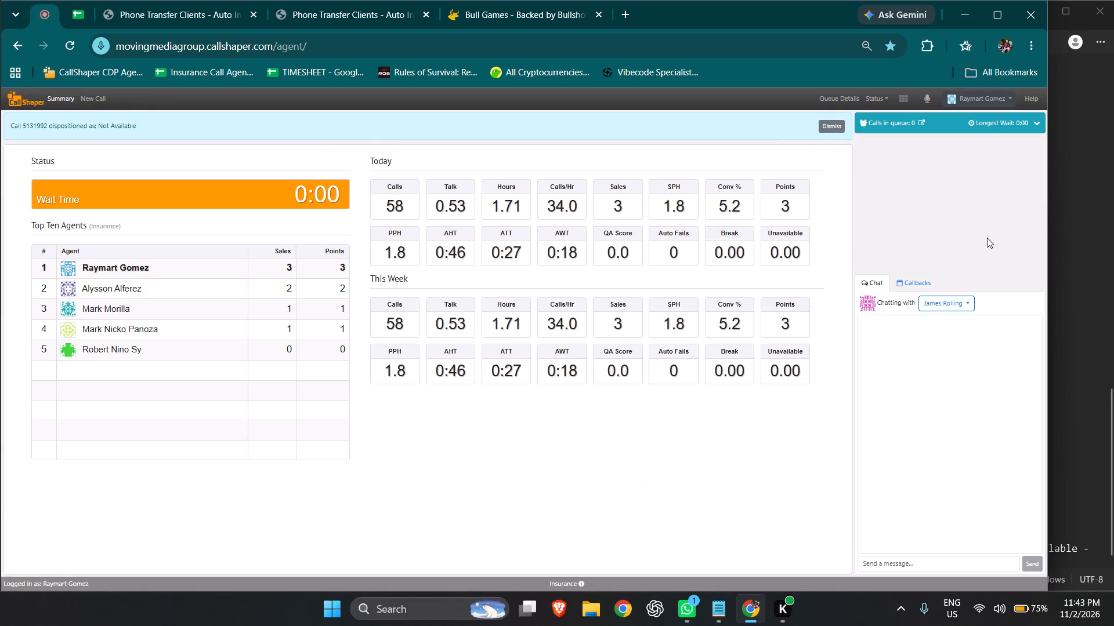